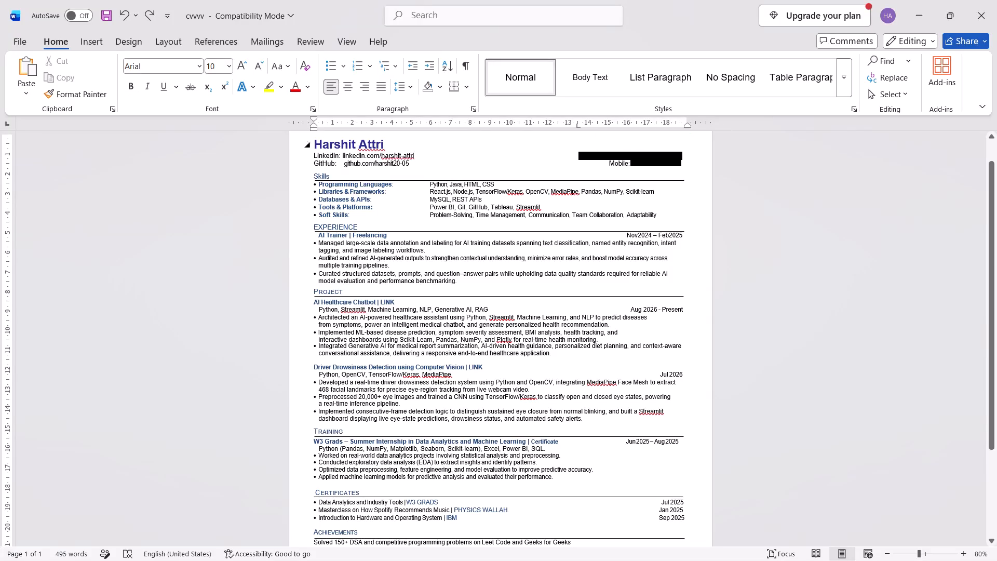
# Set the font size of the name heading at the top of the resume to 16.
pyautogui.moveTo(386, 142); pyautogui.dragTo(379, 142)
pyautogui.moveTo(379, 142); pyautogui.dragTo(310, 146)
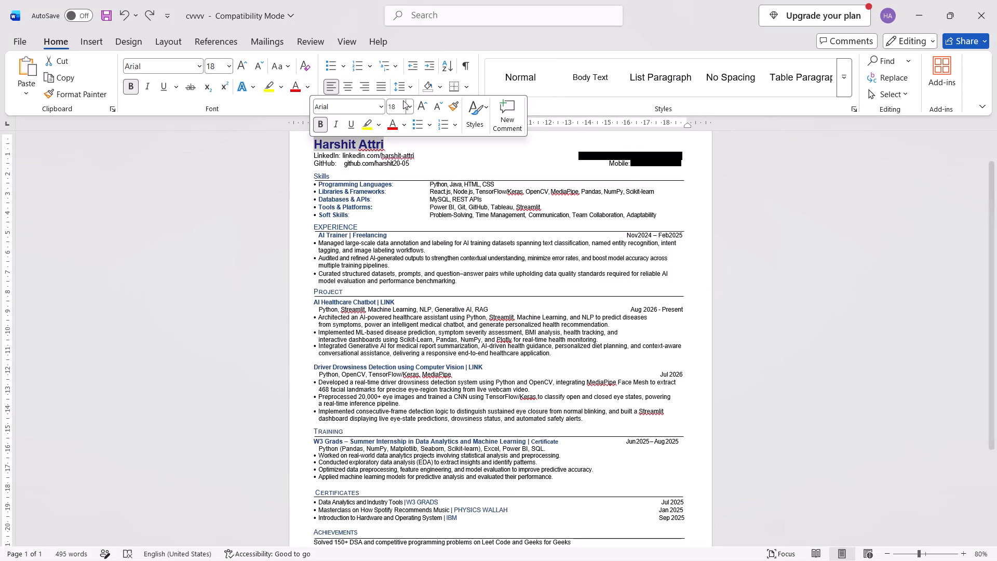
pyautogui.click(410, 103)
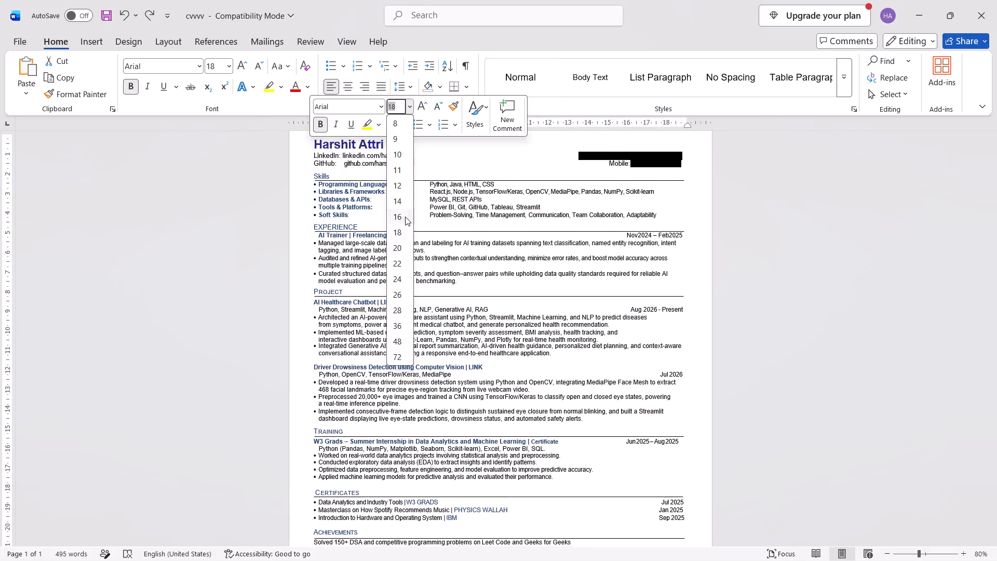
pyautogui.click(405, 213)
pyautogui.click(501, 199)
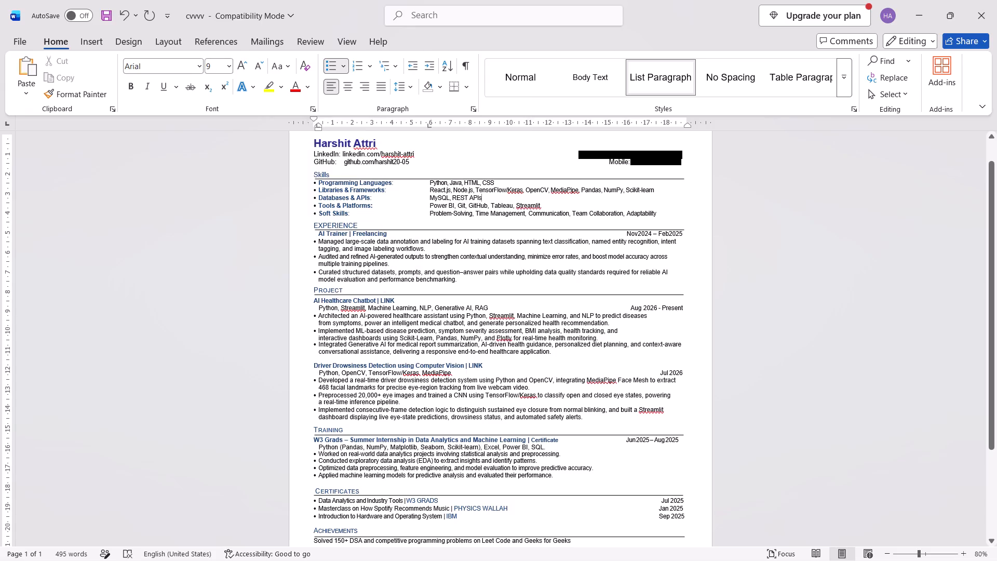
# Set the font size of the two contact lines under the name, LinkedIn/Email and GitHub/Mobile, to 12.
pyautogui.moveTo(686, 167); pyautogui.dragTo(319, 152)
pyautogui.click(319, 152)
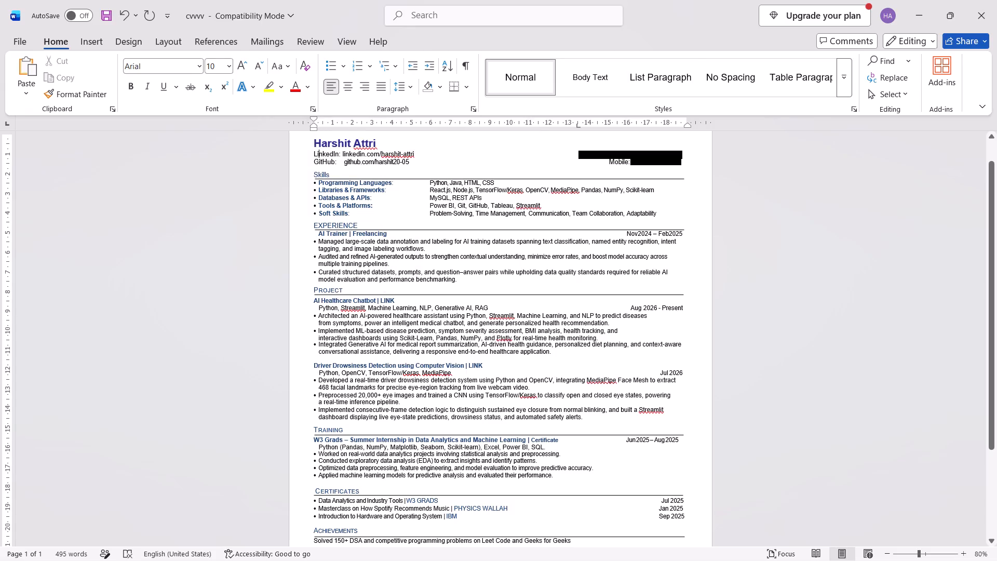
pyautogui.moveTo(313, 155); pyautogui.dragTo(643, 151)
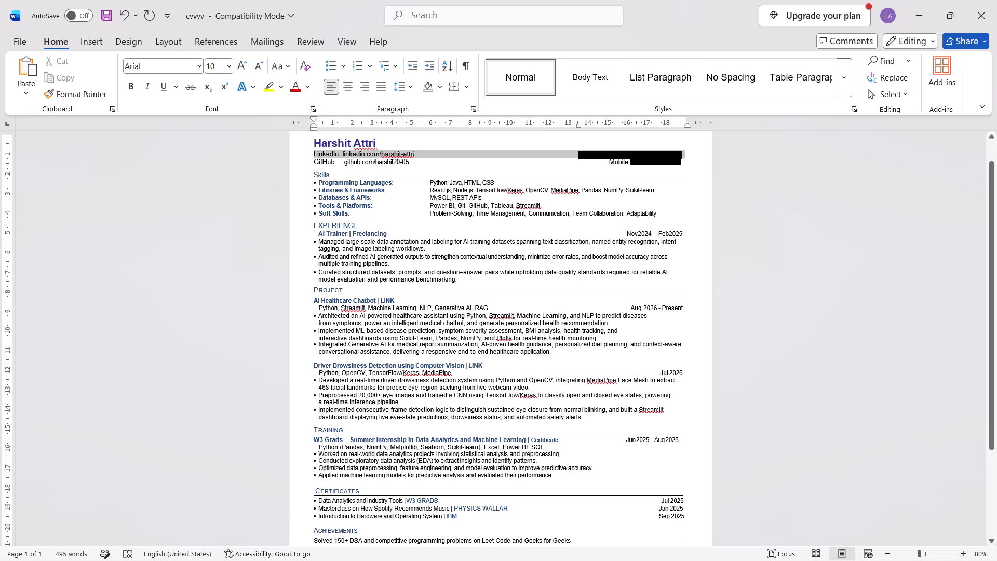
pyautogui.moveTo(643, 151); pyautogui.dragTo(683, 162)
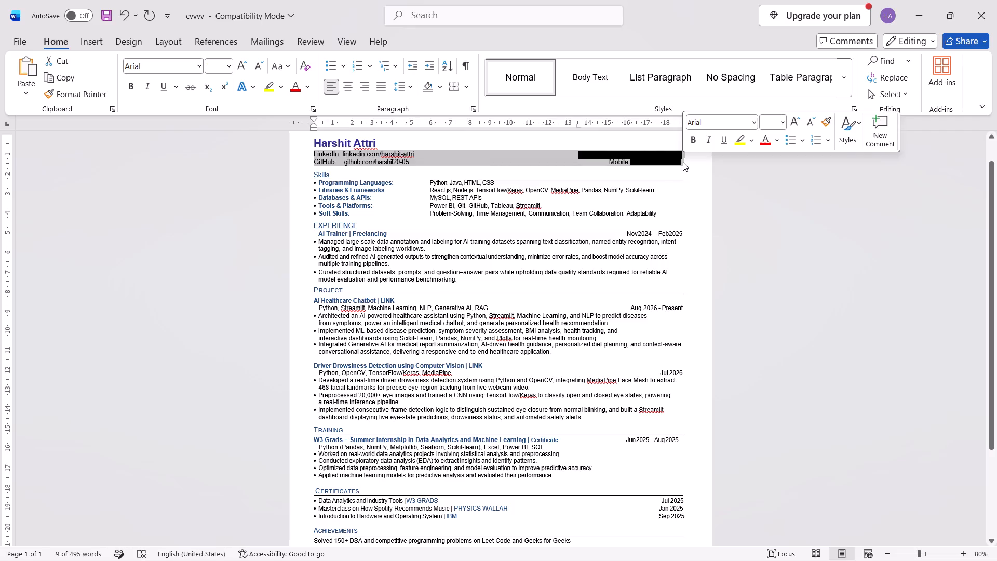
pyautogui.click(781, 117)
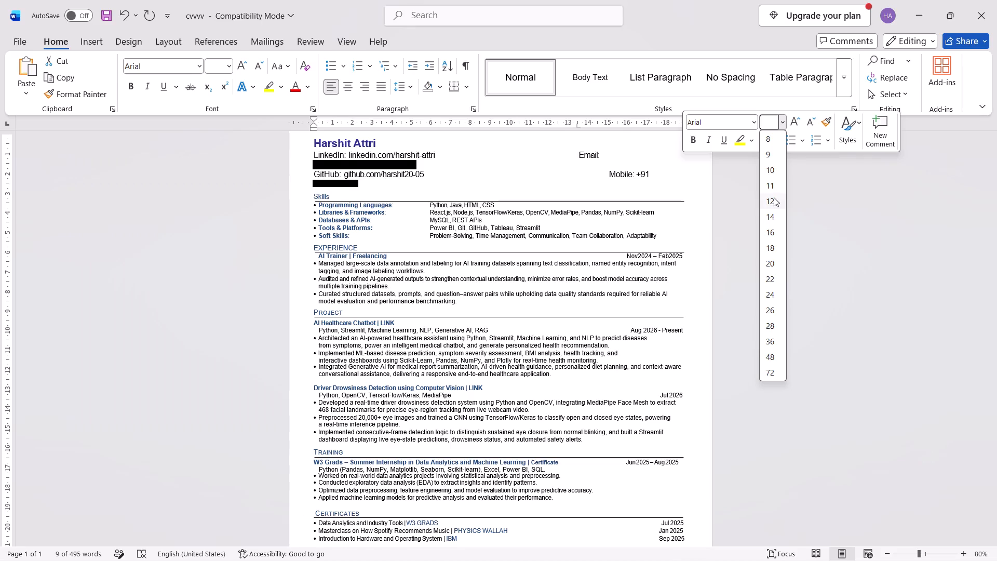
pyautogui.click(774, 197)
pyautogui.click(462, 151)
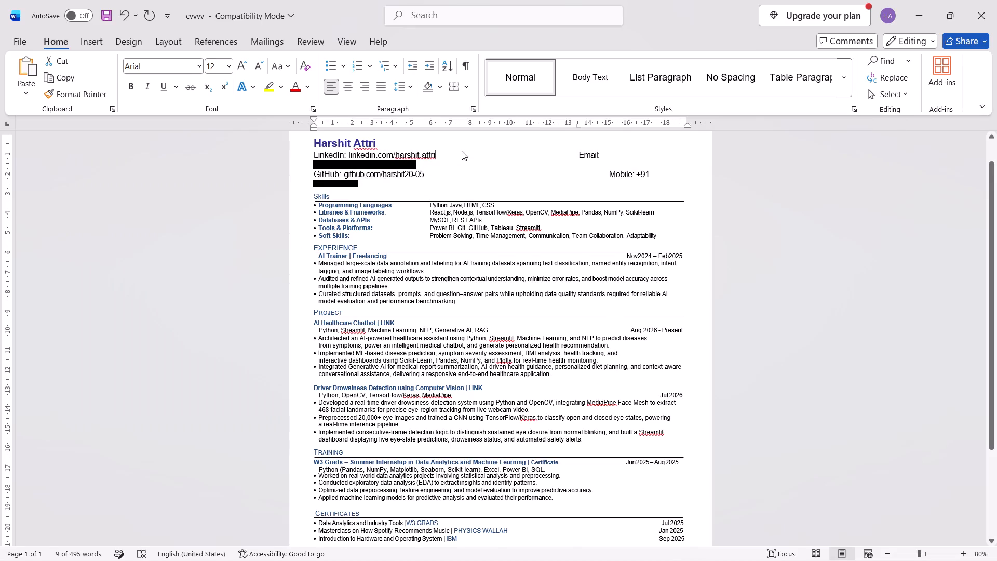
# Replace the gap before the Email entry with spaces so it fits on the LinkedIn line, ending near the right margin.
pyautogui.click(579, 158)
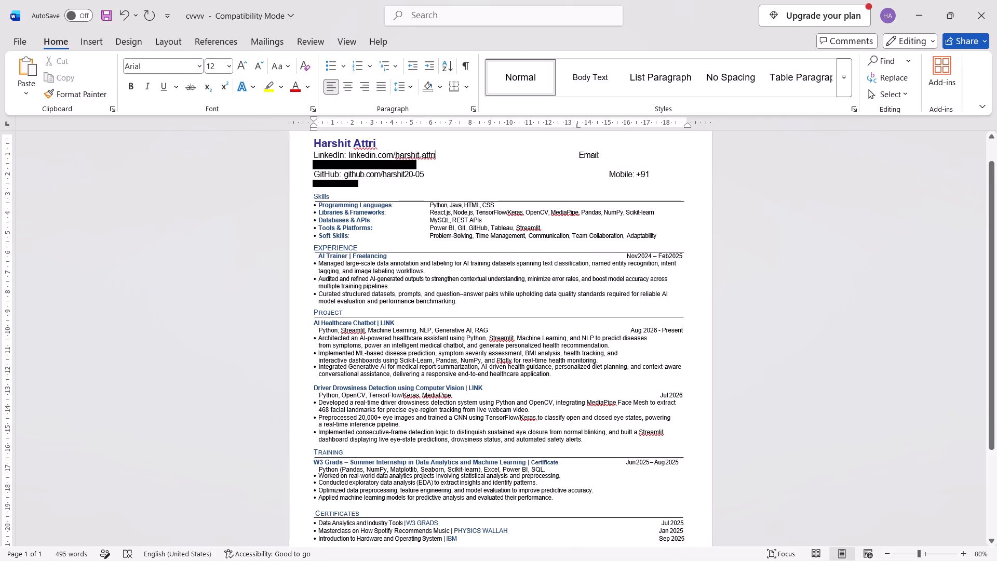
pyautogui.press('BackSpace')
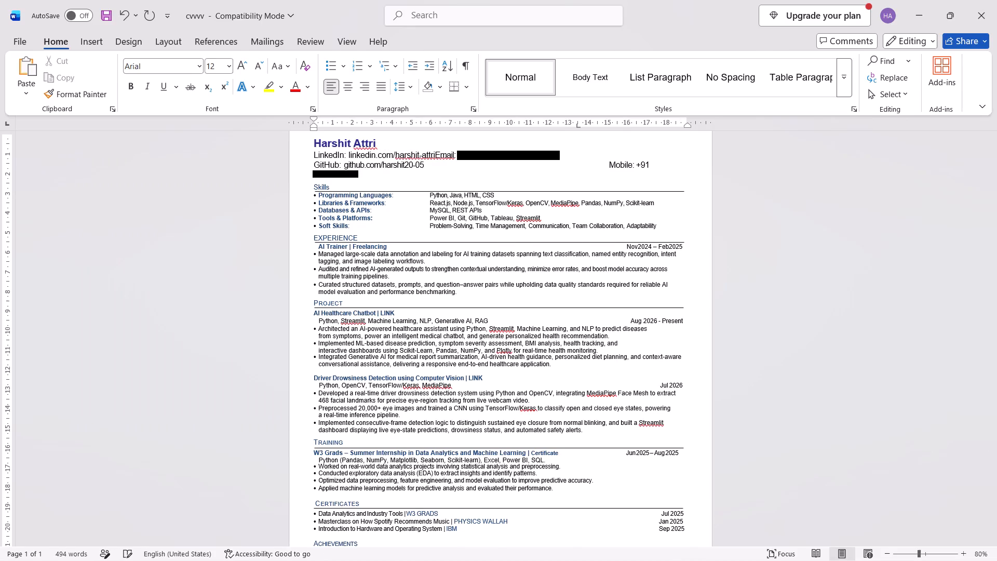
pyautogui.press('space')
pyautogui.press('space')
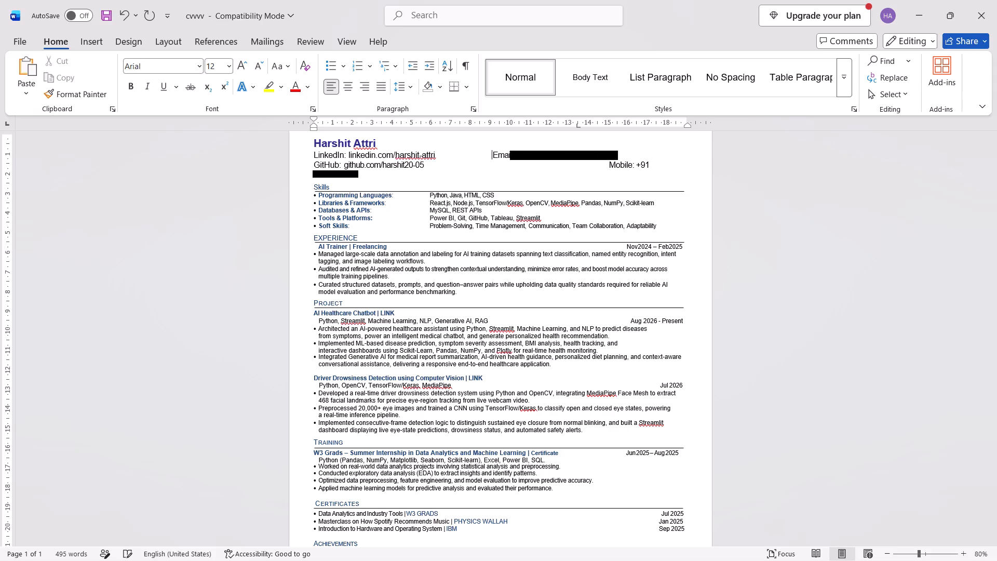
pyautogui.press('space')
pyautogui.press('space')
pyautogui.press('space')
pyautogui.press('space')
pyautogui.press('space')
pyautogui.press('space')
pyautogui.press('space')
pyautogui.press('space')
pyautogui.press('space')
pyautogui.press('space')
pyautogui.press('space')
pyautogui.press('space')
pyautogui.press('space')
pyautogui.press('space')
pyautogui.press('space')
pyautogui.press('space')
pyautogui.press('space')
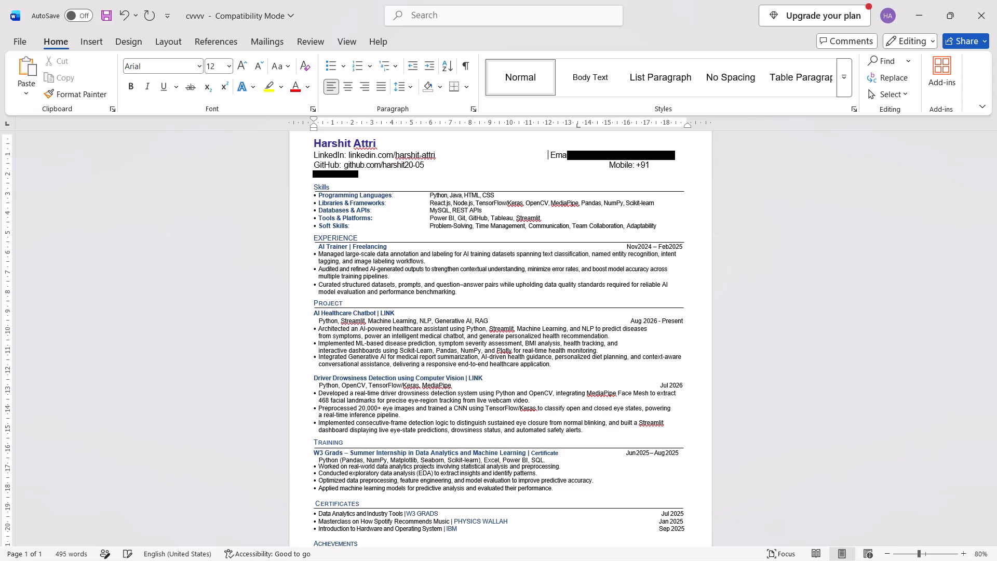
pyautogui.press('space')
pyautogui.press('space')
pyautogui.press('space')
pyautogui.press('space')
pyautogui.press('space')
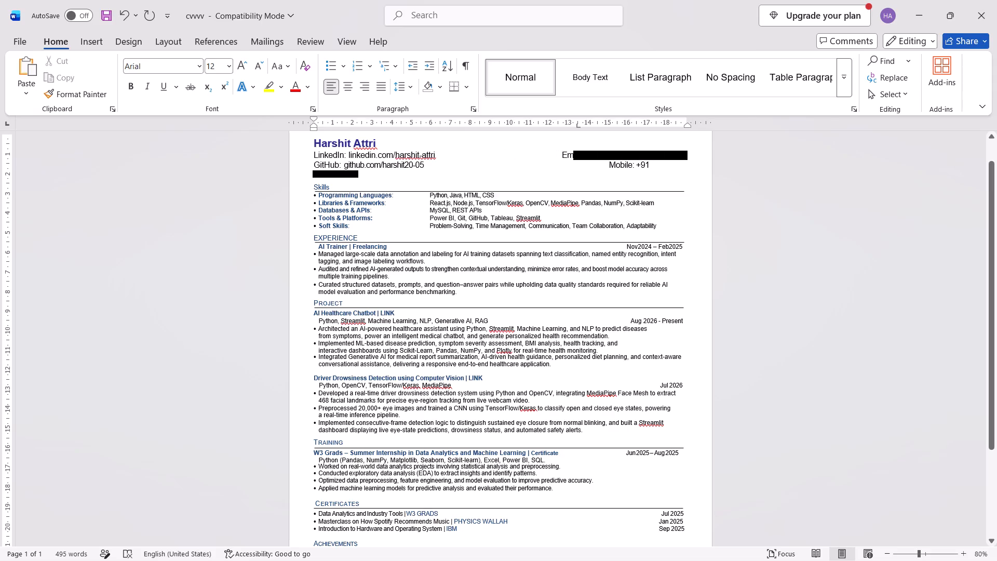
# Replace the gap before the Mobile entry with spaces so it fits on the GitHub line, ending near the right margin.
pyautogui.click(611, 167)
pyautogui.press('BackSpace')
pyautogui.press('BackSpace')
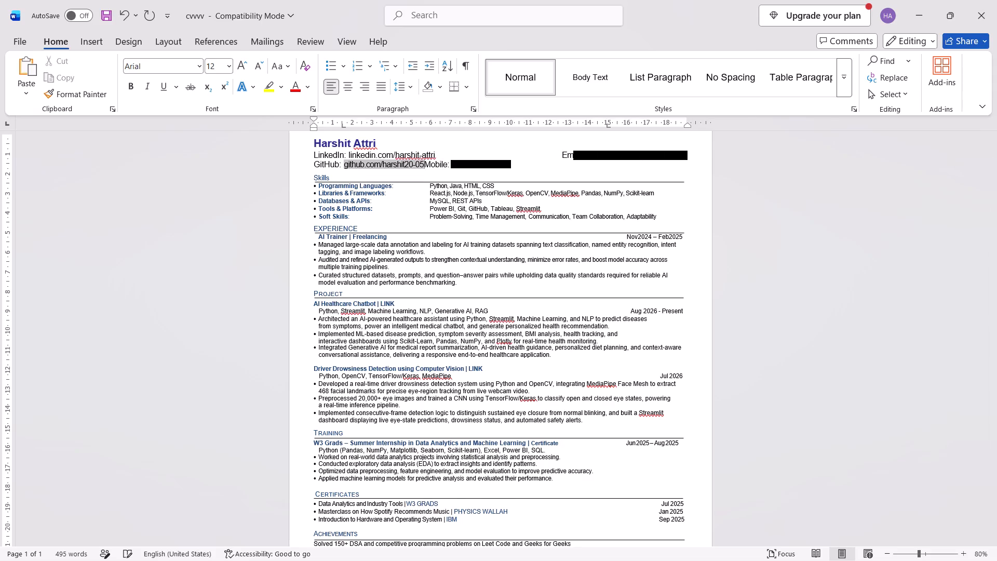
pyautogui.hotkey('ctrl', 'z')
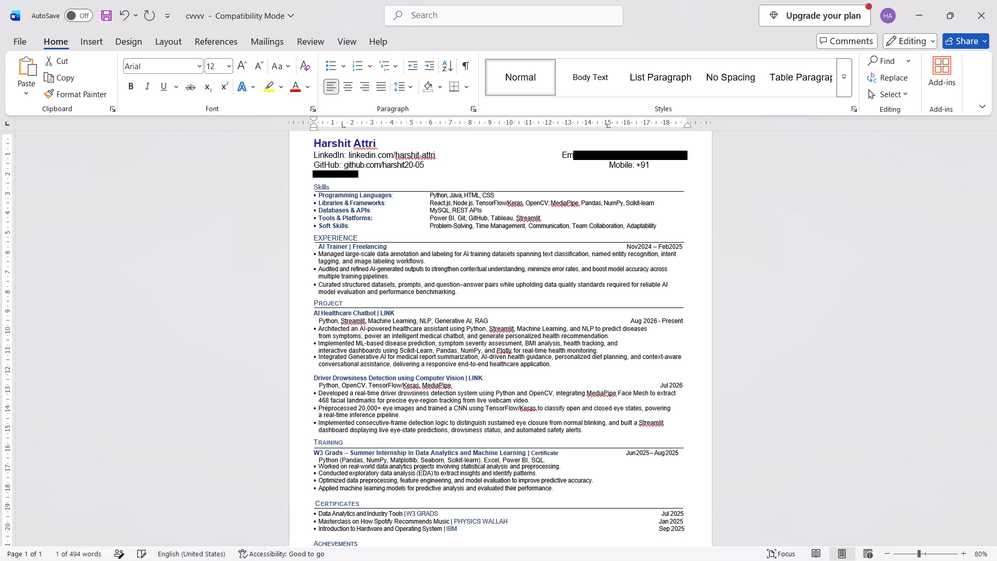
pyautogui.press('BackSpace')
pyautogui.press('space')
pyautogui.press('space')
pyautogui.press('space')
pyautogui.press('space')
pyautogui.press('space')
pyautogui.press('space')
pyautogui.press('space')
pyautogui.press('space')
pyautogui.press('space')
pyautogui.press('space')
pyautogui.press('space')
pyautogui.press('space')
pyautogui.press('space')
pyautogui.press('space')
pyautogui.press('space')
pyautogui.press('space')
pyautogui.press('space')
pyautogui.press('space')
pyautogui.press('space')
pyautogui.press('space')
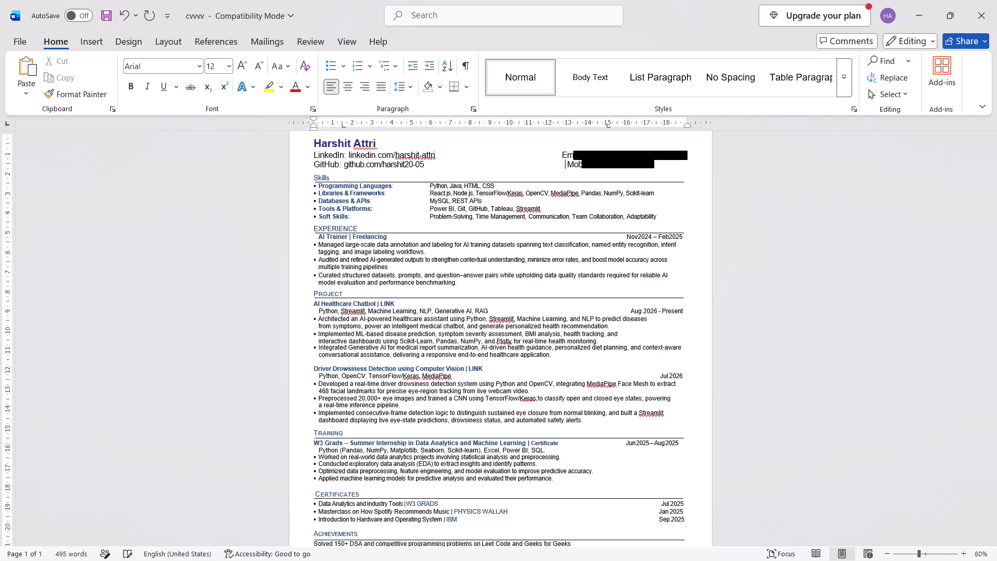
pyautogui.press('space')
pyautogui.press('space')
pyautogui.press('space')
pyautogui.press('space')
pyautogui.press('space')
pyautogui.press('space')
pyautogui.press('space')
pyautogui.press('space')
pyautogui.press('space')
pyautogui.press('space')
pyautogui.press('BackSpace')
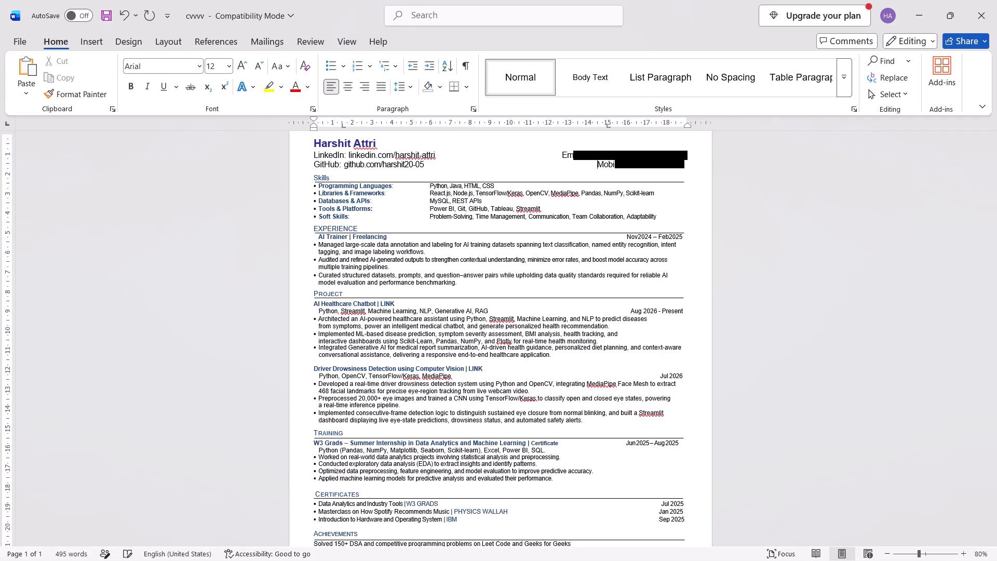
pyautogui.press('BackSpace')
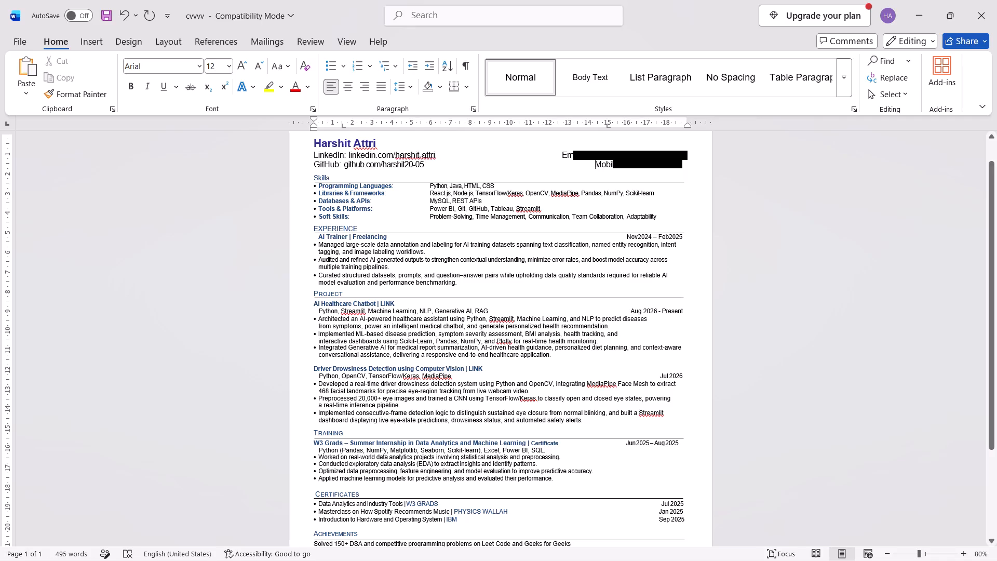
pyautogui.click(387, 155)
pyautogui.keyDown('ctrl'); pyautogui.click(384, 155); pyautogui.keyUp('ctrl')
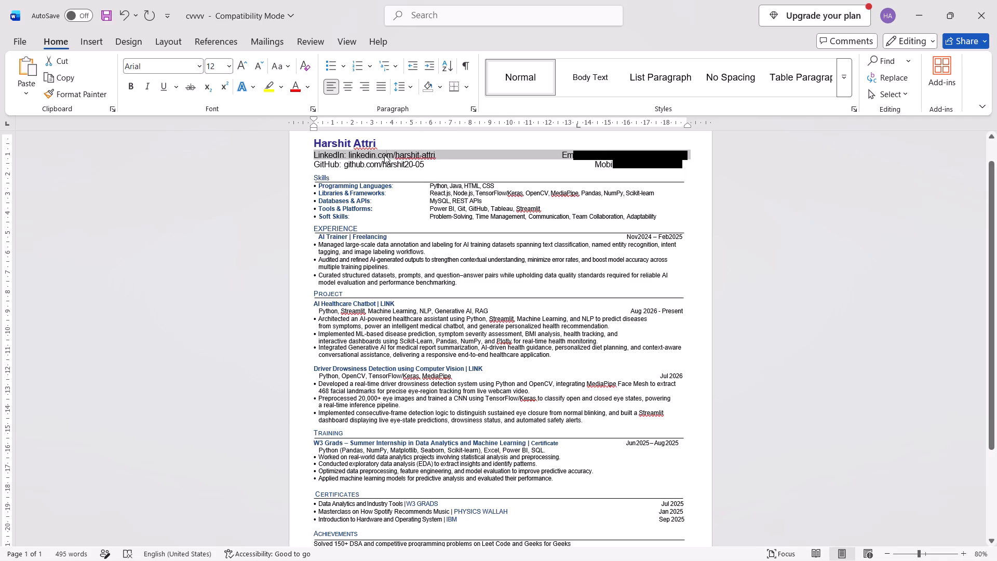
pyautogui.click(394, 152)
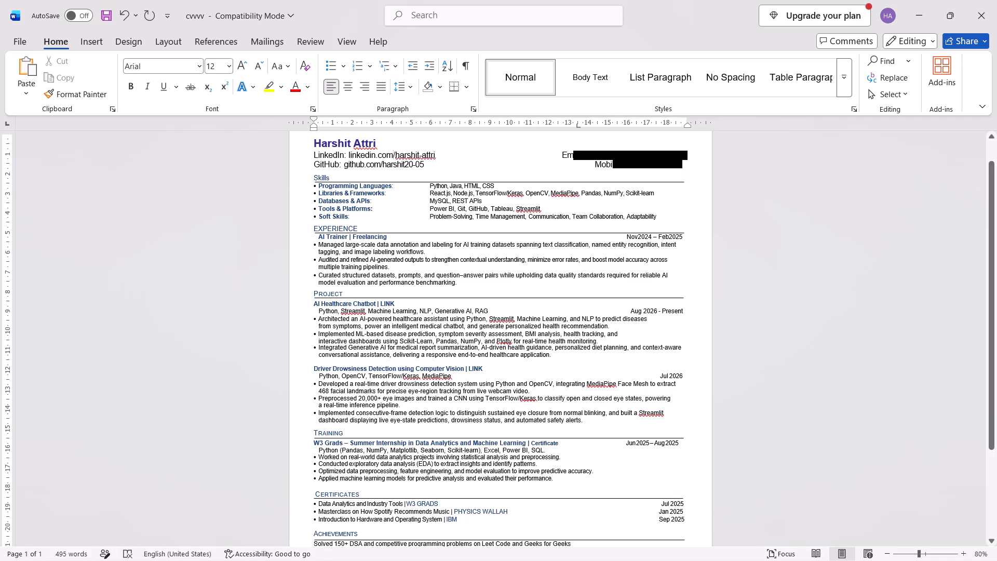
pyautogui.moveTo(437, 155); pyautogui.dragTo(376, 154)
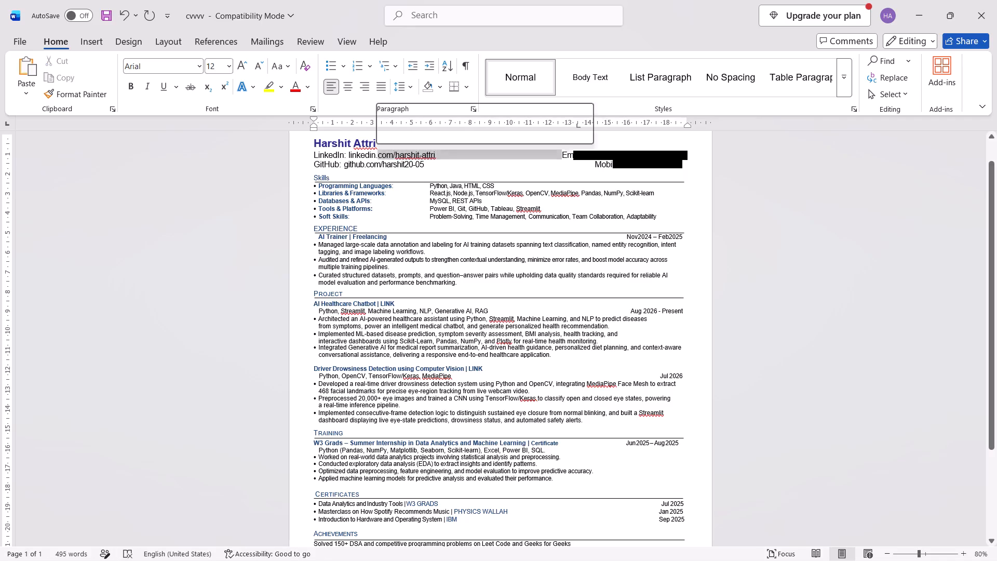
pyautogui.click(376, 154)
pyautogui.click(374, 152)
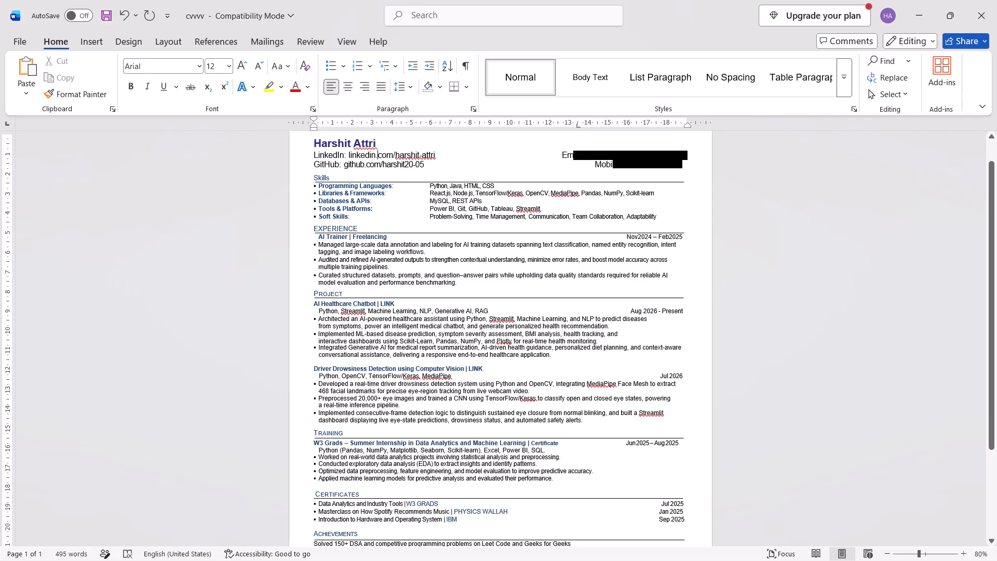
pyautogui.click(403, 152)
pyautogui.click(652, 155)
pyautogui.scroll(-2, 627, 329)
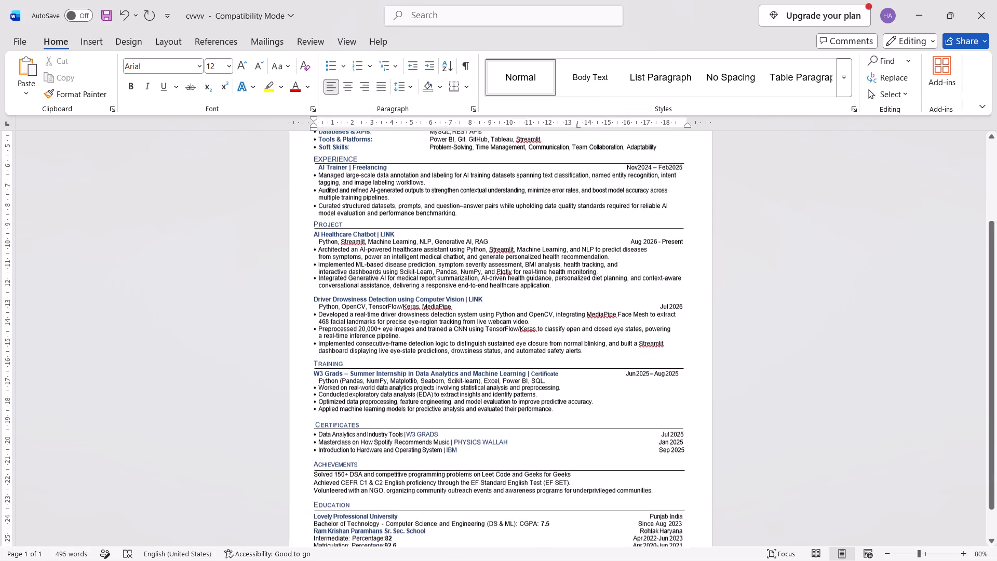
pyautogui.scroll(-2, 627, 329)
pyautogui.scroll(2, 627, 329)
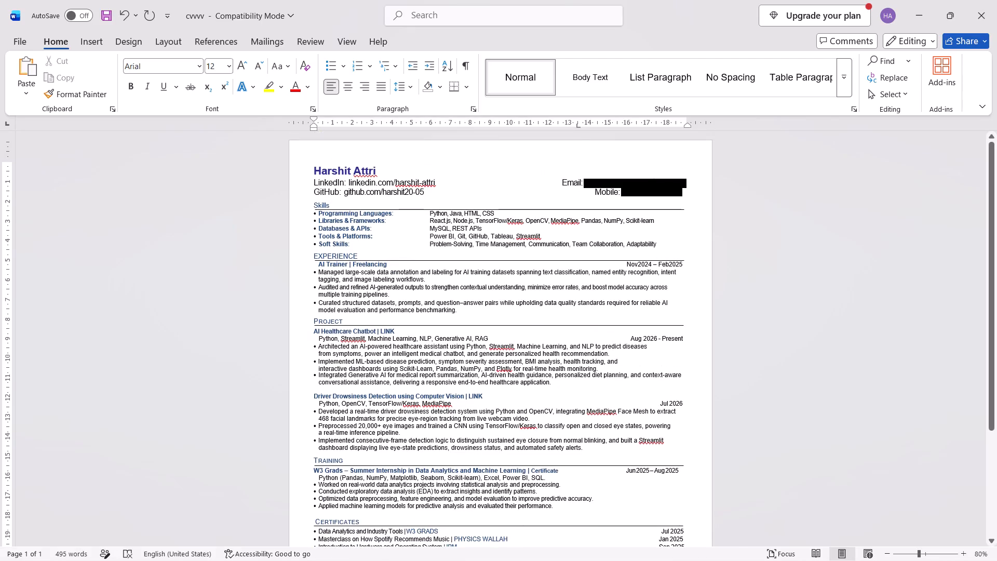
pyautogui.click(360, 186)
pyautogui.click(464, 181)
# Set the font size of the five bulleted lines in the Skills section, Programming Languages through Soft Skills, to 10.
pyautogui.moveTo(316, 212); pyautogui.dragTo(402, 221)
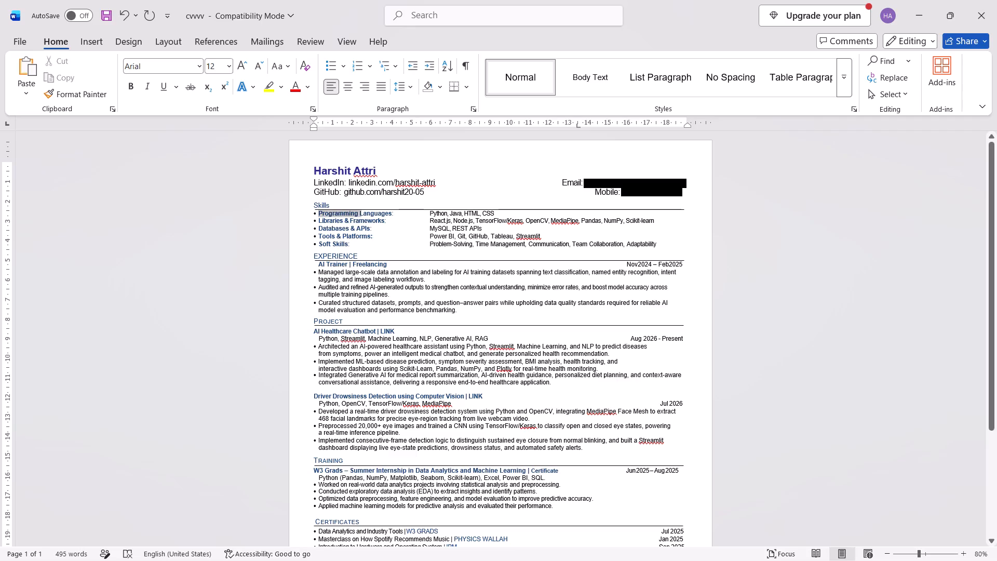
pyautogui.moveTo(402, 221); pyautogui.dragTo(656, 244)
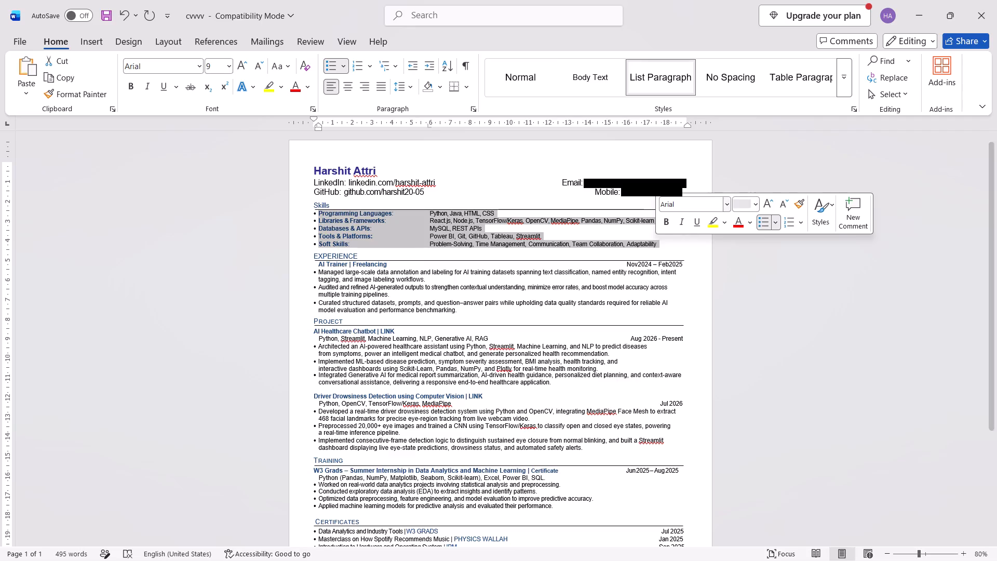
pyautogui.click(755, 203)
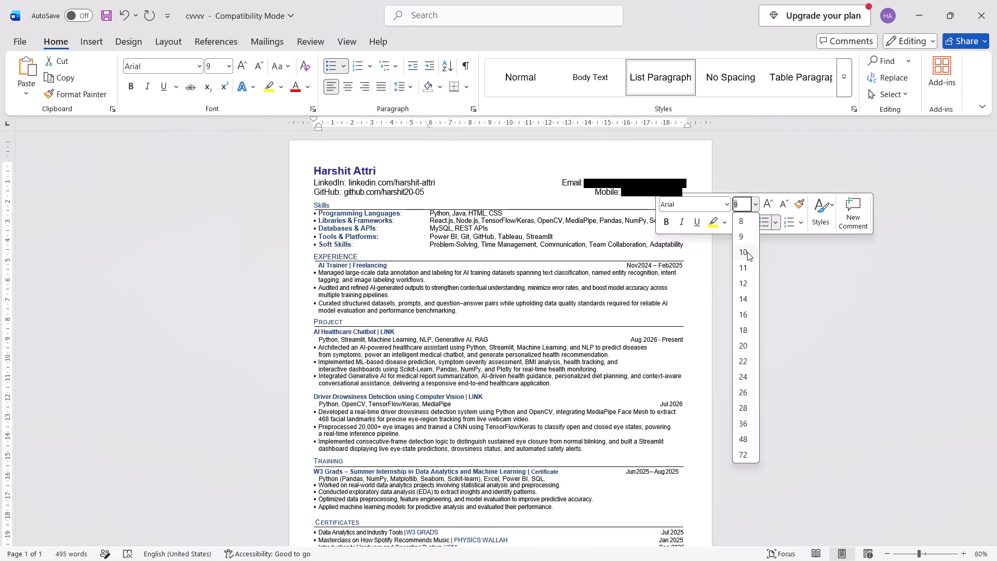
pyautogui.click(747, 252)
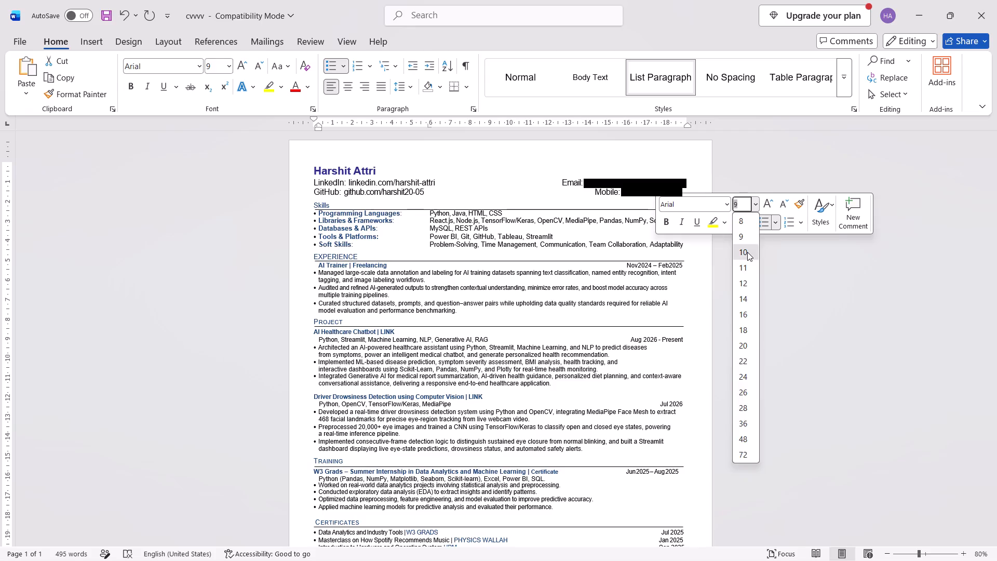
pyautogui.click(332, 206)
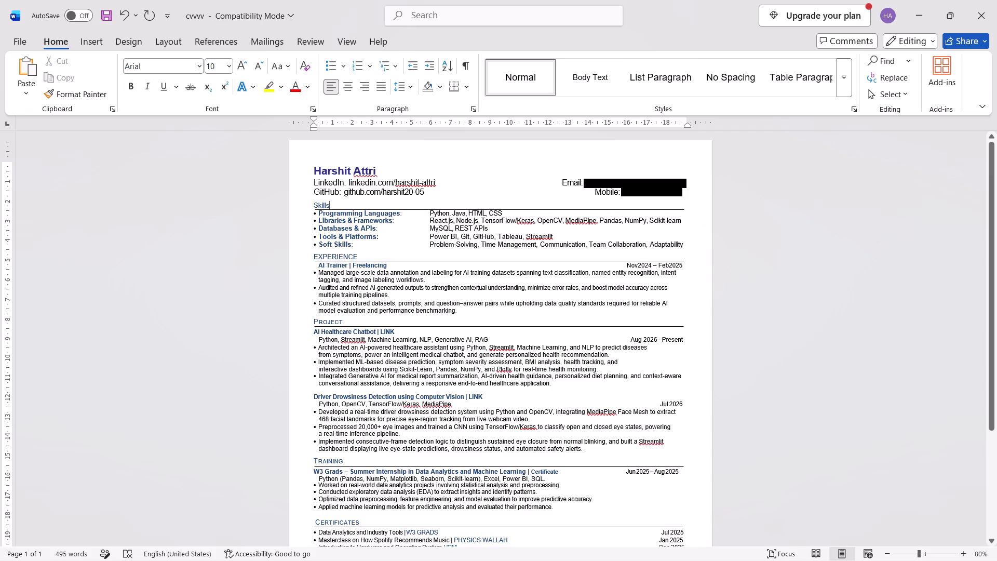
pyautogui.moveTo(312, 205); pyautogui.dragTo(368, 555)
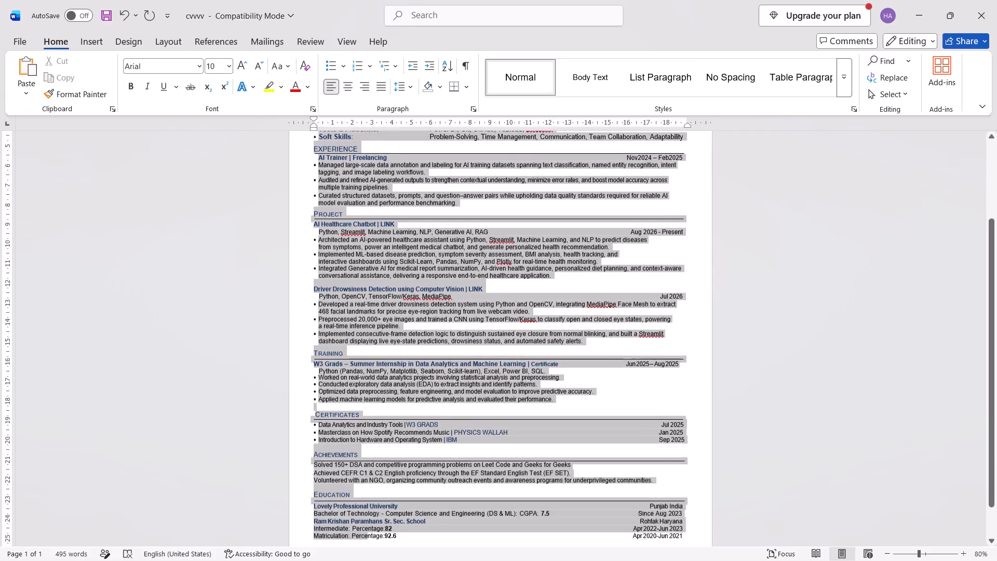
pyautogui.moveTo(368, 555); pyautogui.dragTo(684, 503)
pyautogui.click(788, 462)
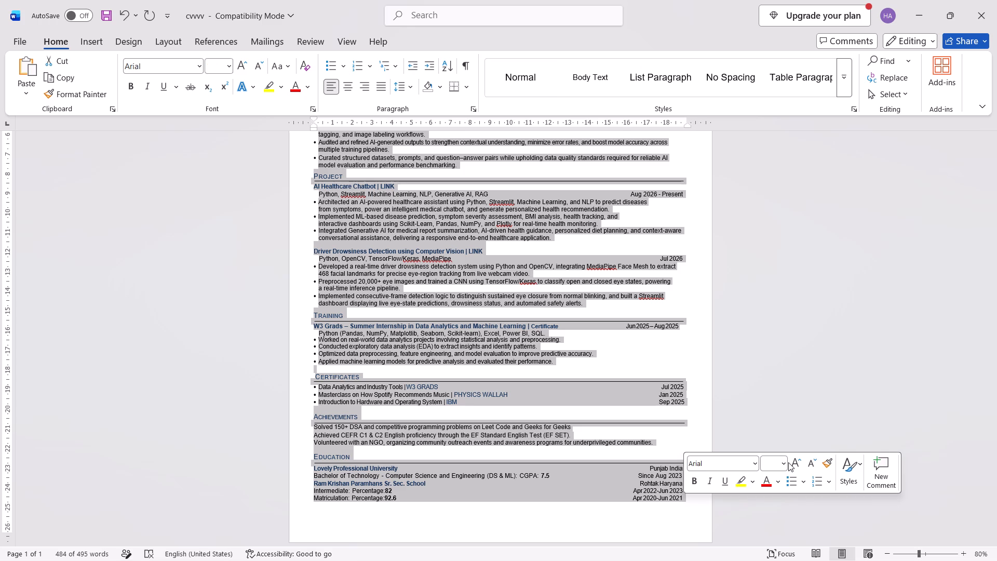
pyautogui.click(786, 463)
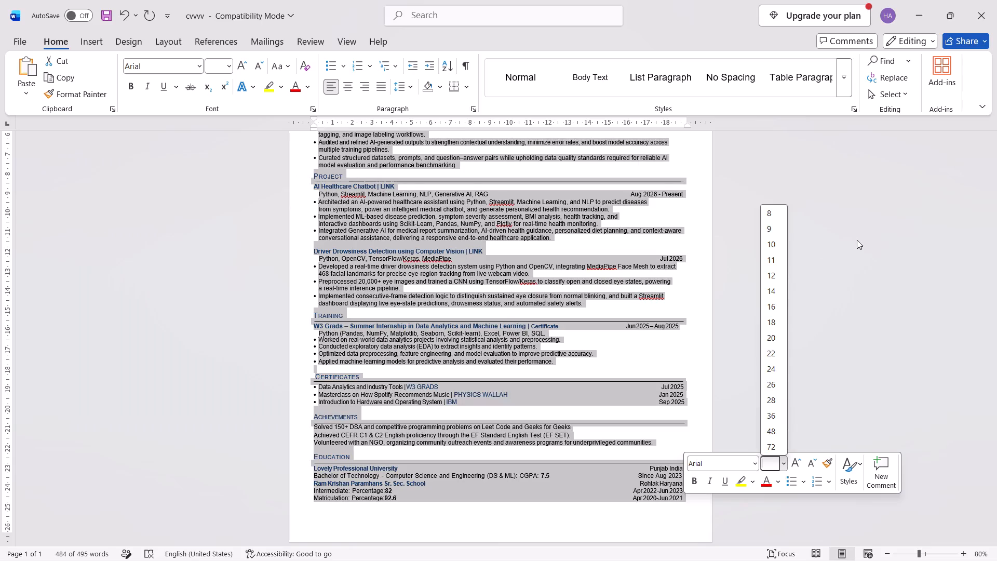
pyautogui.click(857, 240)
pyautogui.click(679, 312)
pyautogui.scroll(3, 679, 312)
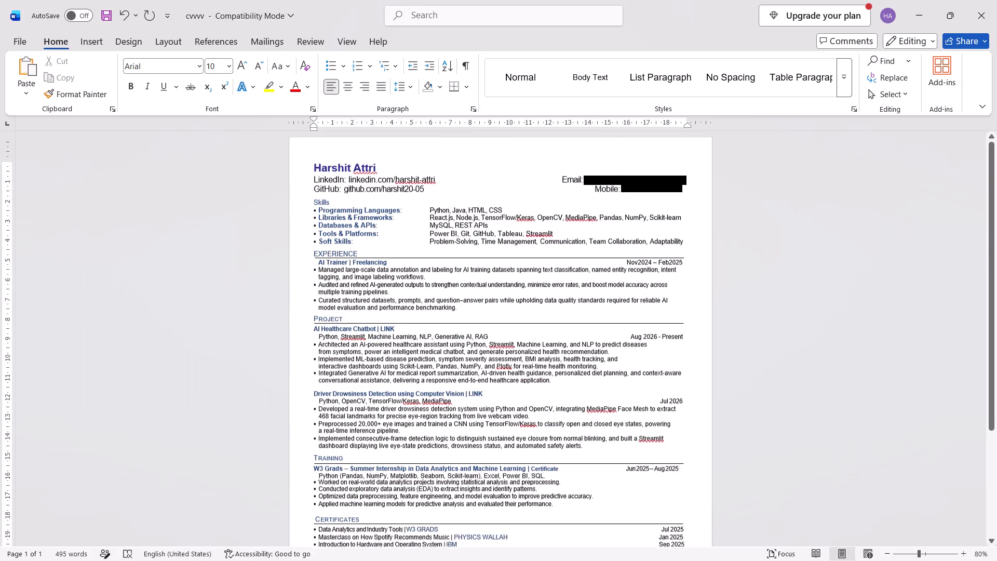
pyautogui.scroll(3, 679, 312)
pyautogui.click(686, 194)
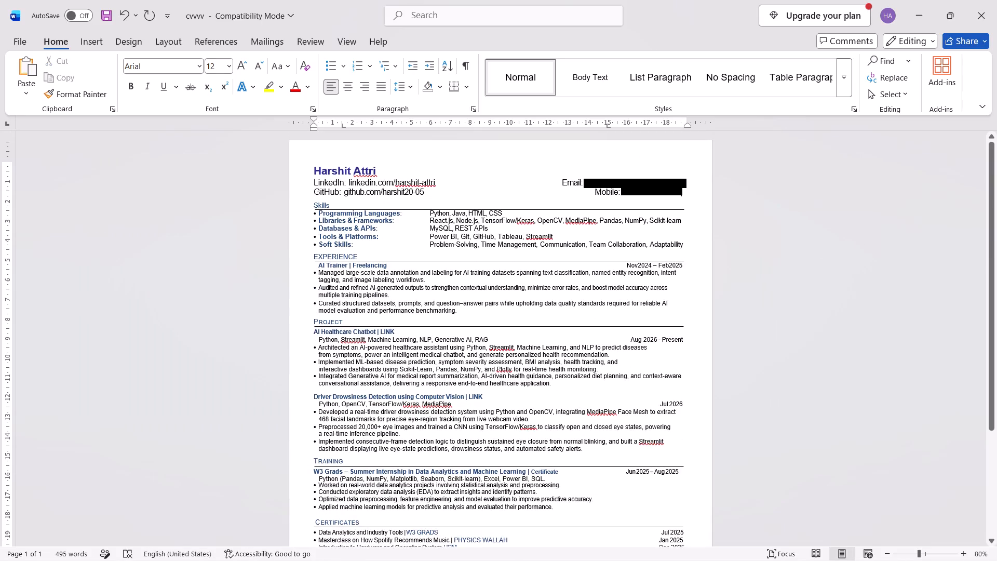
# Set the font size of the name heading at the top of the resume to 14.
pyautogui.click(373, 165)
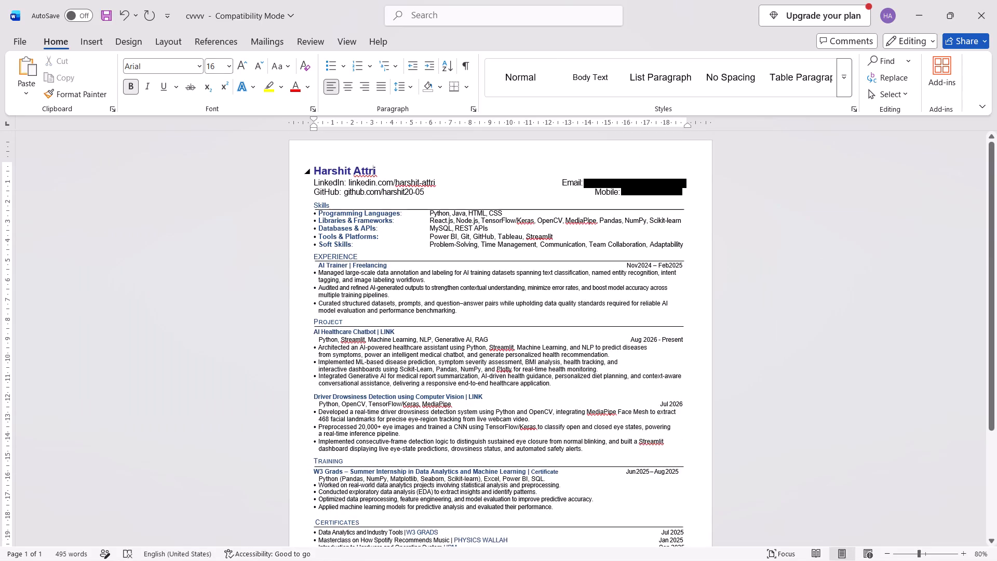
pyautogui.click(372, 165)
pyautogui.click(380, 182)
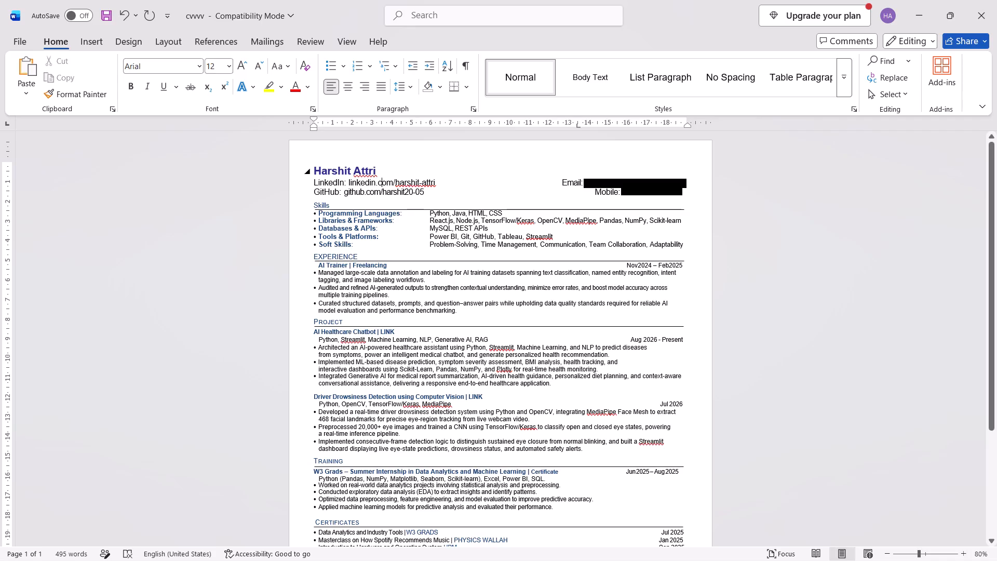
pyautogui.moveTo(383, 165); pyautogui.dragTo(326, 172)
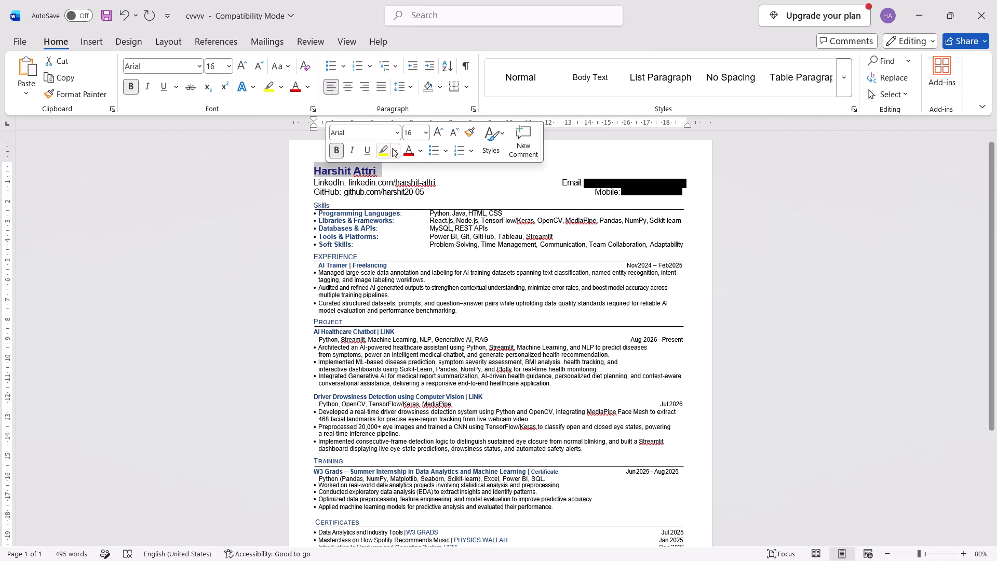
pyautogui.click(423, 134)
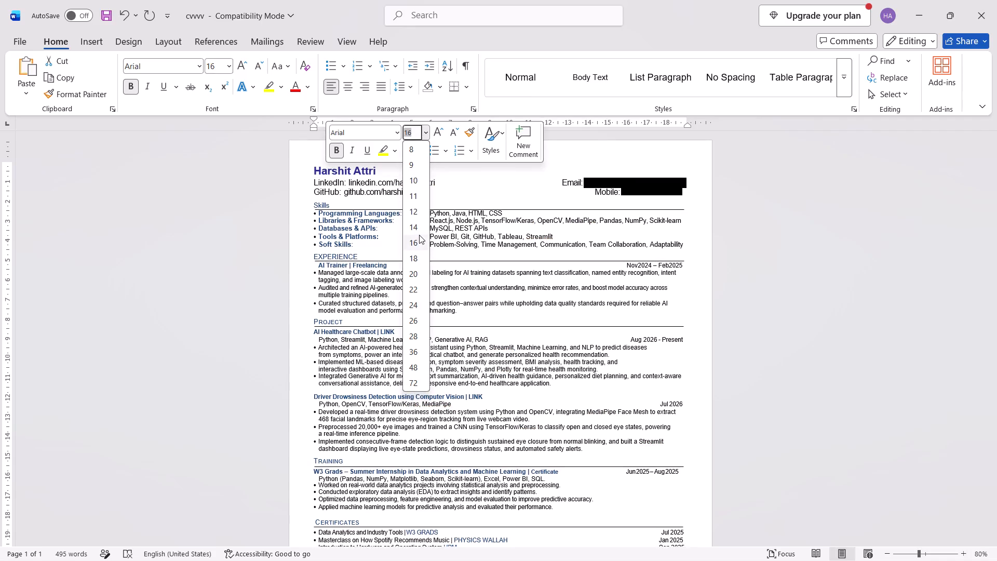
pyautogui.click(420, 230)
pyautogui.click(609, 265)
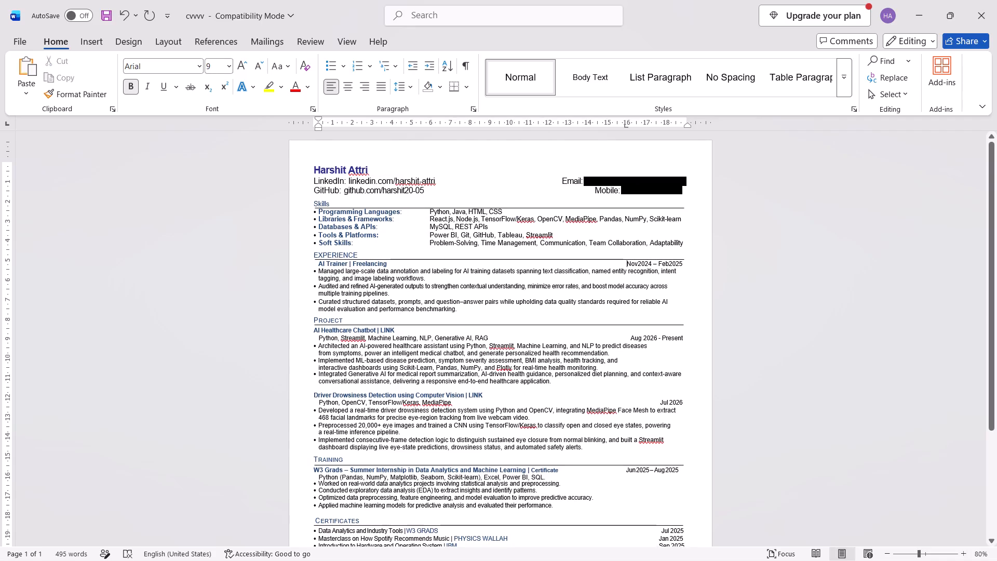
# Set the font size of the Skills section heading to 11.
pyautogui.scroll(-1, 605, 338)
pyautogui.scroll(1, 605, 338)
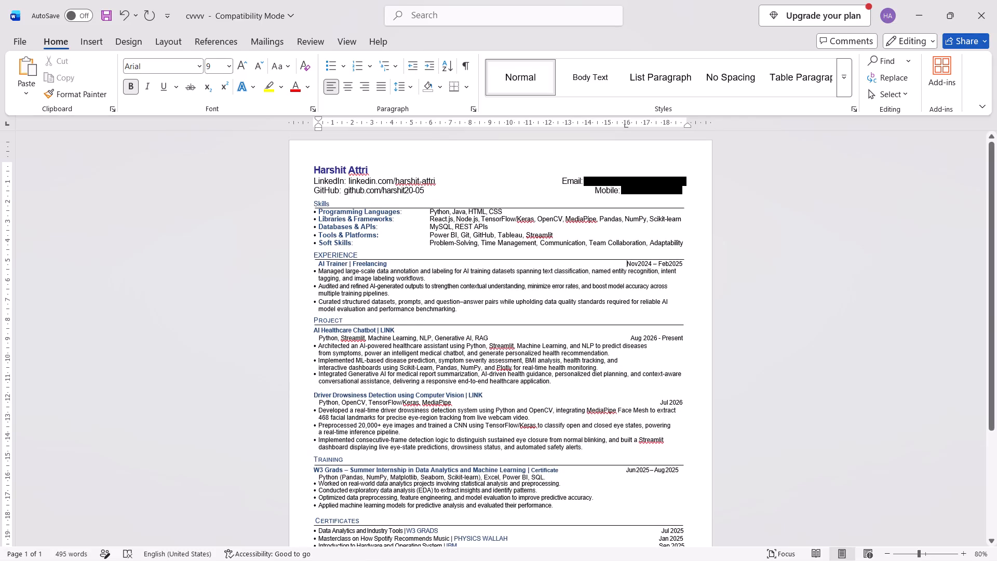
pyautogui.click(331, 205)
pyautogui.moveTo(331, 205); pyautogui.dragTo(315, 205)
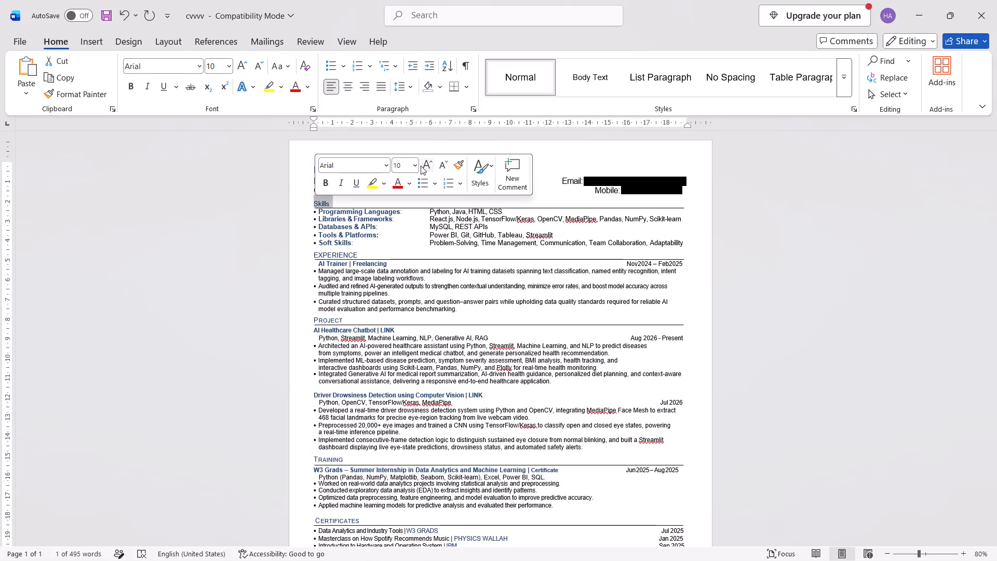
pyautogui.click(417, 166)
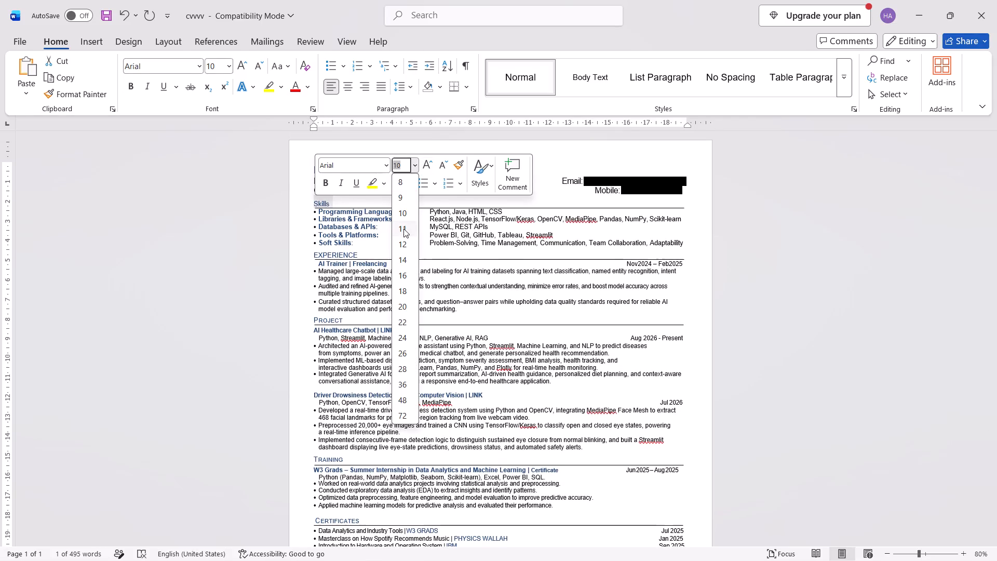
pyautogui.click(403, 229)
# Set the font size of the Experience section heading to 11.
pyautogui.moveTo(358, 253); pyautogui.dragTo(313, 257)
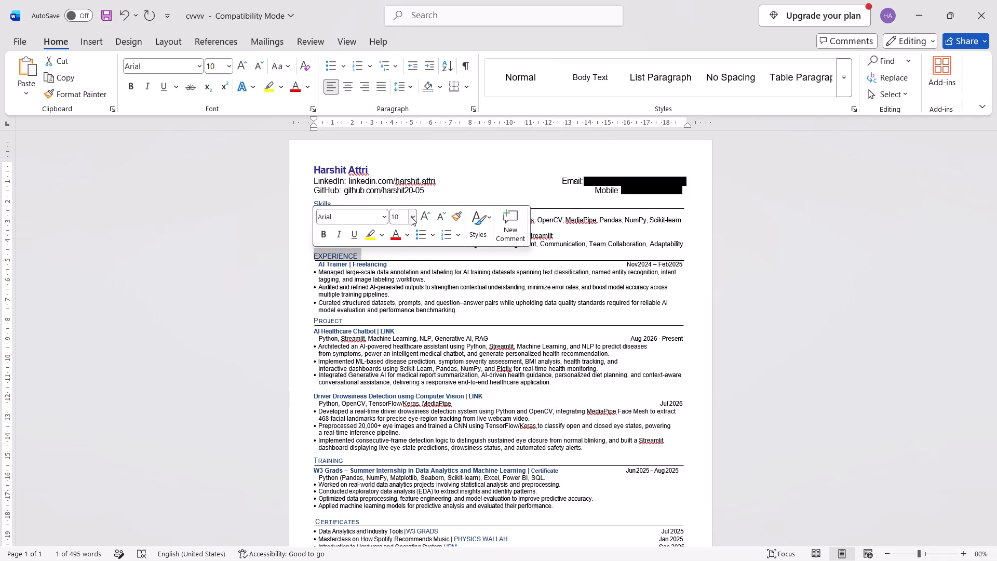
pyautogui.click(411, 217)
pyautogui.click(407, 279)
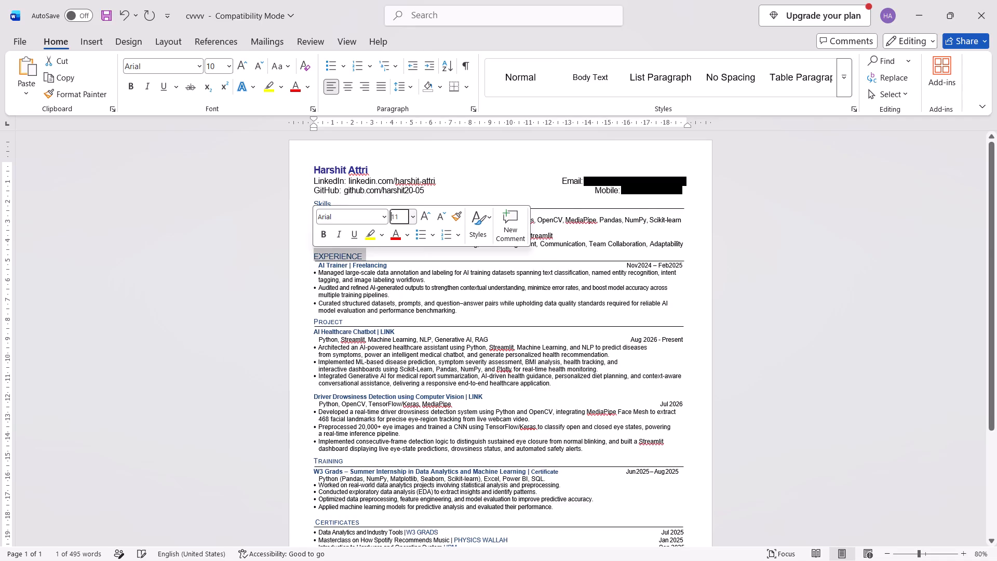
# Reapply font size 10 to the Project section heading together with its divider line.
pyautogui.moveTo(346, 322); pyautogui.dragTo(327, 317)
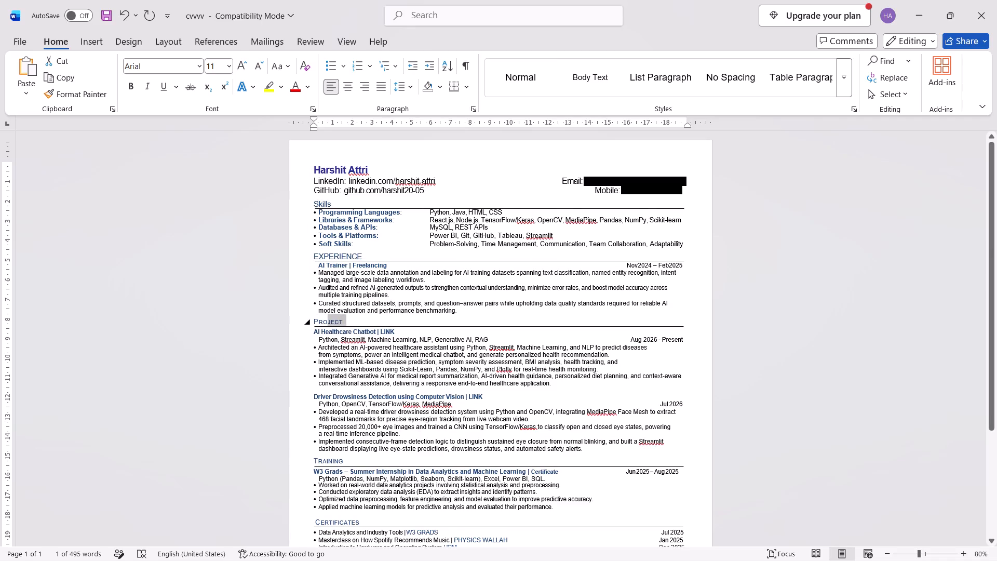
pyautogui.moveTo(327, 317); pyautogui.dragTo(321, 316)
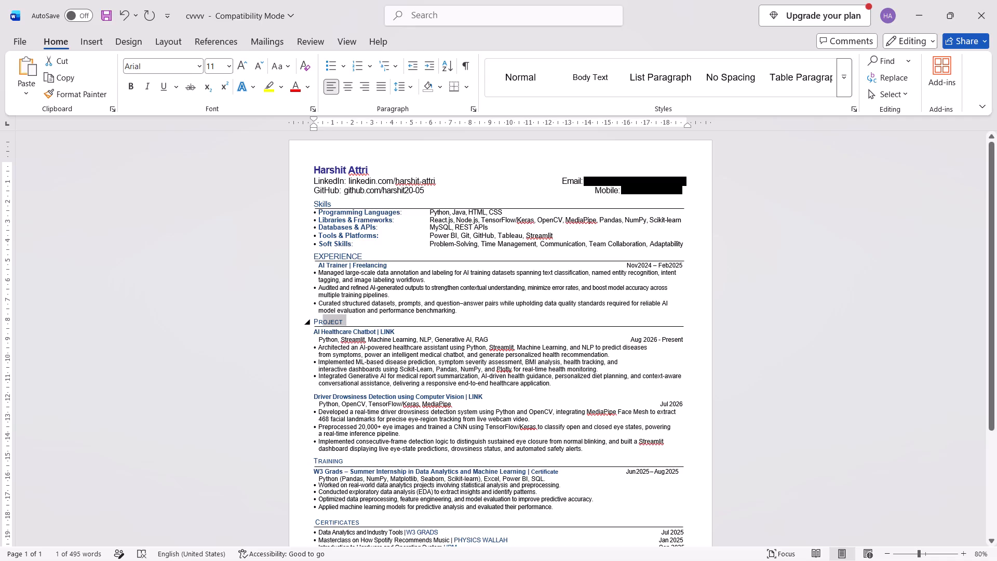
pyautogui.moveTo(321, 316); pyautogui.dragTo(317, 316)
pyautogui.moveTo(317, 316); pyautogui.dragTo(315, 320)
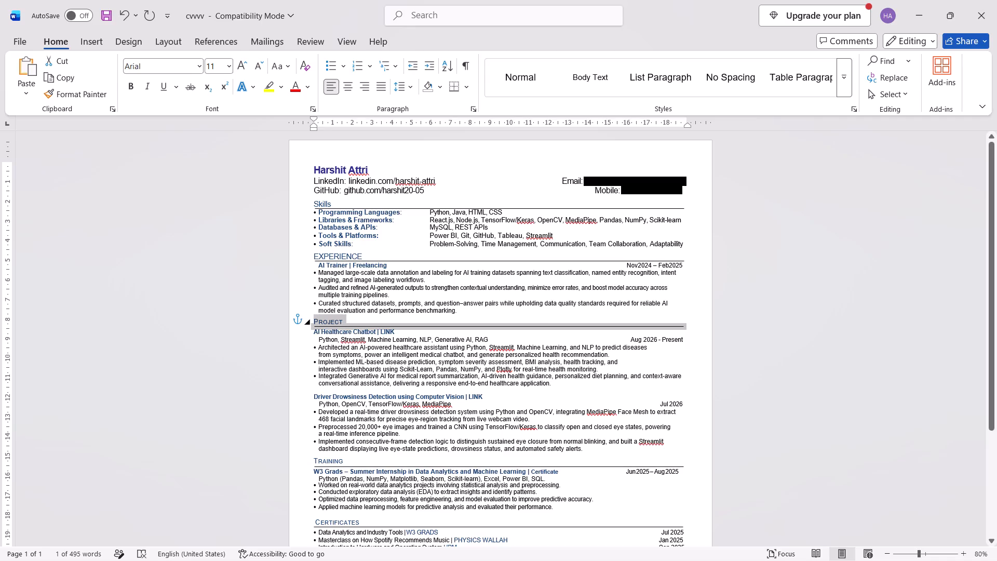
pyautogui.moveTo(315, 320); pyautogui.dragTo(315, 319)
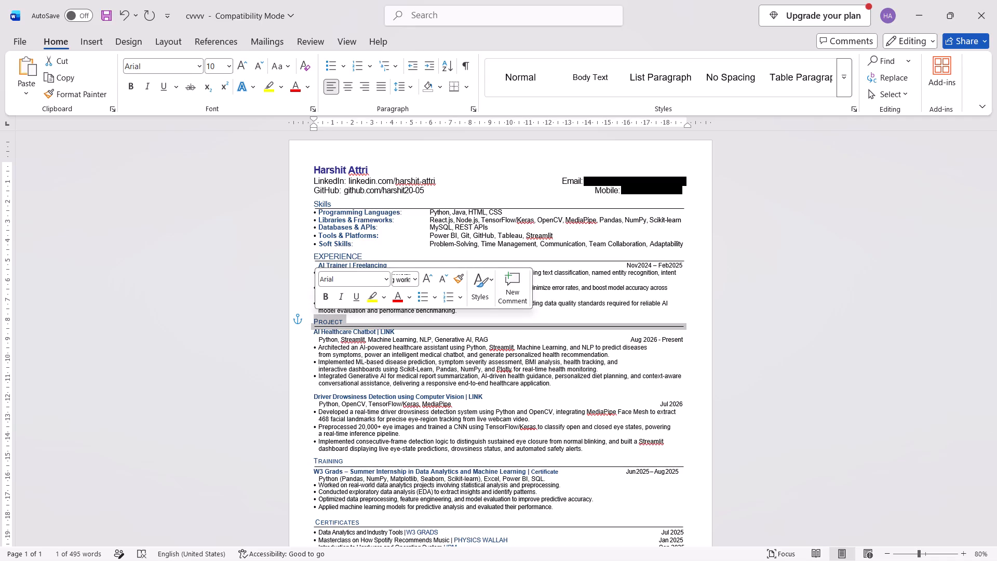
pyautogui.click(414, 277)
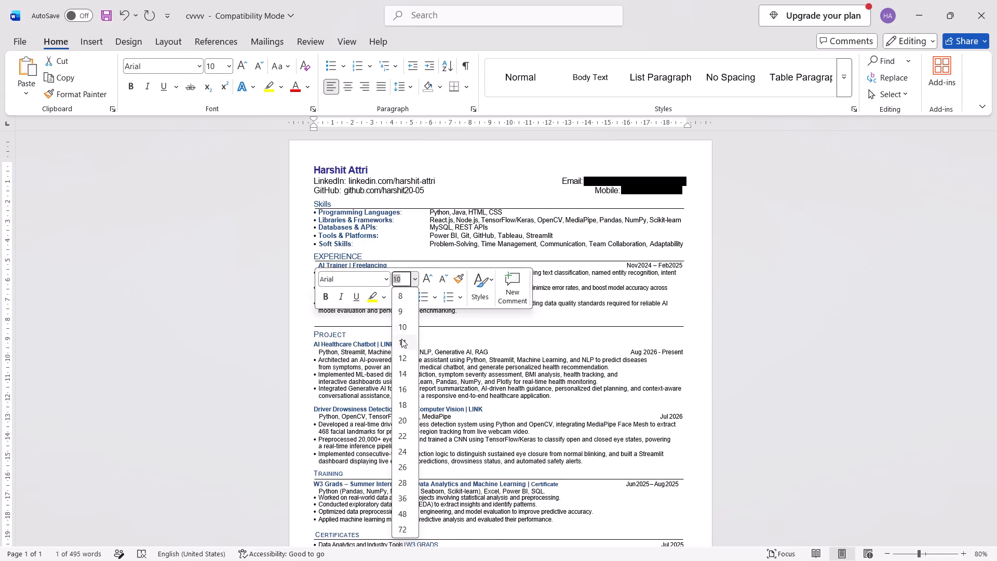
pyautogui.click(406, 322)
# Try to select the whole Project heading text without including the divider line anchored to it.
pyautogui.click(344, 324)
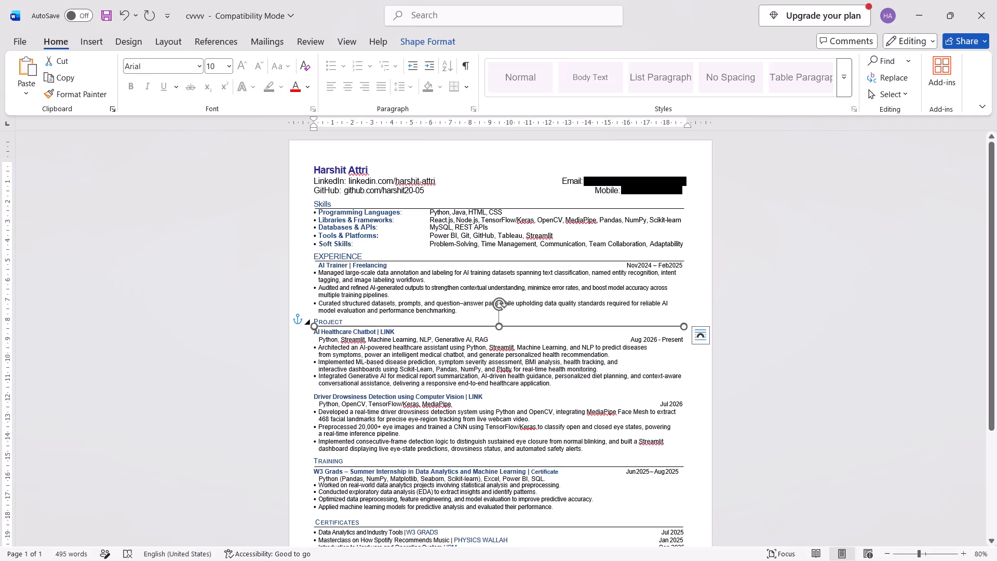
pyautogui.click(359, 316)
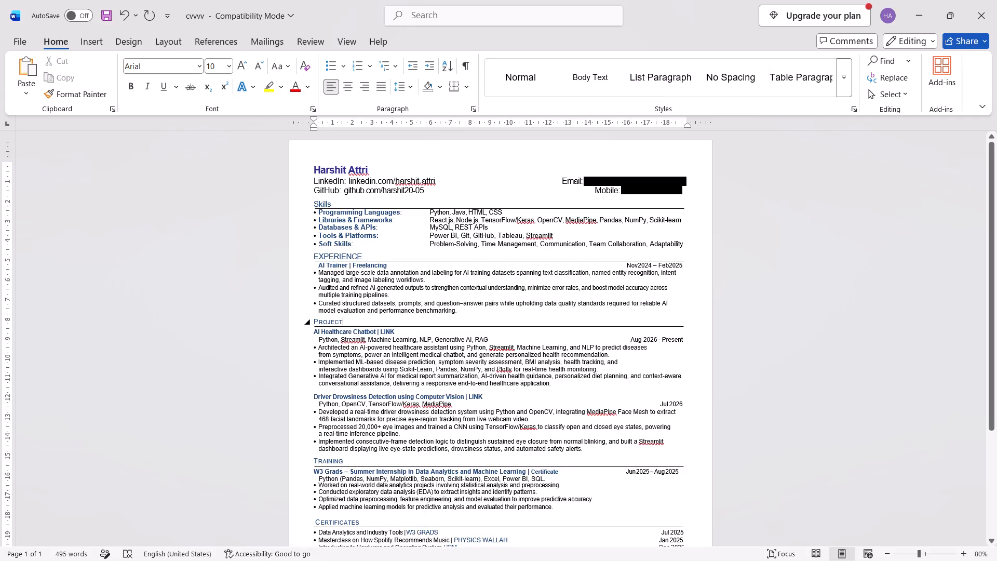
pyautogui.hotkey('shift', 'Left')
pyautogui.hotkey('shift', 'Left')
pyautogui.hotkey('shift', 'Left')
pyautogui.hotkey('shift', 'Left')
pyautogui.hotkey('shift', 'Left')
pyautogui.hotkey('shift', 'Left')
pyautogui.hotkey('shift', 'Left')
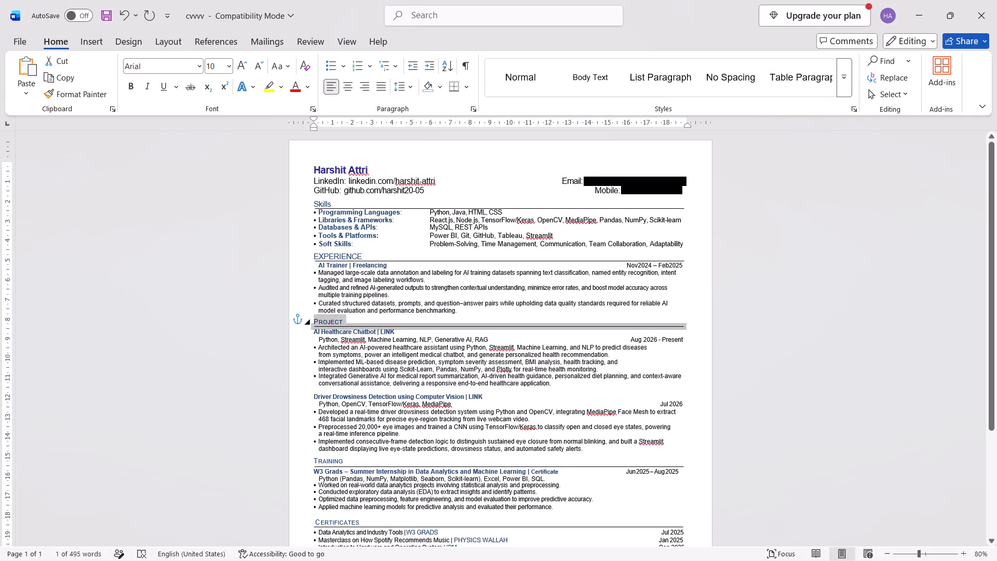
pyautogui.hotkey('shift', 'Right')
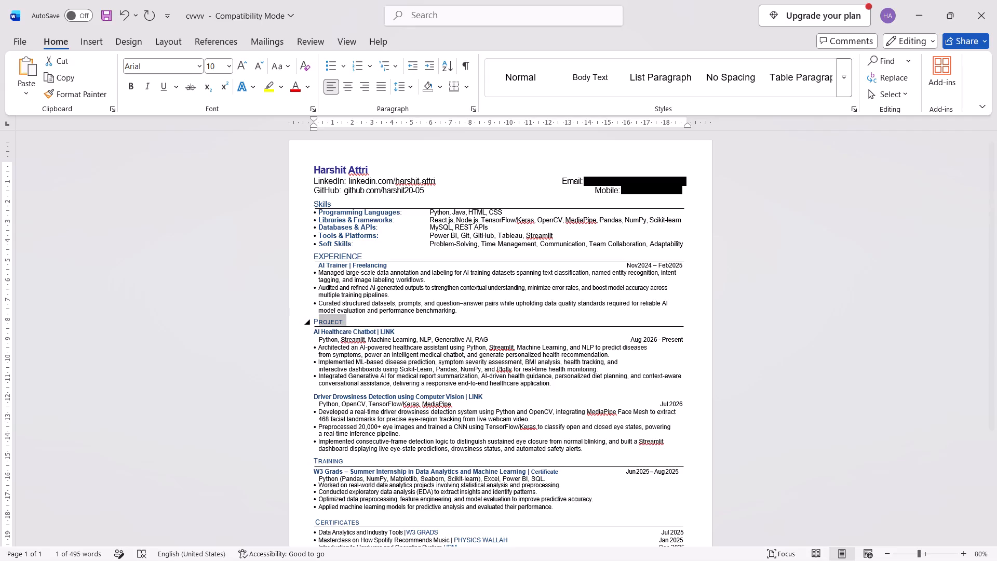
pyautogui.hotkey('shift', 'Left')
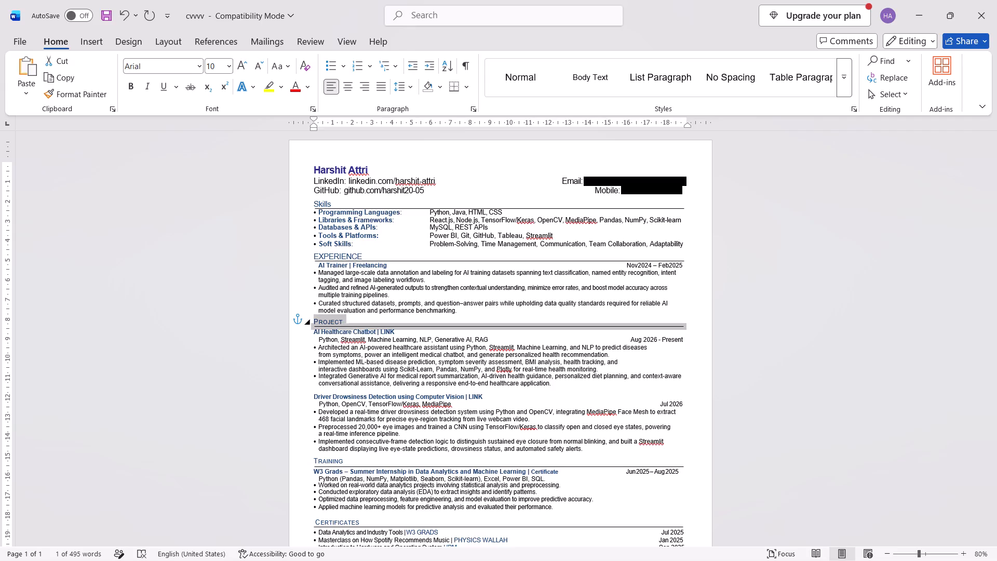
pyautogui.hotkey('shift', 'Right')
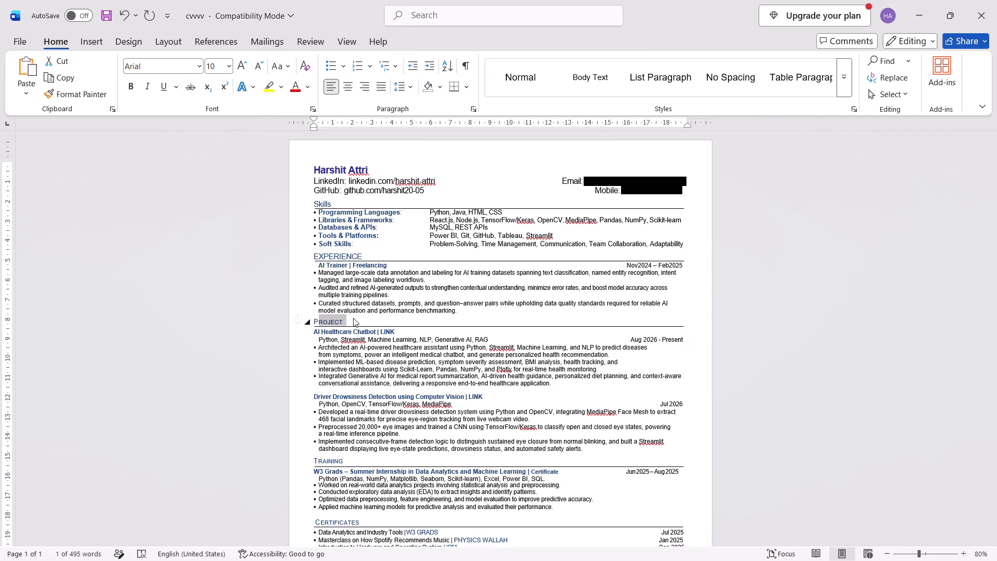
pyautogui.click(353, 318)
# Set the font size of the Training section heading to 11, leaving its final letter and the anchored divider line out of the selection.
pyautogui.scroll(-1, 430, 394)
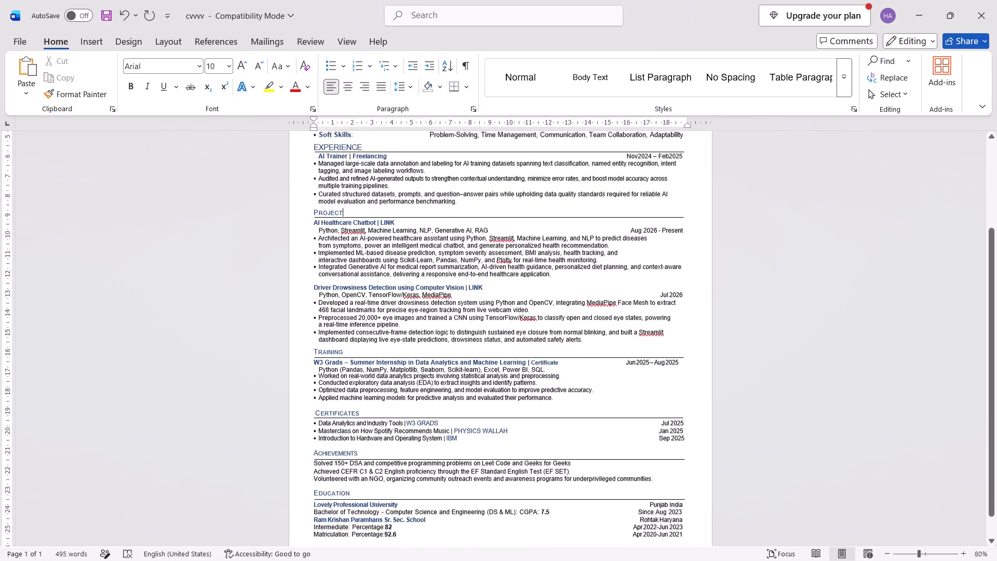
pyautogui.moveTo(350, 336); pyautogui.dragTo(319, 335)
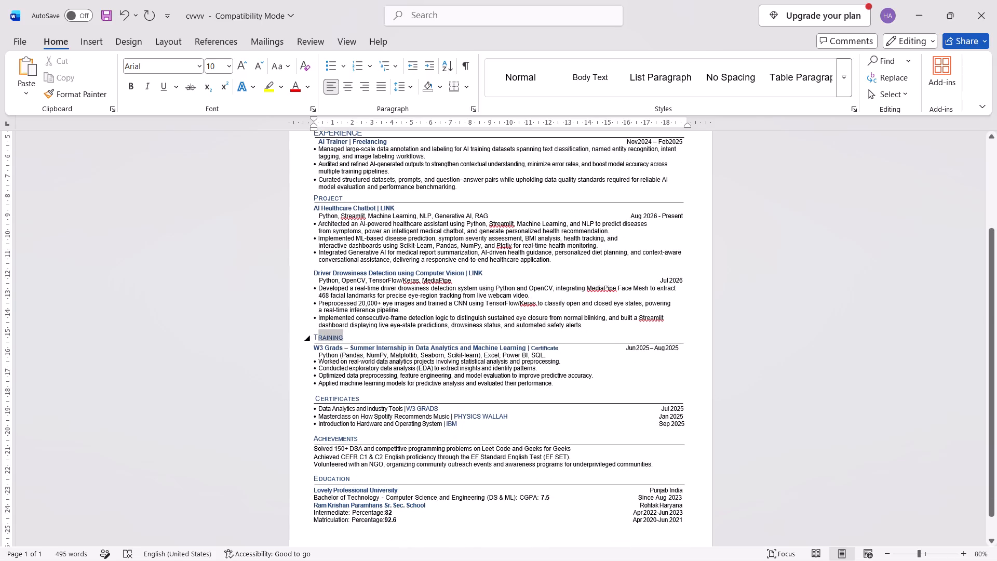
pyautogui.moveTo(319, 335); pyautogui.dragTo(320, 336)
pyautogui.click(320, 336)
pyautogui.moveTo(315, 336); pyautogui.dragTo(339, 334)
pyautogui.moveTo(339, 334); pyautogui.dragTo(336, 335)
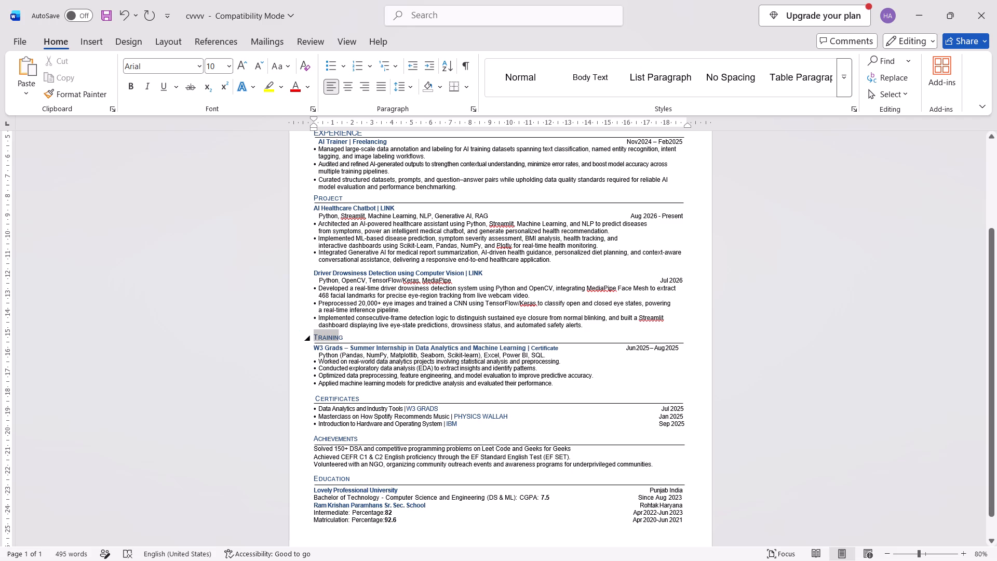
pyautogui.moveTo(336, 335); pyautogui.dragTo(341, 335)
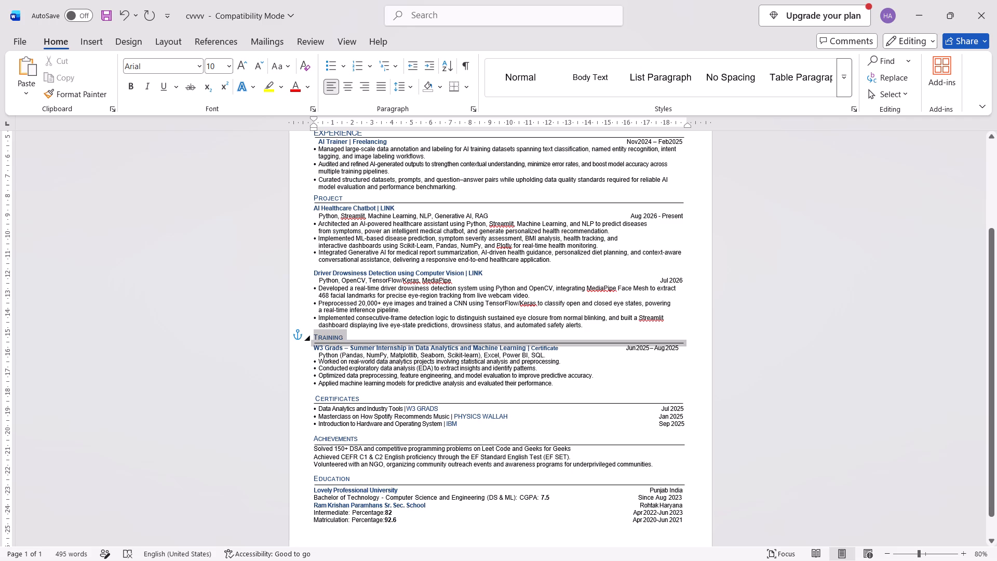
pyautogui.moveTo(341, 335); pyautogui.dragTo(339, 335)
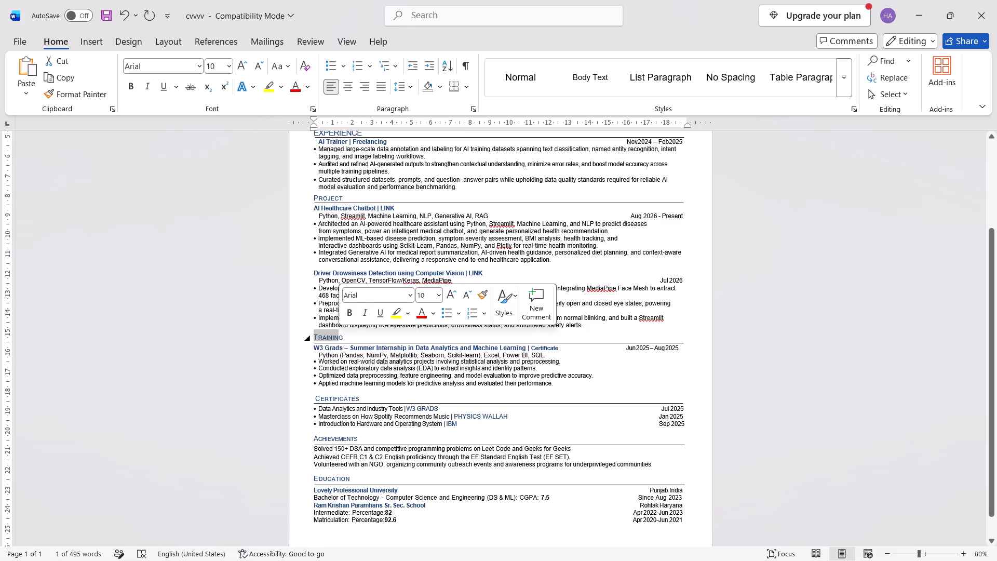
pyautogui.click(439, 296)
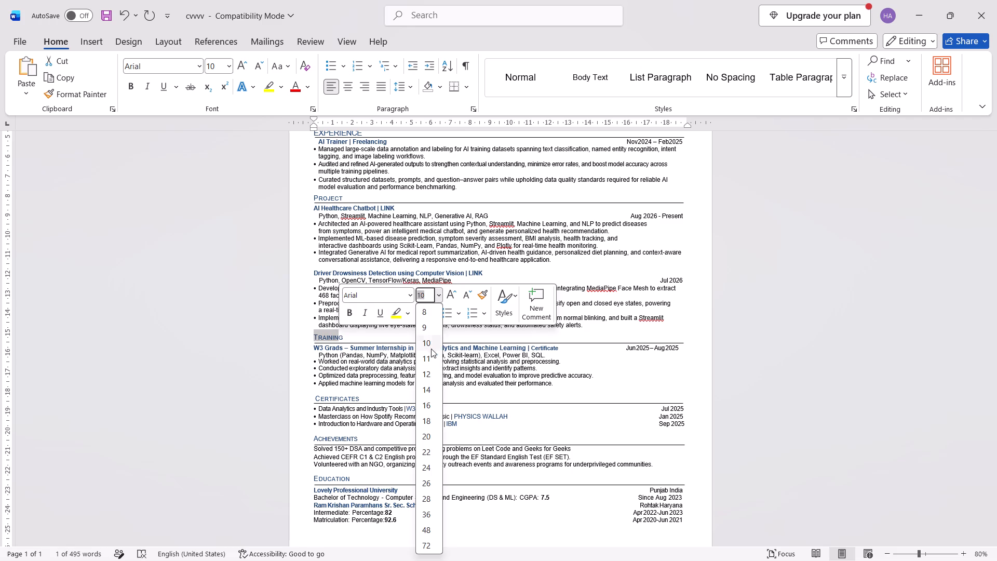
pyautogui.click(428, 354)
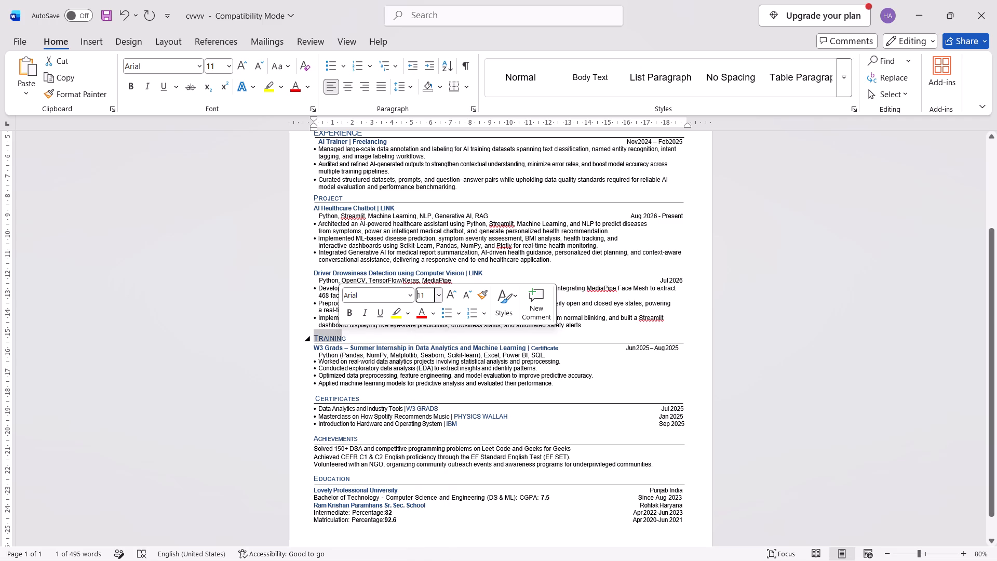
# Replace the last two letters of the Training heading with lowercase "ng" so they match the heading's size 11 small-caps text.
pyautogui.click(346, 336)
pyautogui.press('BackSpace')
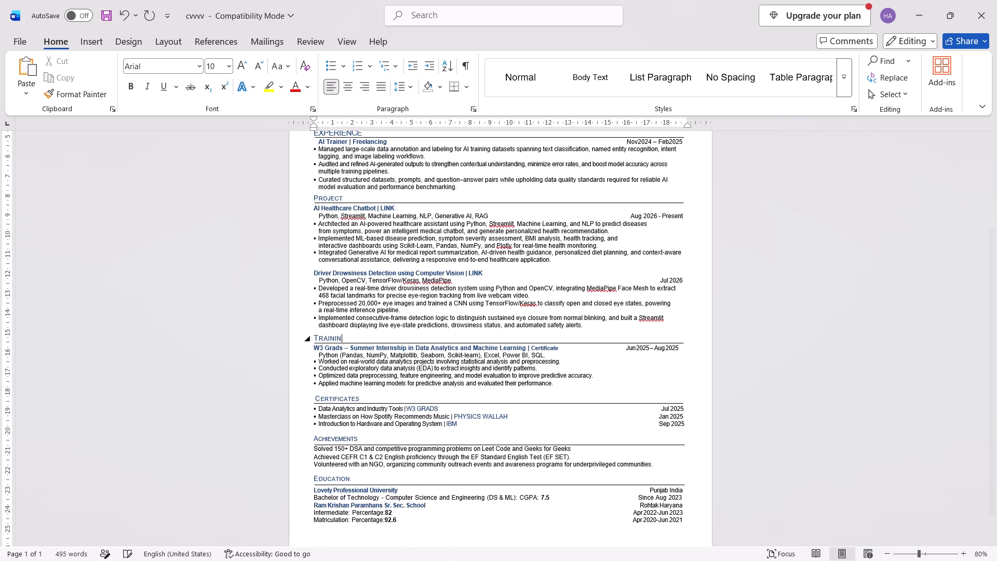
pyautogui.hotkey('shift', 'g')
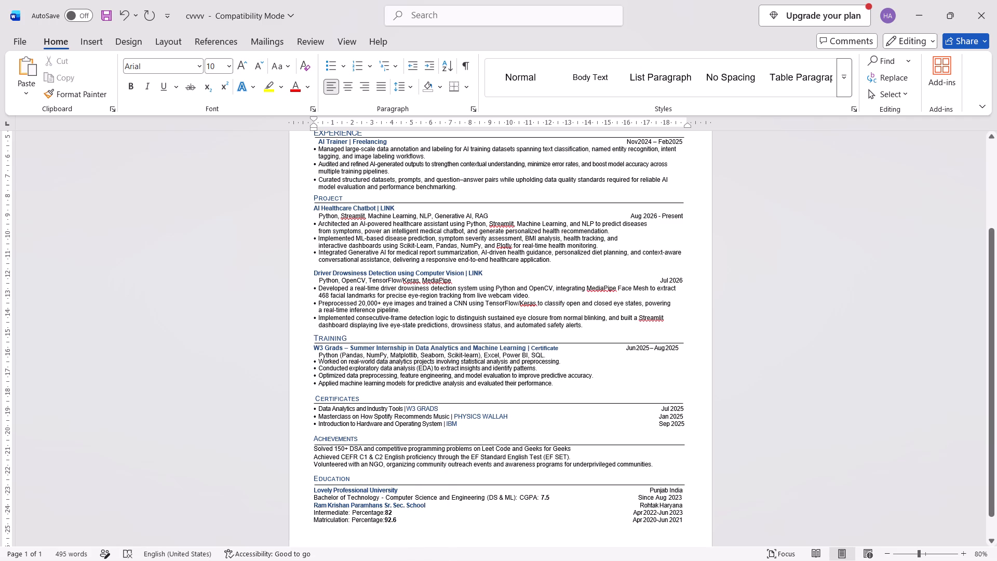
pyautogui.click(338, 338)
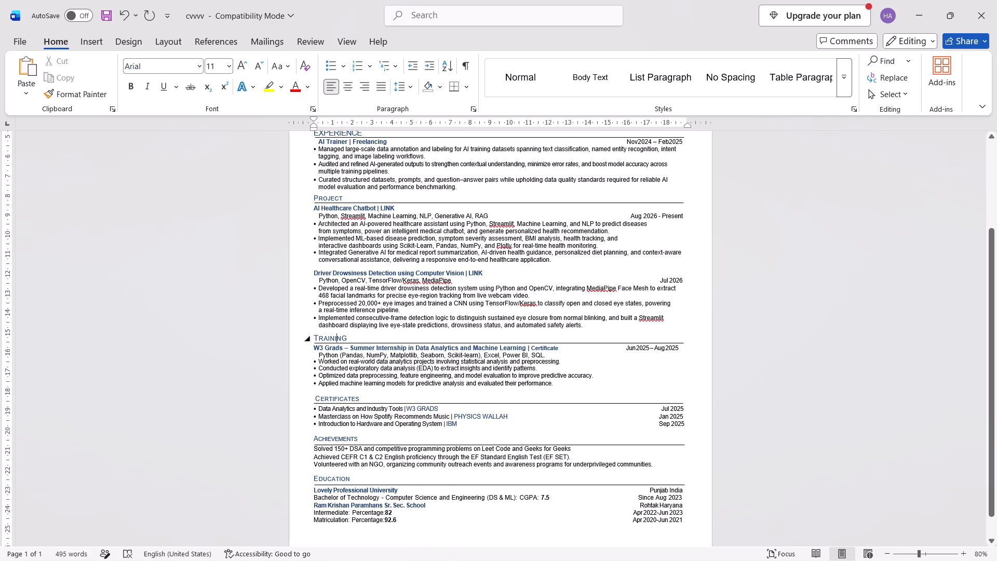
pyautogui.click(346, 338)
pyautogui.press('BackSpace')
pyautogui.press('BackSpace')
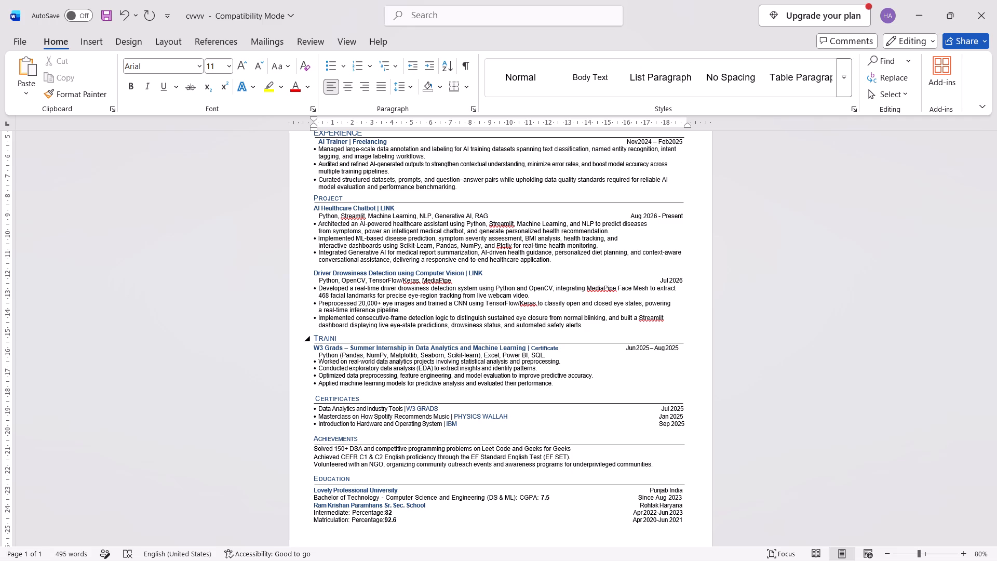
pyautogui.write('ng')
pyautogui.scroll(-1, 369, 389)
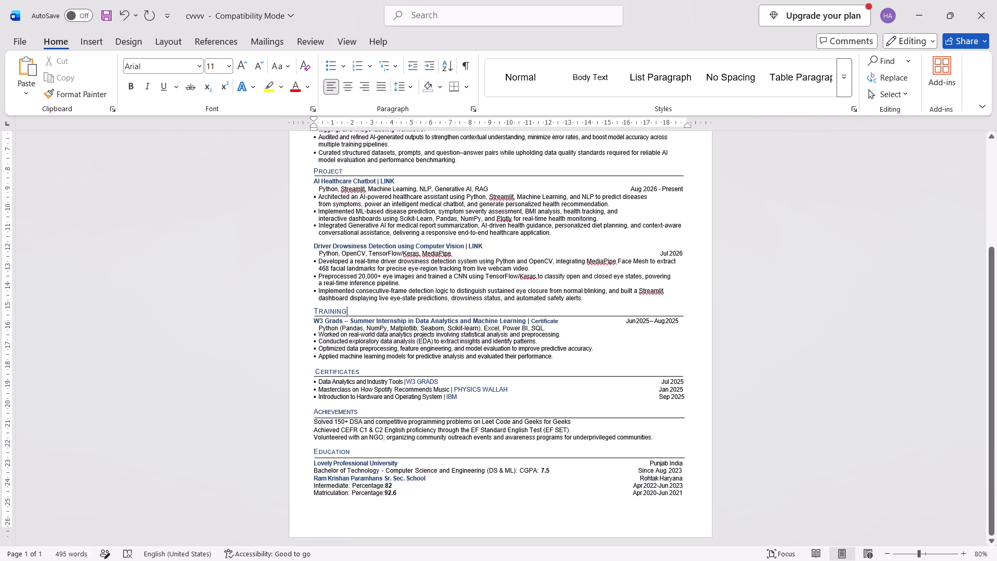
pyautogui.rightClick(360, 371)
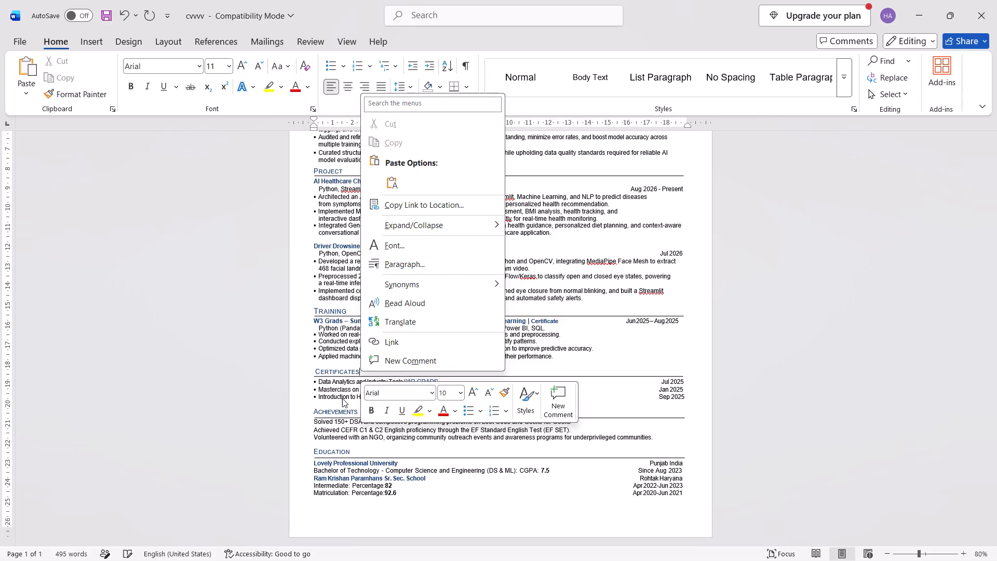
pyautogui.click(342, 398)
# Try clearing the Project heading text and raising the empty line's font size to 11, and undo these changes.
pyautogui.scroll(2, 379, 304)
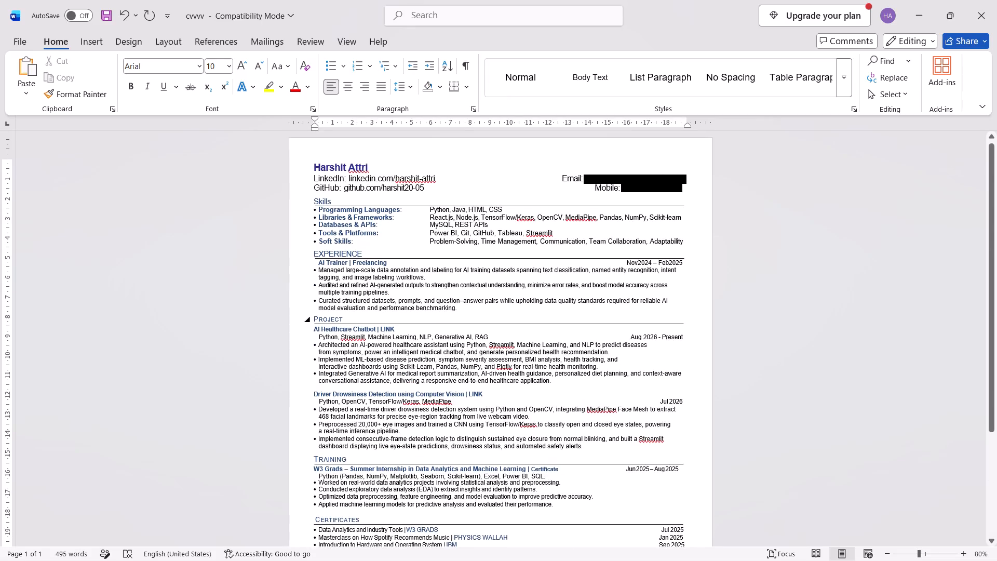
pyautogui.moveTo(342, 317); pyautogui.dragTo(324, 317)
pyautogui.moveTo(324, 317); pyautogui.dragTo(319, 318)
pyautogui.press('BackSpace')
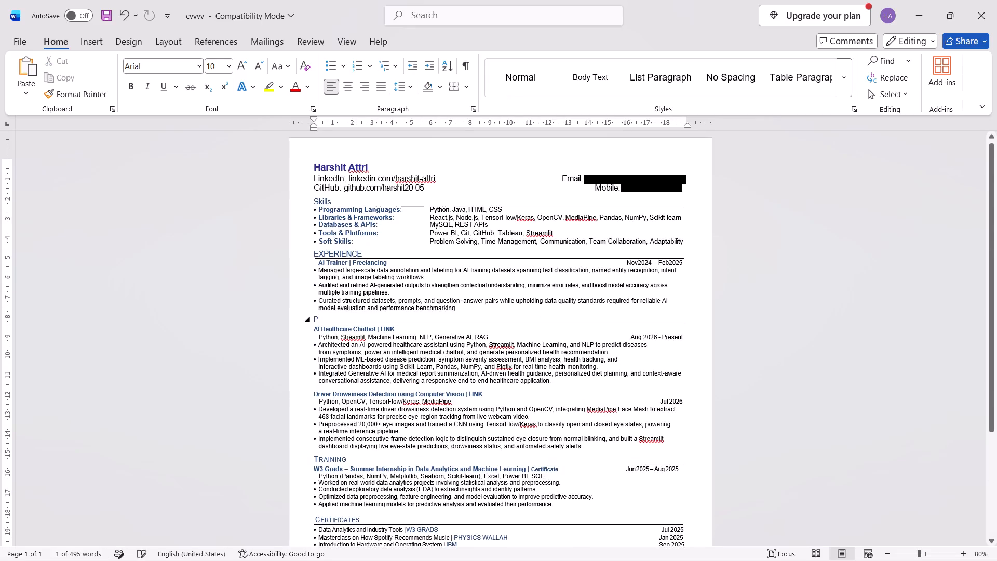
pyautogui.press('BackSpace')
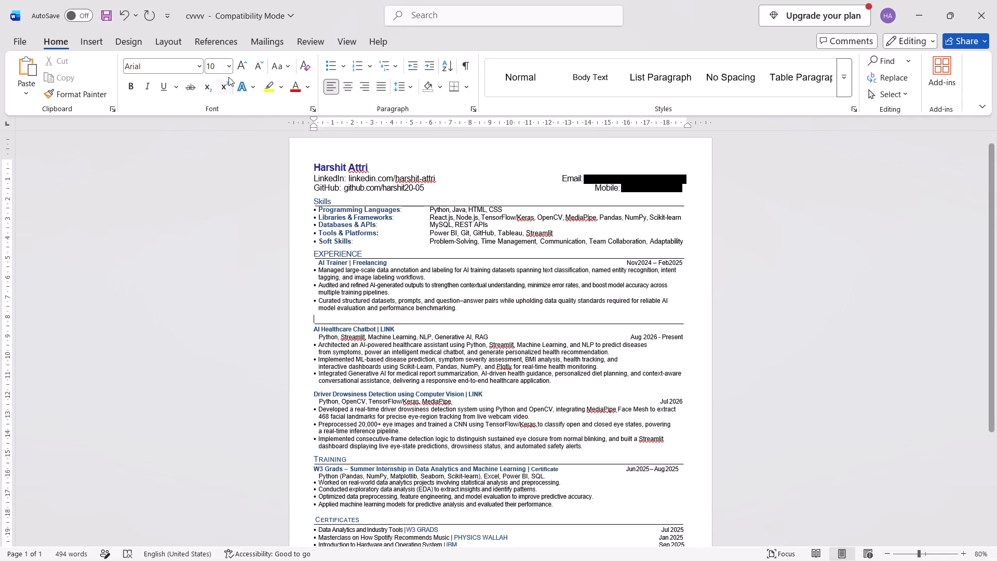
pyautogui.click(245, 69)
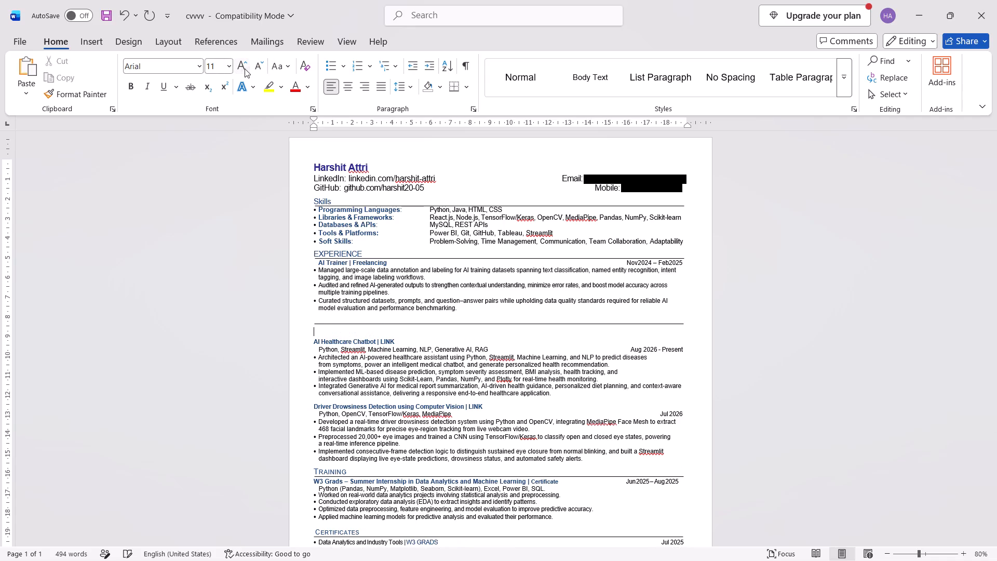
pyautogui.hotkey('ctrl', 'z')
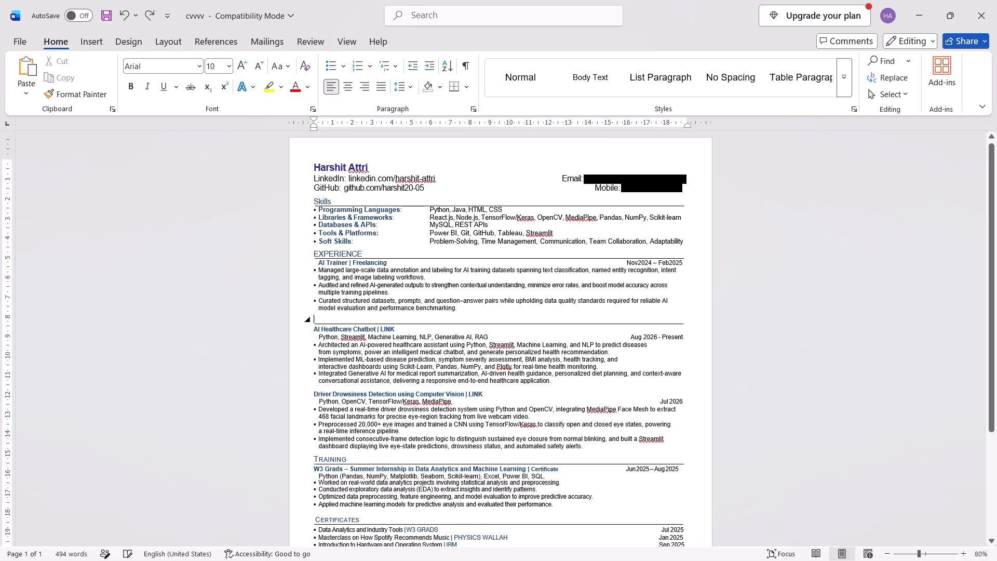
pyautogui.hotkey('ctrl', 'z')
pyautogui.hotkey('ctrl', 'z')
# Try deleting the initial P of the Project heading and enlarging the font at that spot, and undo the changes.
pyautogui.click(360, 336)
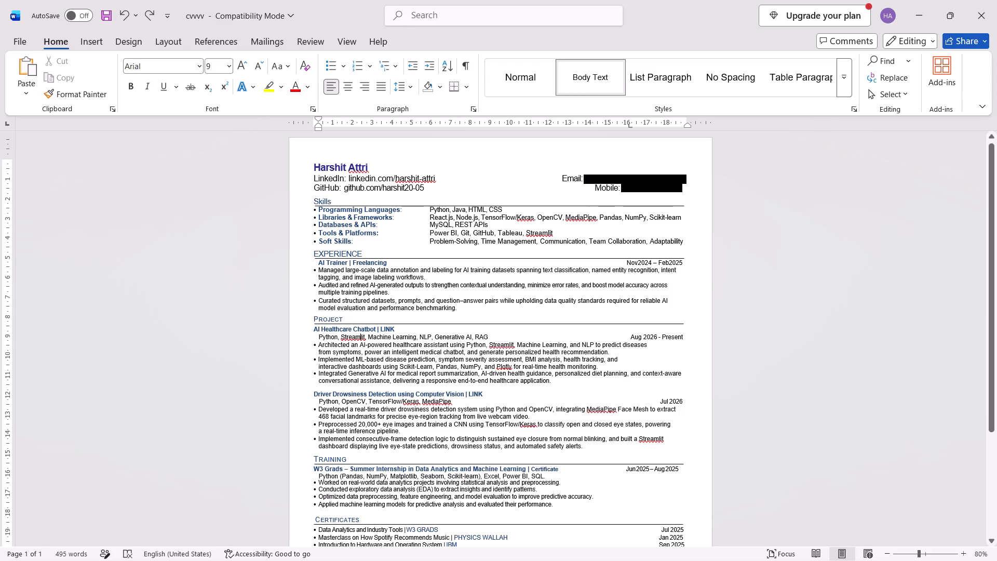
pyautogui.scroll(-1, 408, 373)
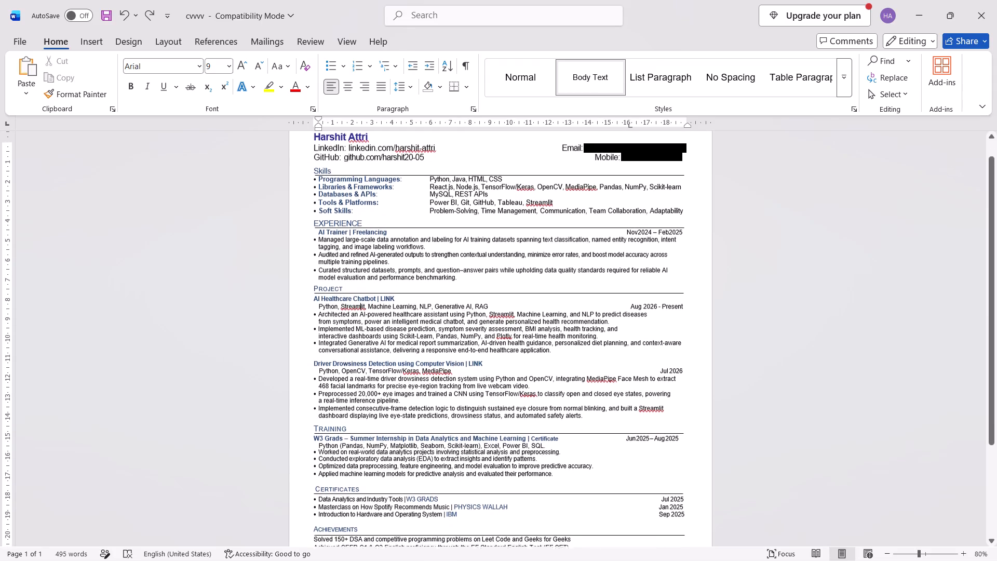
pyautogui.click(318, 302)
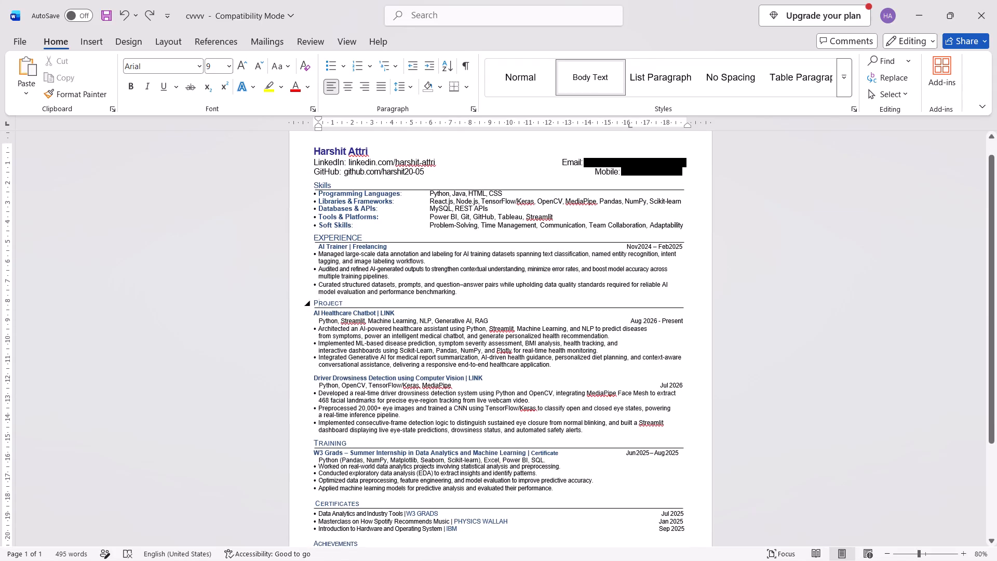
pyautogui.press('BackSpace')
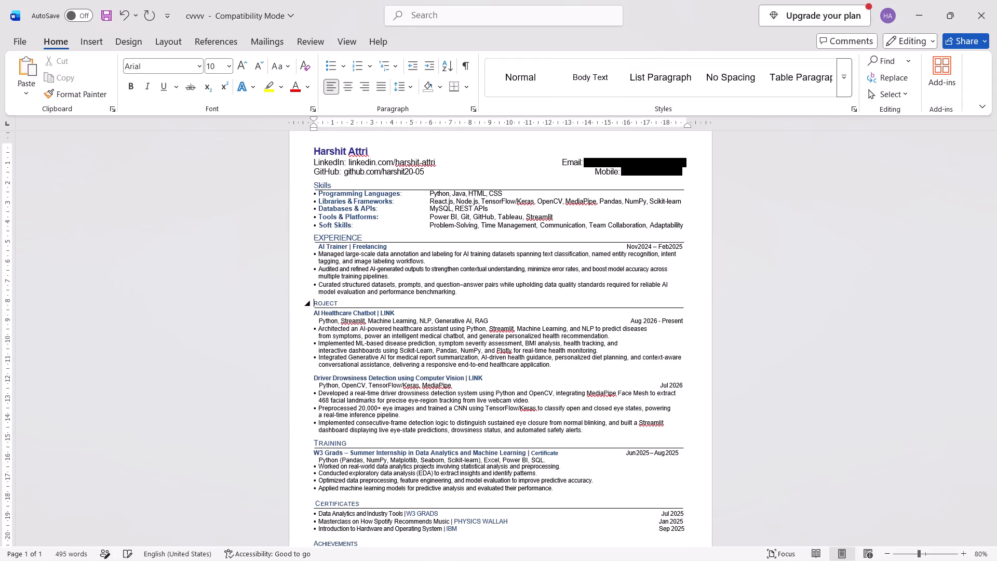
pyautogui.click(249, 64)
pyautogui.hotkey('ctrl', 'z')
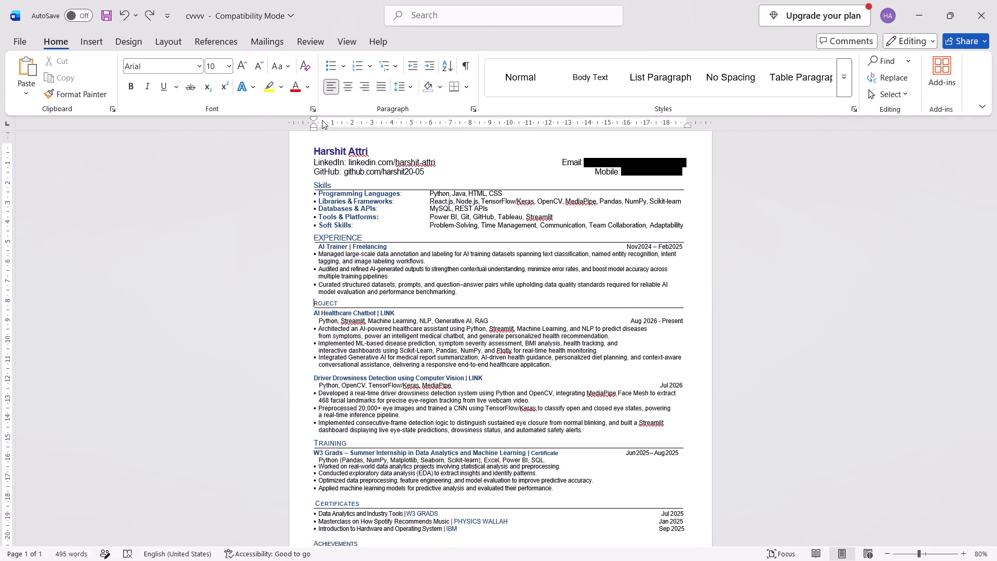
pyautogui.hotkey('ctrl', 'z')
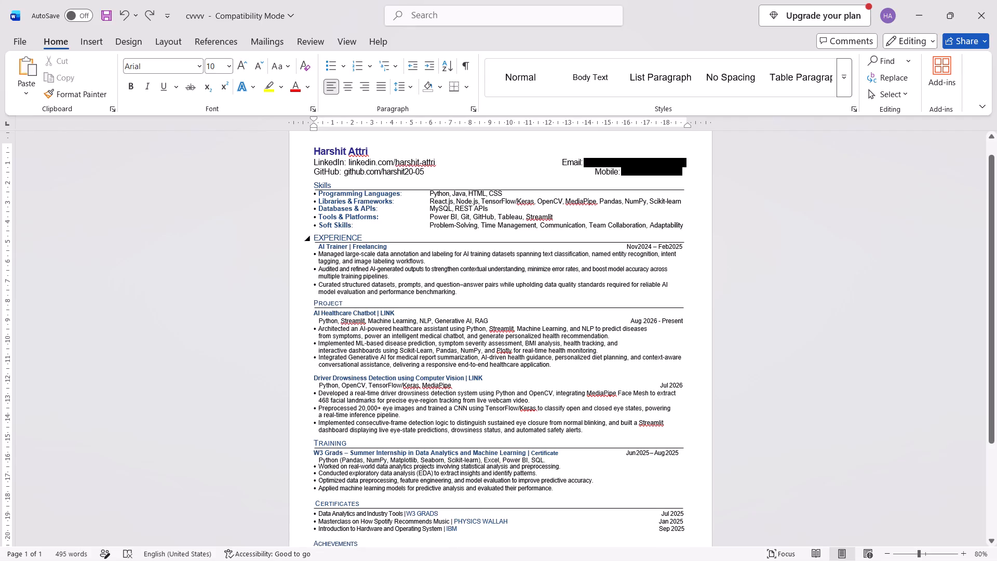
# Clear the Project heading and retype it as "Project" at font size 11.
pyautogui.click(345, 304)
pyautogui.press('BackSpace')
pyautogui.press('BackSpace')
pyautogui.press('BackSpace')
pyautogui.press('BackSpace')
pyautogui.press('BackSpace')
pyautogui.press('BackSpace')
pyautogui.press('BackSpace')
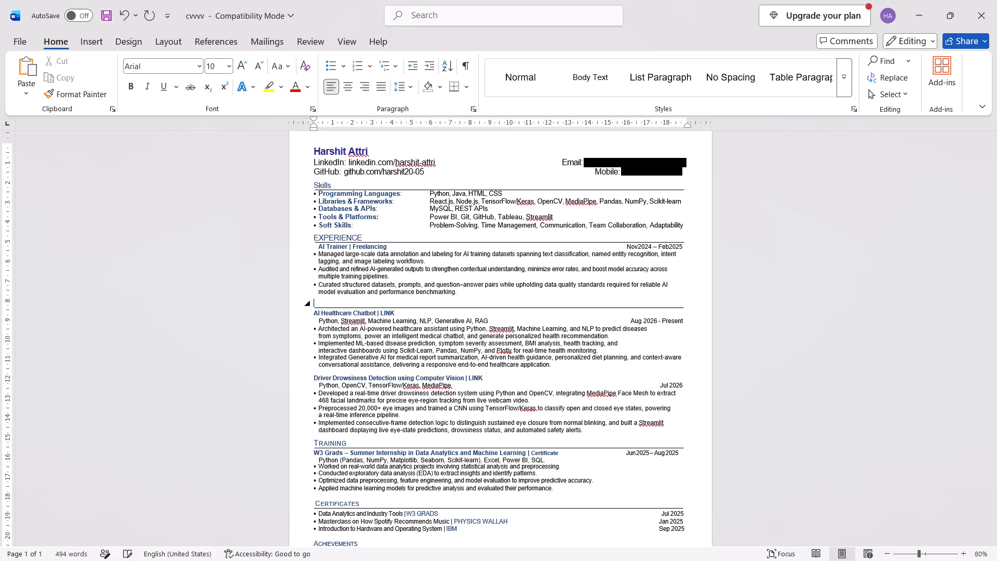
pyautogui.hotkey('shift', 'p')
pyautogui.press('BackSpace')
pyautogui.moveTo(234, 62); pyautogui.dragTo(240, 64)
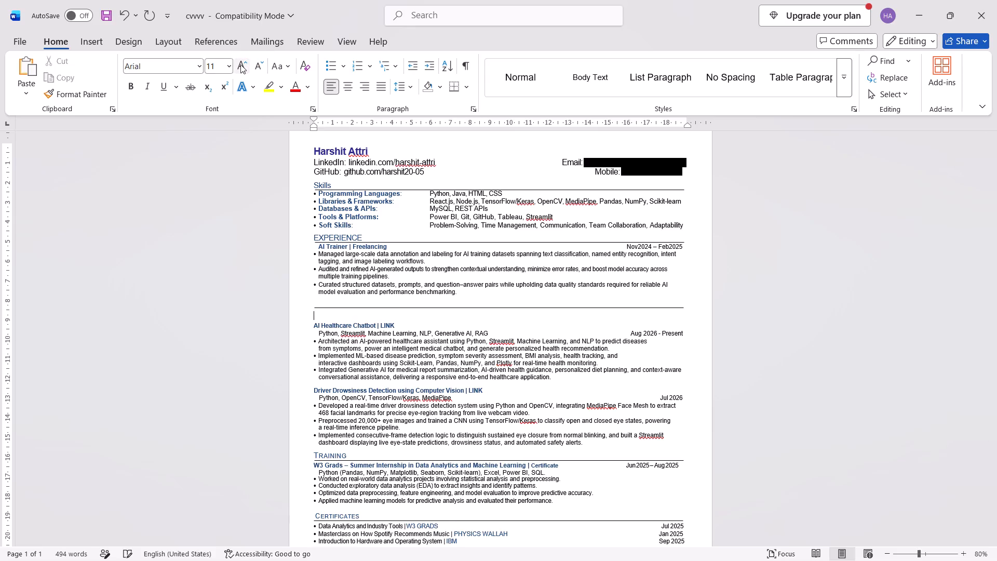
pyautogui.write('Projexr')
pyautogui.press('BackSpace')
pyautogui.press('BackSpace')
pyautogui.press('t')
pyautogui.press('BackSpace')
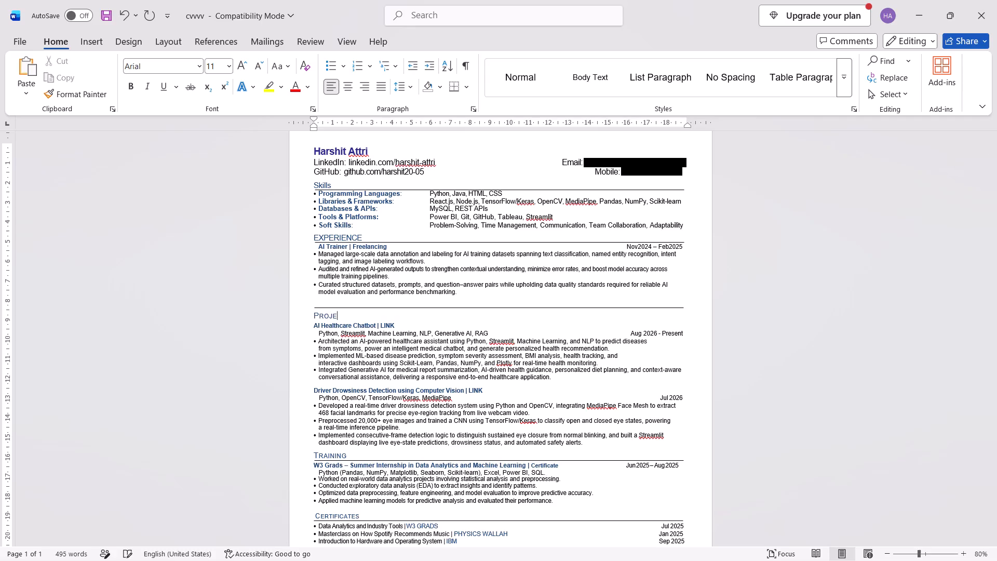
pyautogui.write('ct')
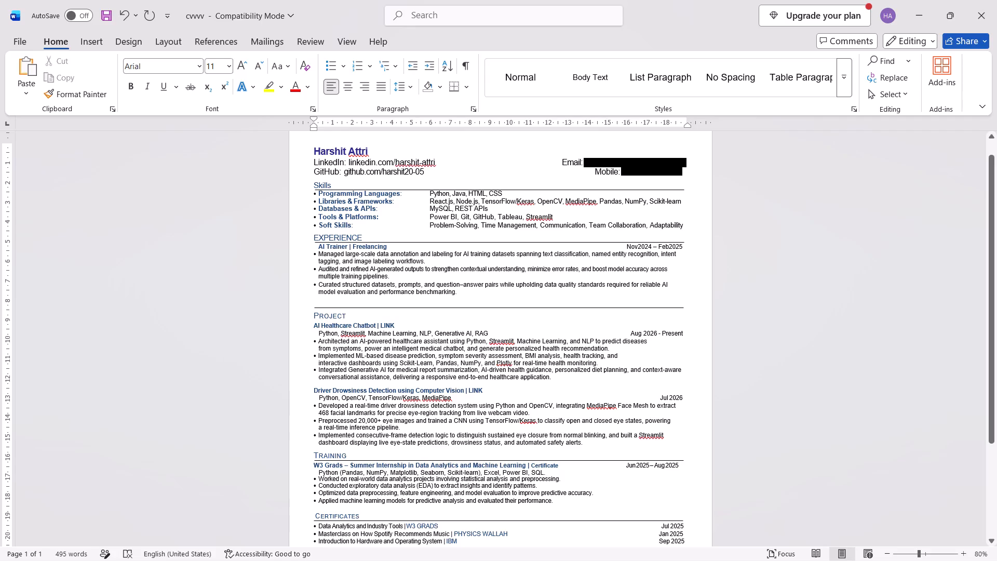
# Move the divider line so it sits directly beneath the Project heading and above the AI Healthcare Chatbot entry.
pyautogui.keyDown('ctrl'); pyautogui.scroll(5, 455, 306); pyautogui.keyUp('ctrl')
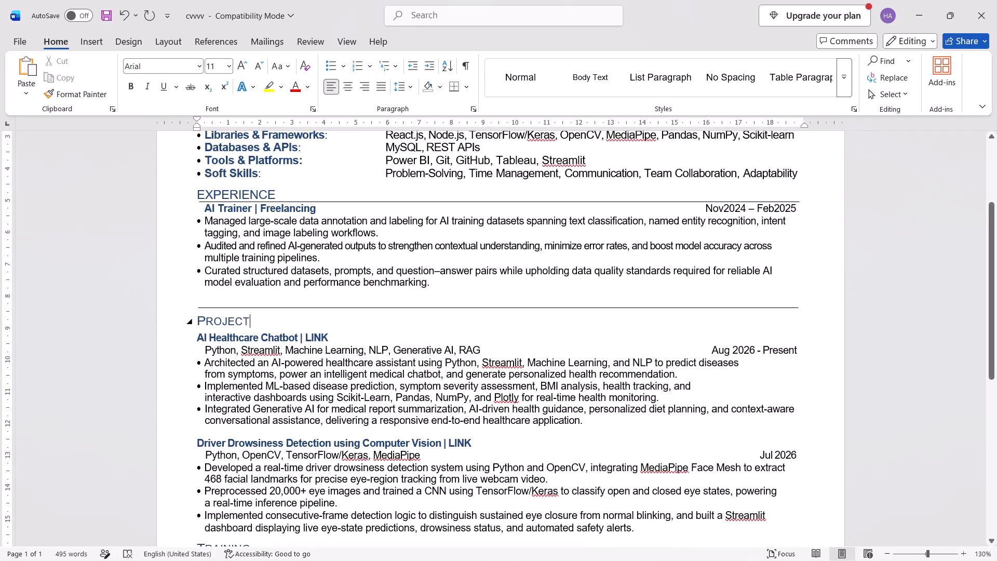
pyautogui.click(469, 308)
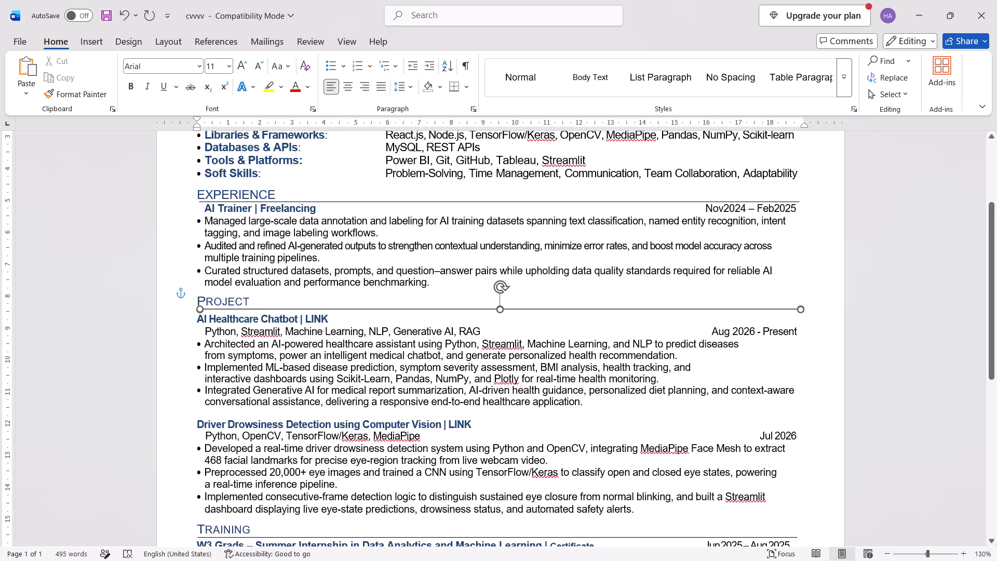
pyautogui.click(471, 308)
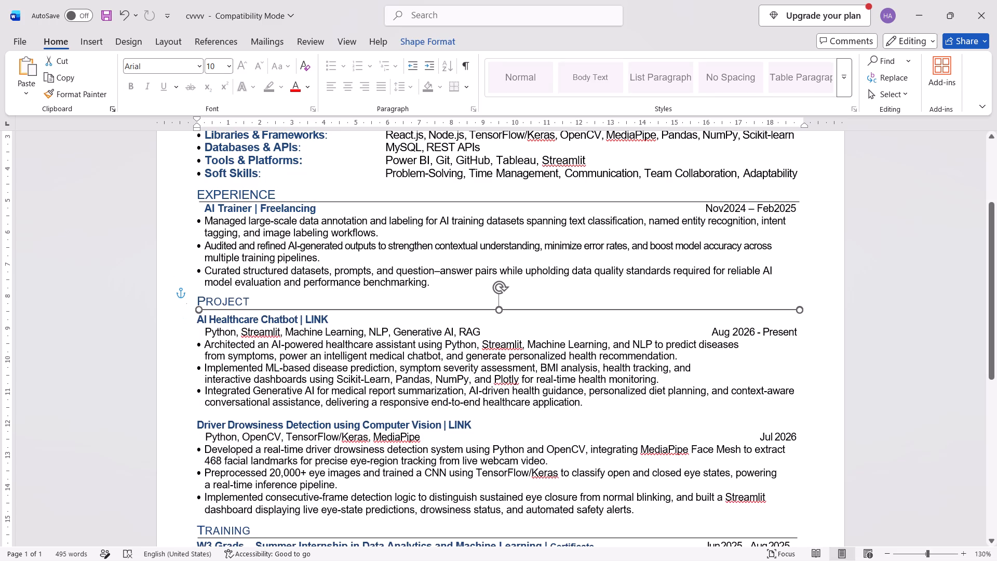
pyautogui.click(522, 328)
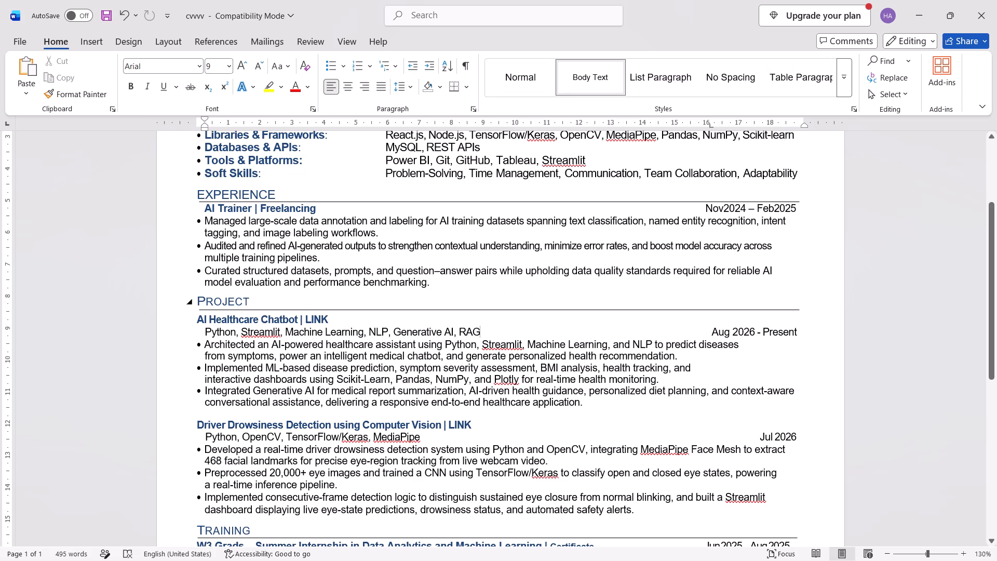
pyautogui.click(238, 297)
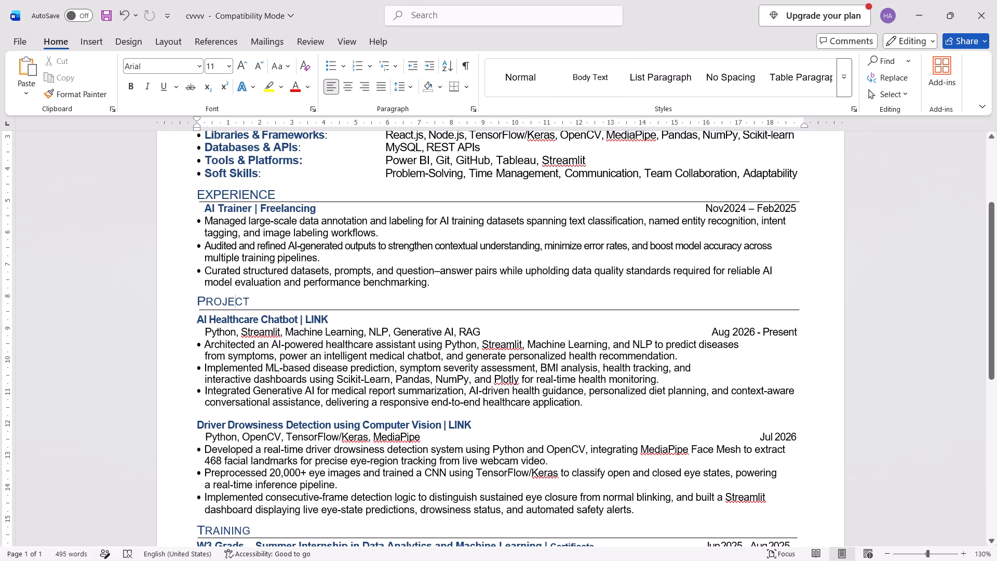
pyautogui.click(474, 310)
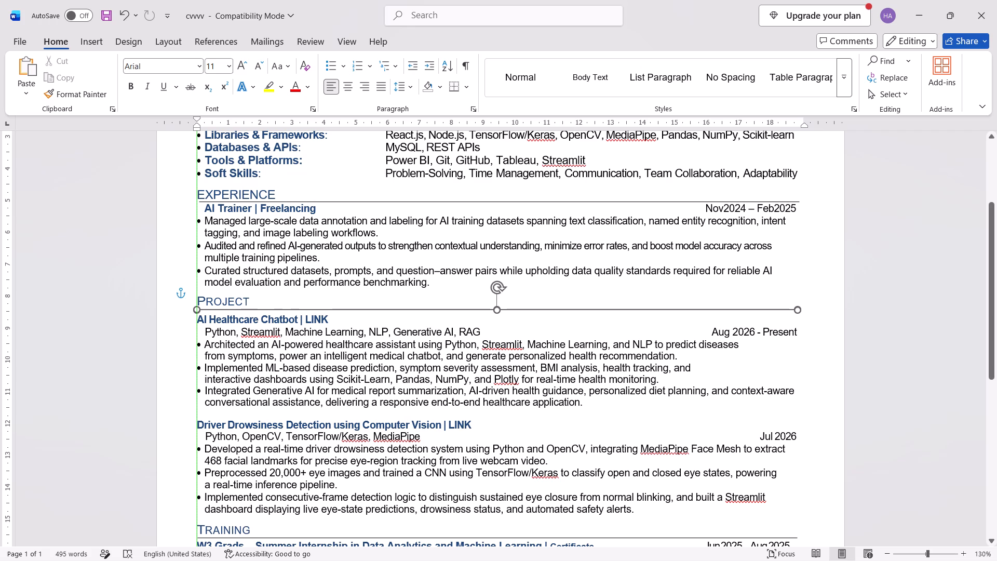
pyautogui.click(504, 350)
# Set the font size of the whole Certificates section heading to 11.
pyautogui.scroll(-2, 644, 437)
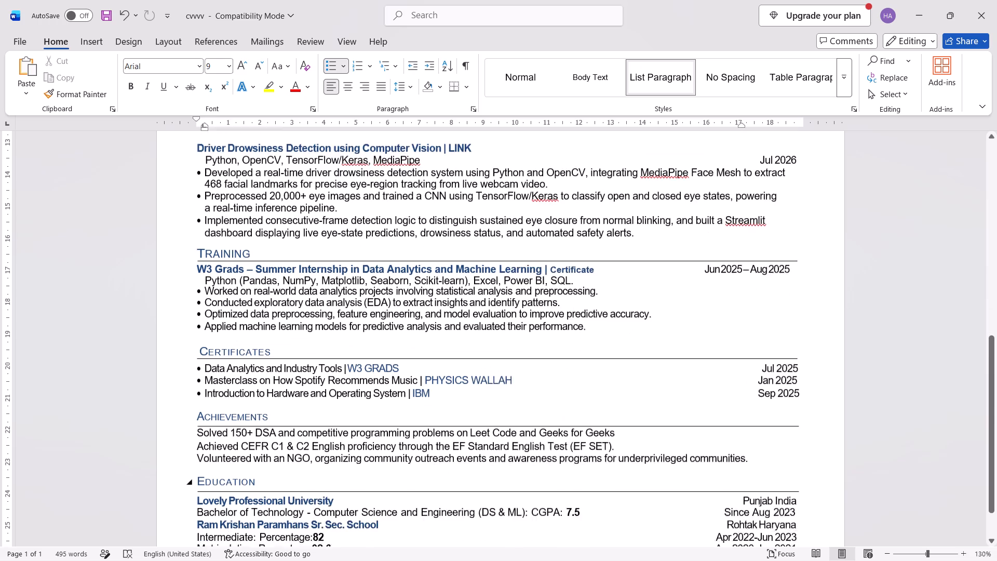
pyautogui.scroll(-1, 644, 437)
pyautogui.keyDown('ctrl'); pyautogui.scroll(-2, 644, 437); pyautogui.keyUp('ctrl')
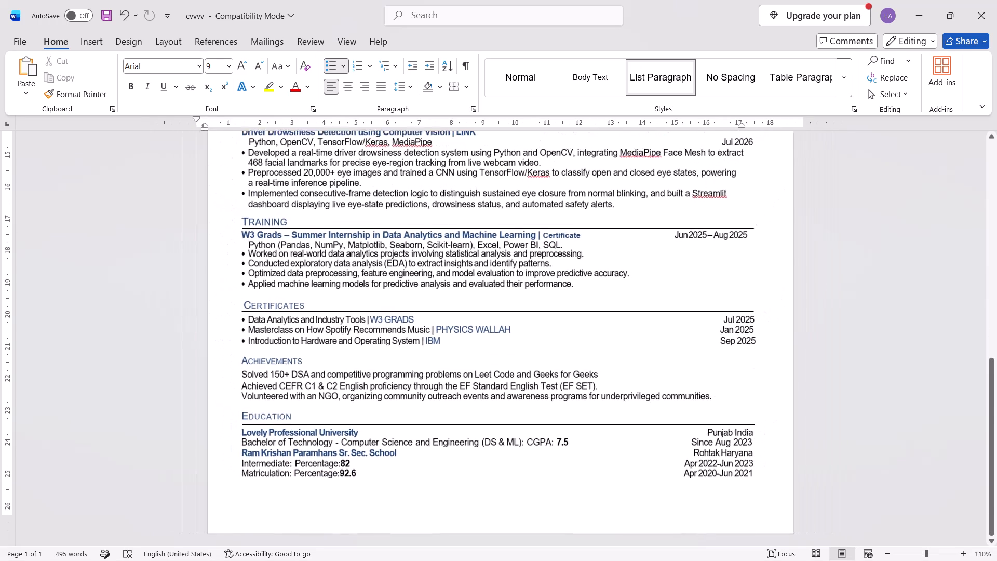
pyautogui.keyDown('ctrl'); pyautogui.scroll(-1, 644, 437); pyautogui.keyUp('ctrl')
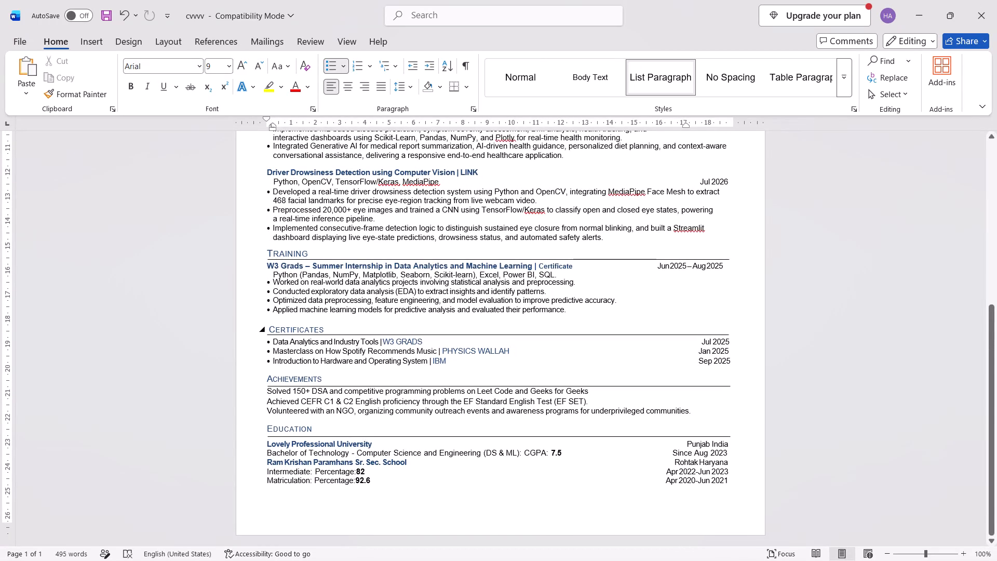
pyautogui.moveTo(325, 329); pyautogui.dragTo(284, 329)
pyautogui.moveTo(284, 329); pyautogui.dragTo(271, 328)
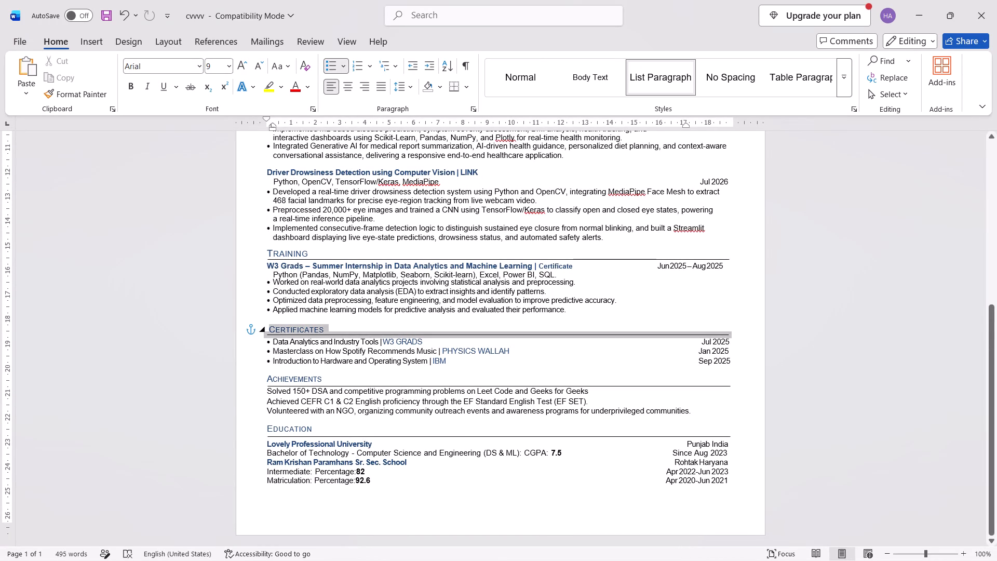
pyautogui.moveTo(271, 328); pyautogui.dragTo(271, 326)
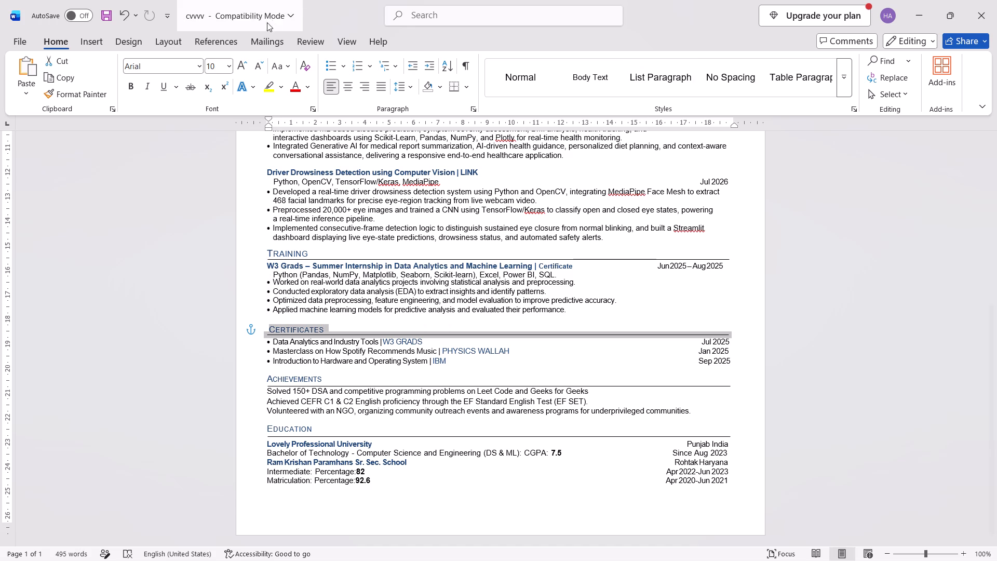
pyautogui.click(247, 63)
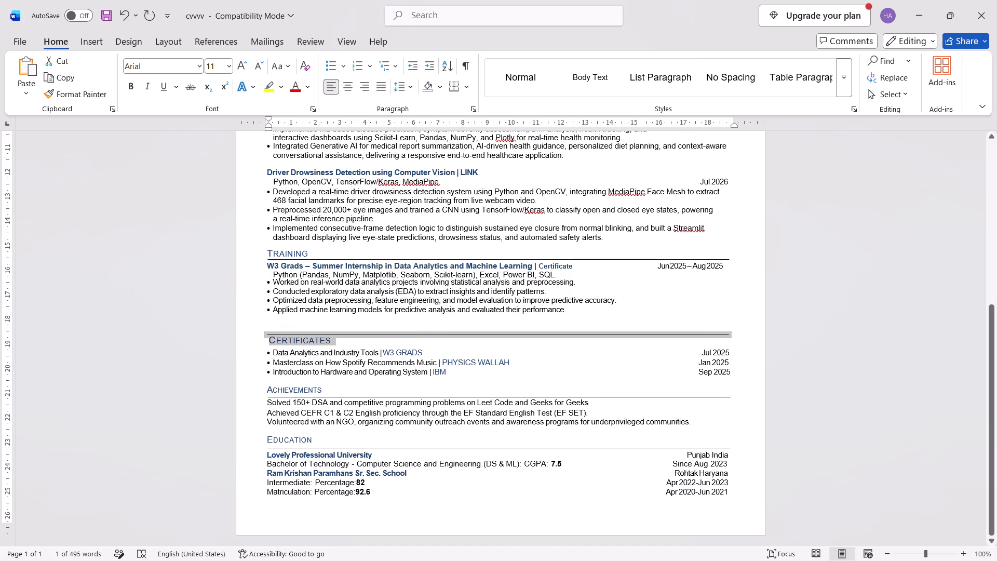
# Set the font size of the Achievements and Education section headings to 11.
pyautogui.moveTo(326, 390); pyautogui.dragTo(265, 393)
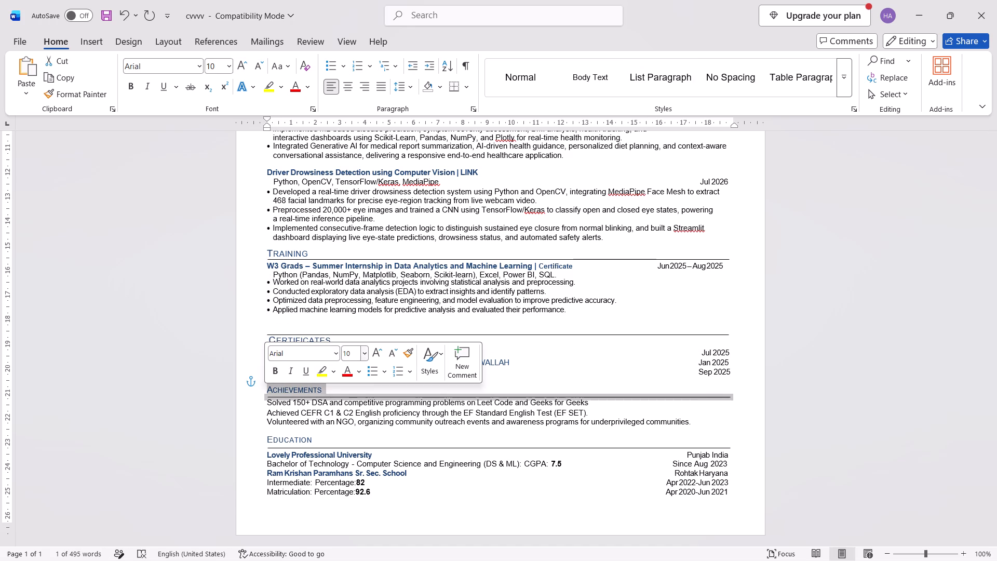
pyautogui.click(375, 350)
pyautogui.moveTo(319, 444); pyautogui.dragTo(268, 442)
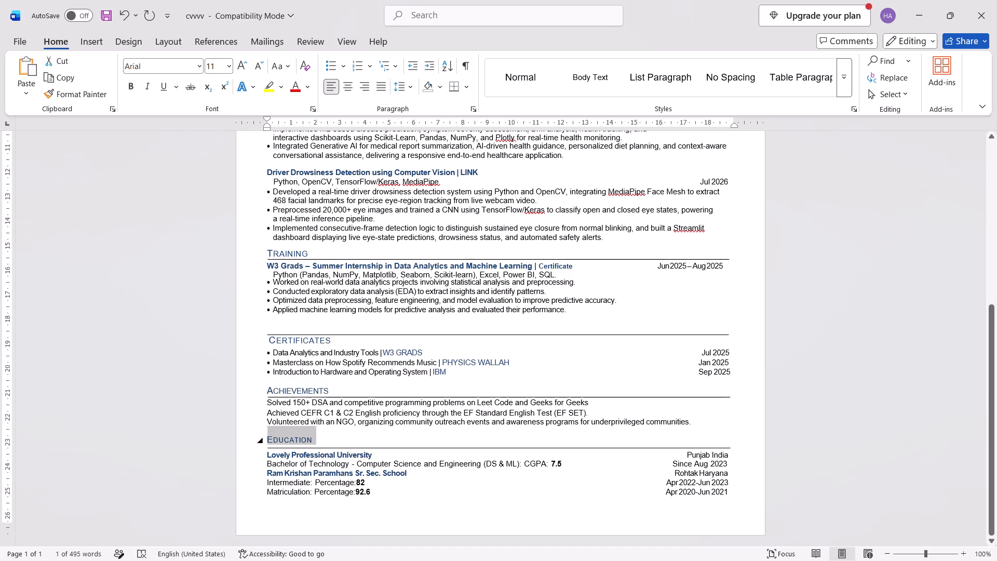
pyautogui.moveTo(268, 442); pyautogui.dragTo(267, 442)
pyautogui.click(376, 398)
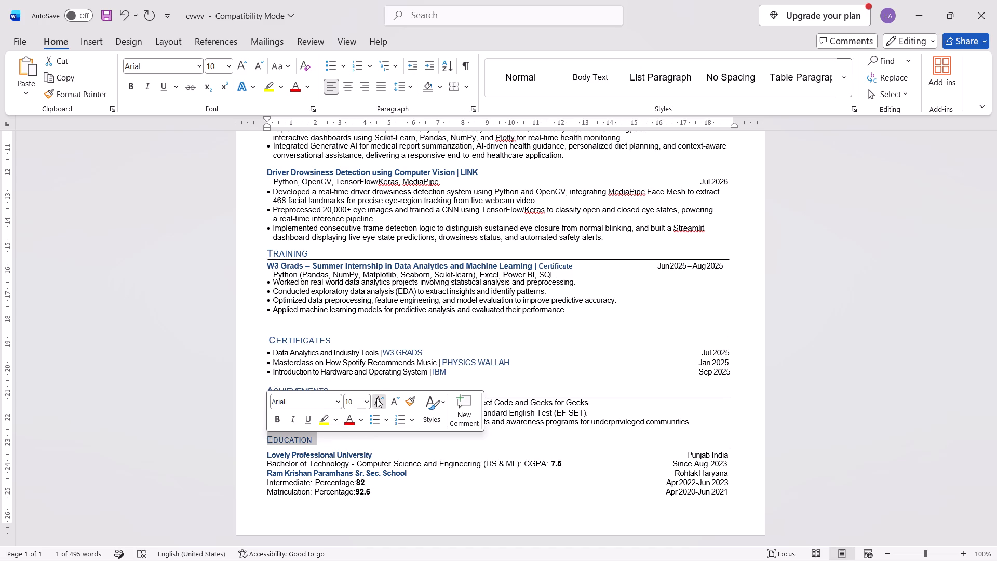
pyautogui.click(430, 454)
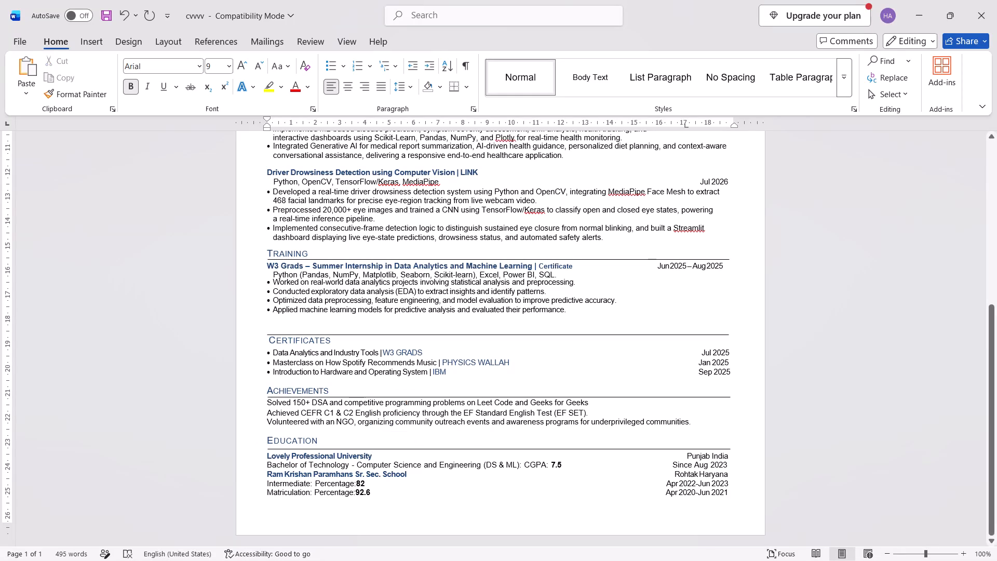
# Move the divider line above the Certificates heading so it sits directly beneath that heading.
pyautogui.scroll(1, 417, 430)
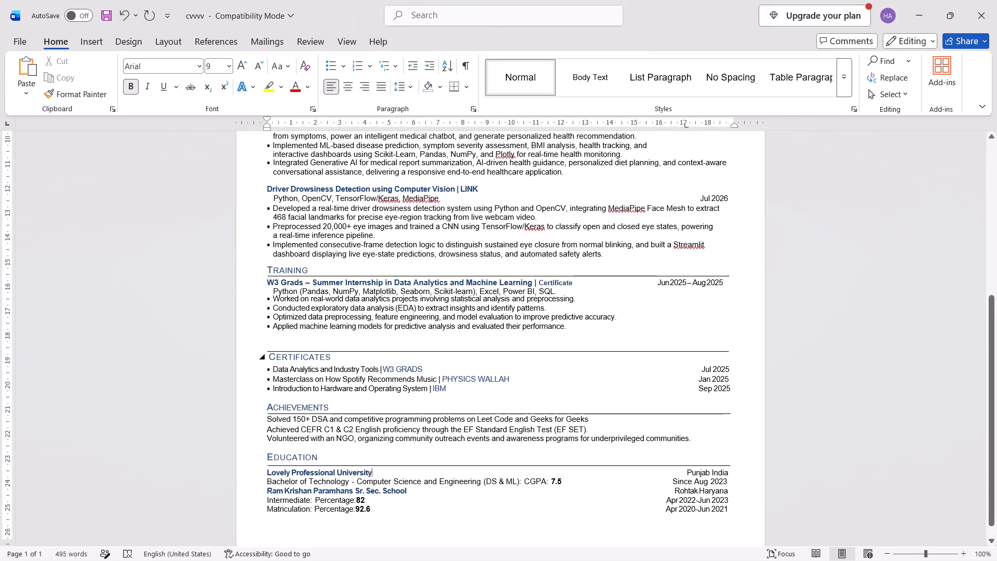
pyautogui.click(472, 351)
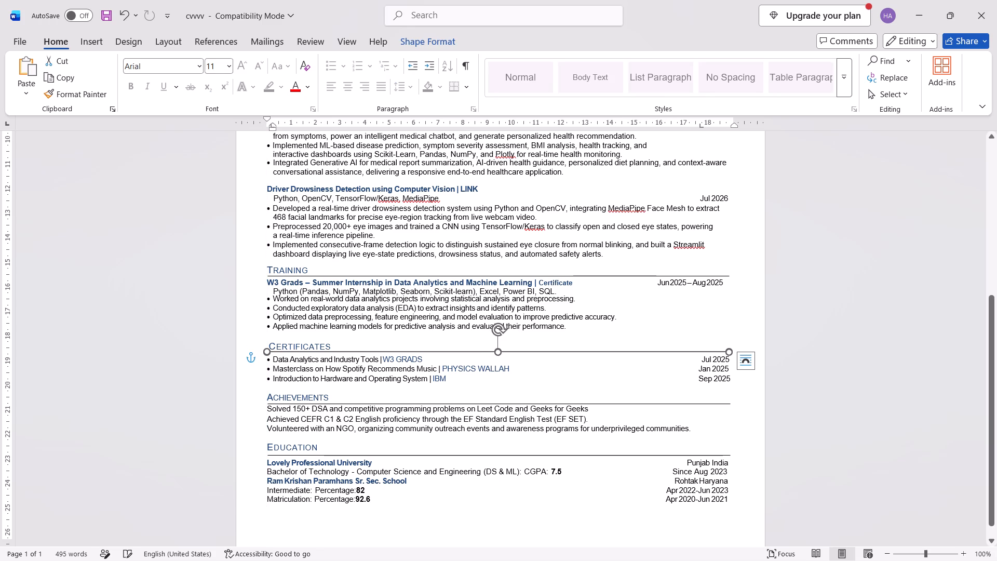
pyautogui.click(506, 406)
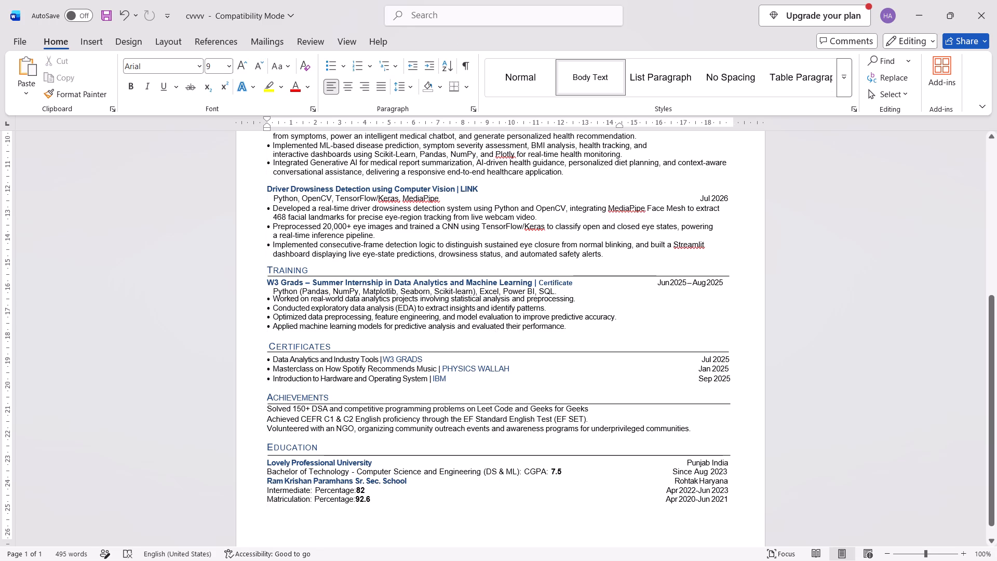
# Review the whole resume page, examining the section headings, divider lines and spacing from the name through Education.
pyautogui.keyDown('ctrl'); pyautogui.scroll(5, 478, 455); pyautogui.keyUp('ctrl')
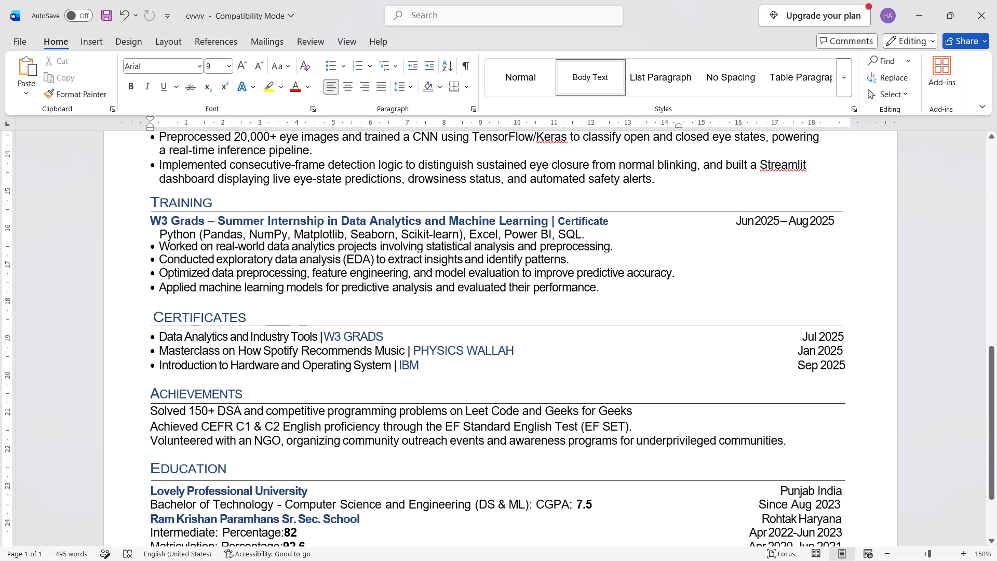
pyautogui.keyDown('ctrl'); pyautogui.scroll(5, 468, 480); pyautogui.keyUp('ctrl')
pyautogui.scroll(-1, 468, 480)
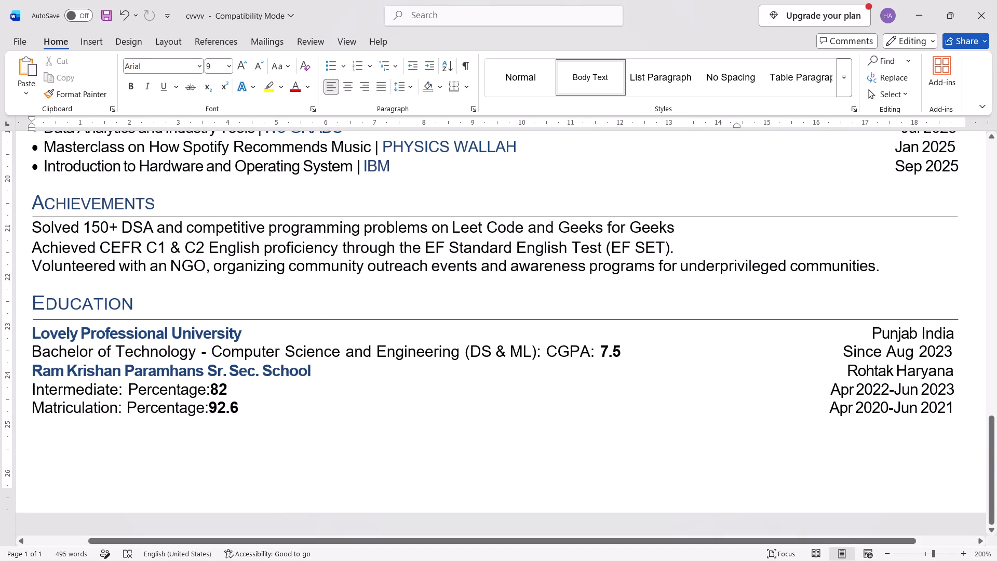
pyautogui.keyDown('ctrl'); pyautogui.scroll(-1, 430, 322); pyautogui.keyUp('ctrl')
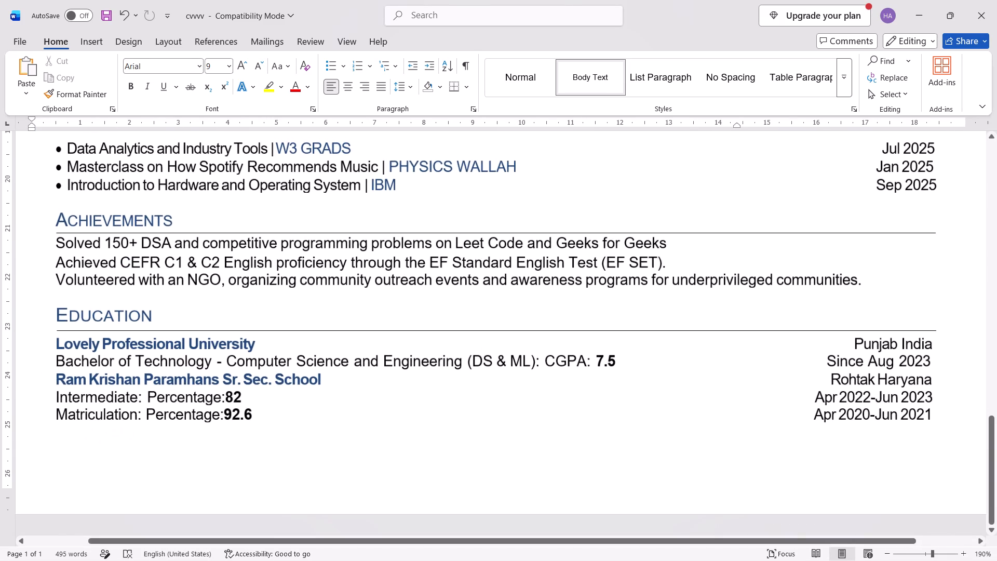
pyautogui.keyDown('ctrl'); pyautogui.scroll(-7, 430, 322); pyautogui.keyUp('ctrl')
pyautogui.scroll(3, 430, 322)
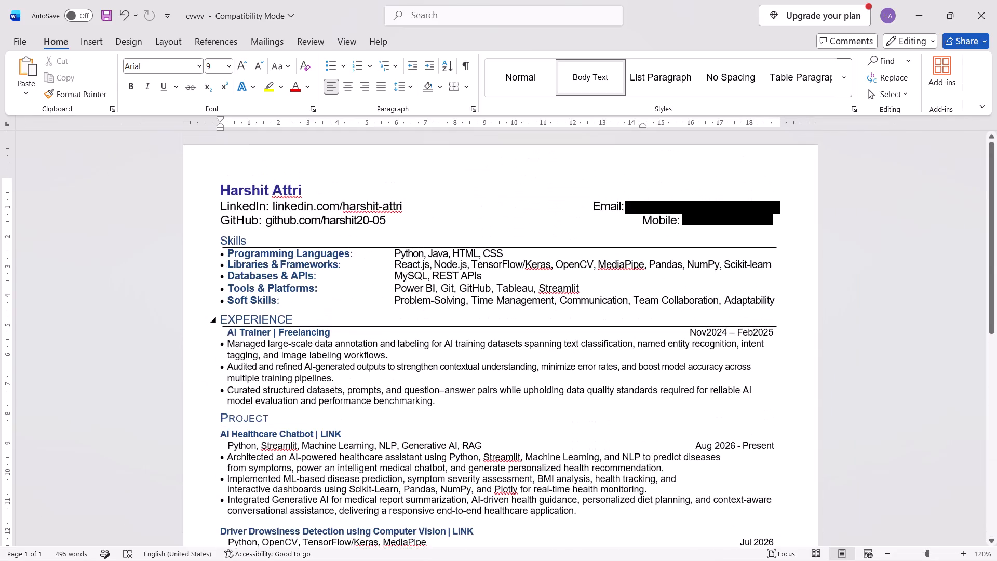
pyautogui.scroll(1, 430, 322)
pyautogui.keyDown('ctrl'); pyautogui.scroll(-5, 430, 322); pyautogui.keyUp('ctrl')
pyautogui.scroll(-2, 430, 322)
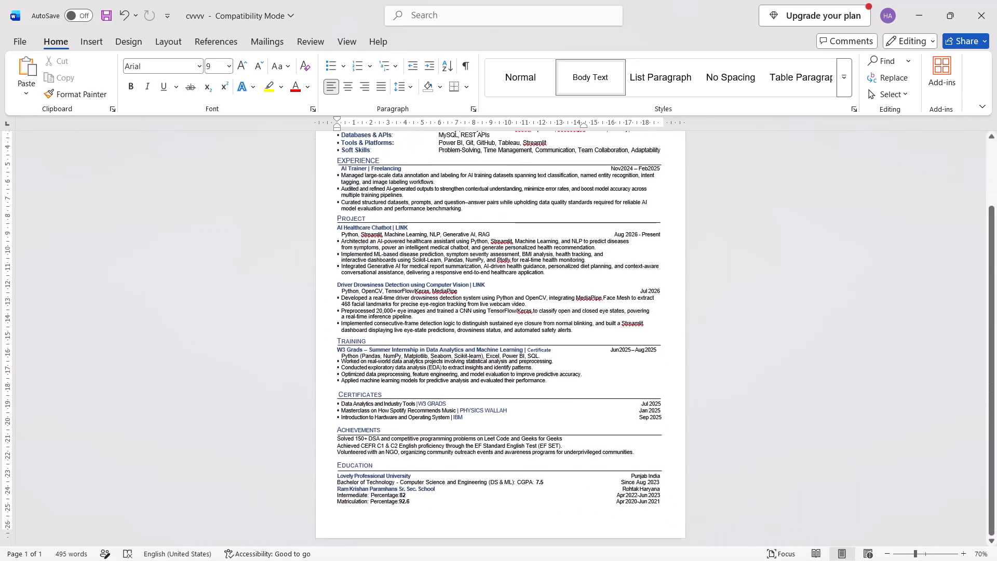
pyautogui.keyDown('ctrl'); pyautogui.scroll(4, 430, 322); pyautogui.keyUp('ctrl')
pyautogui.scroll(-1, 430, 322)
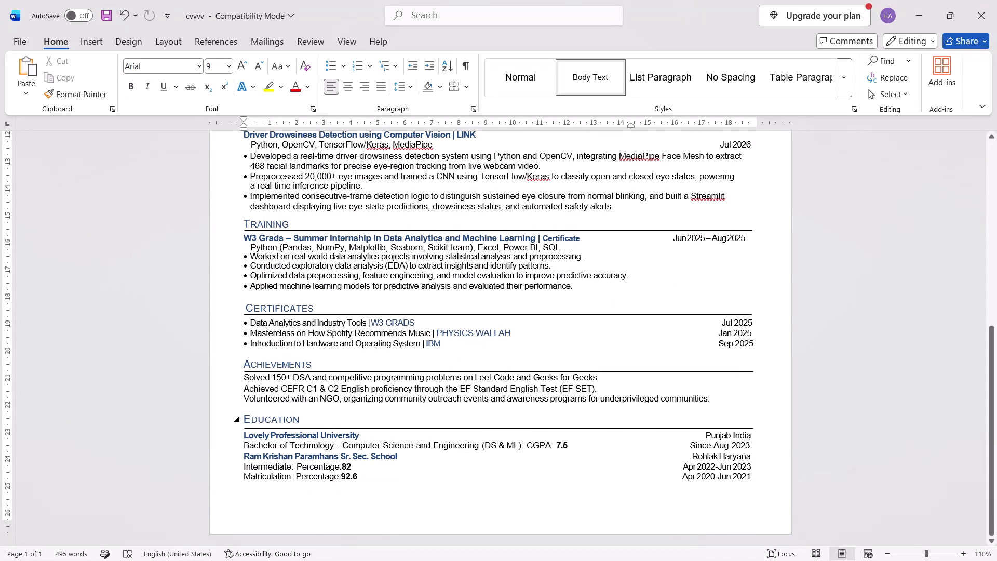
# Check the font size of each section heading in turn, from Education up through Experience.
pyautogui.click(470, 422)
pyautogui.doubleClick(471, 428)
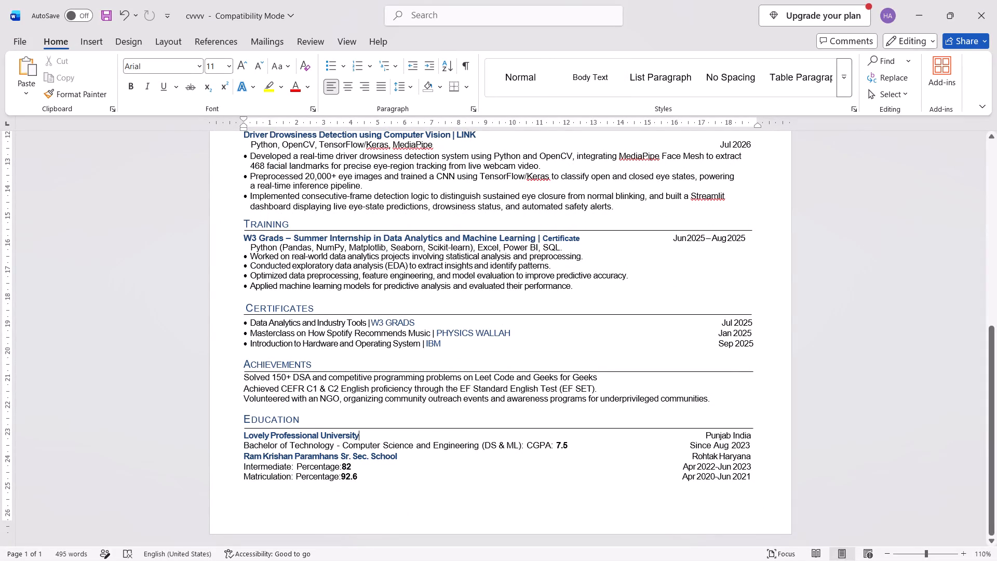
pyautogui.click(471, 428)
pyautogui.click(304, 420)
pyautogui.click(323, 363)
pyautogui.click(336, 303)
pyautogui.scroll(1, 336, 303)
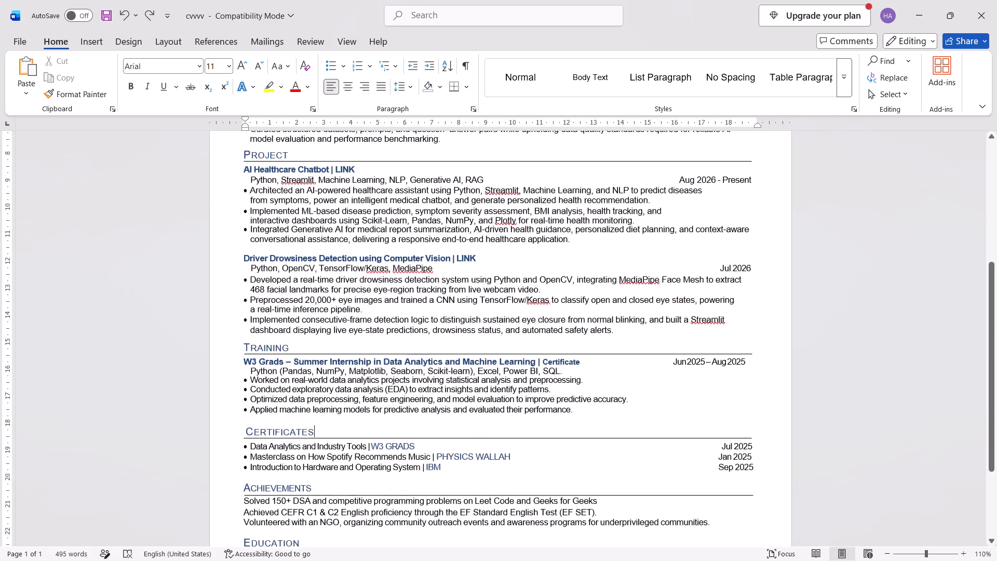
pyautogui.click(299, 350)
pyautogui.scroll(1, 299, 350)
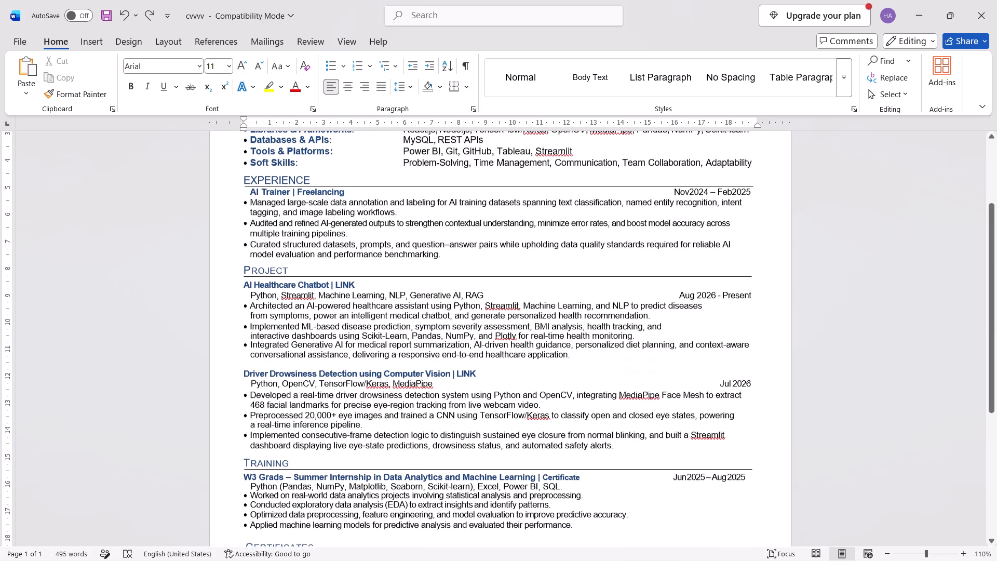
pyautogui.click(312, 274)
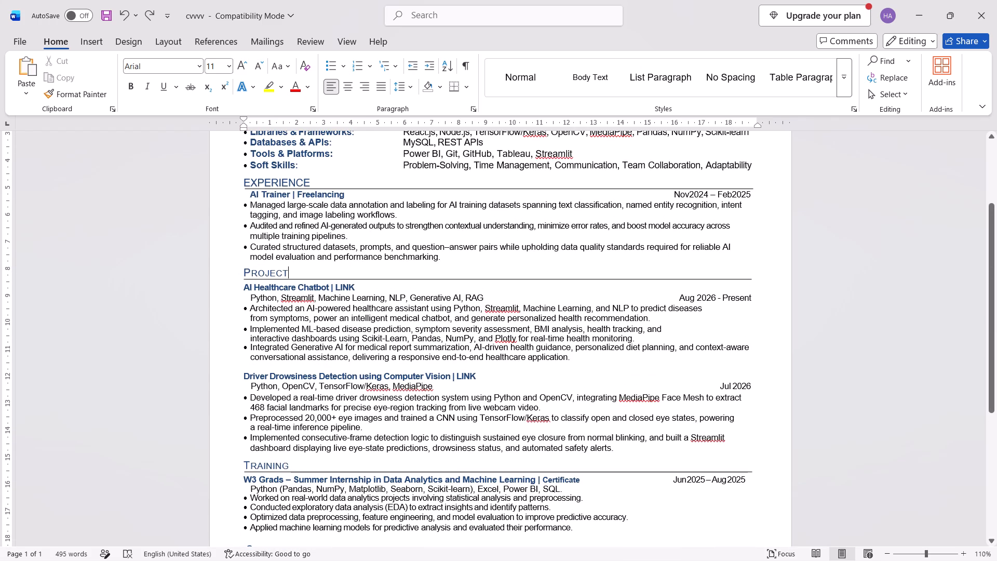
pyautogui.click(320, 184)
# Increase the font size of the whole AI Trainer entry under Experience, including its bullets, to 10.
pyautogui.moveTo(449, 259); pyautogui.dragTo(252, 198)
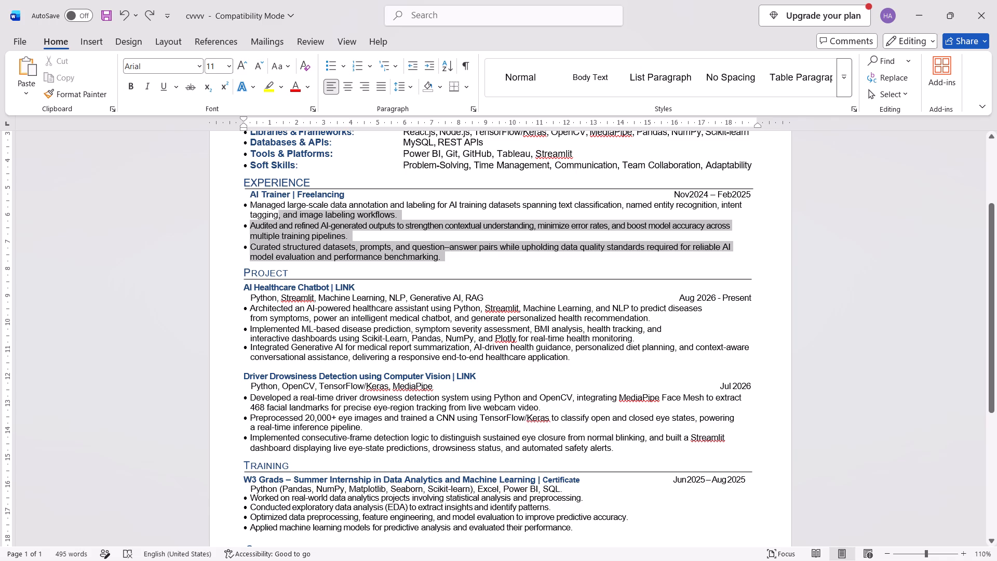
pyautogui.moveTo(252, 198); pyautogui.dragTo(252, 197)
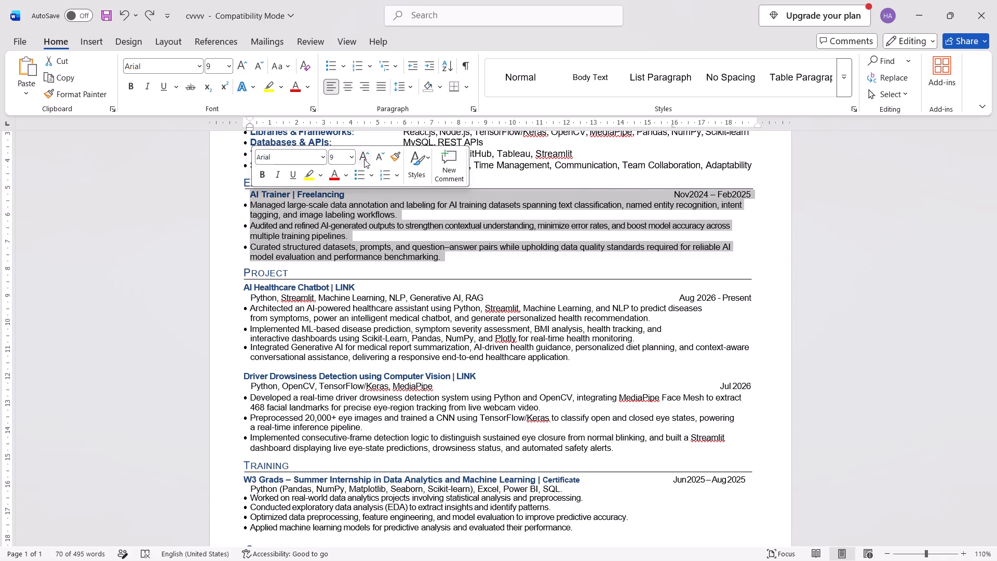
pyautogui.click(367, 157)
pyautogui.click(374, 269)
# Replace the gap before the AI Trainer date with spaces so "Nov2024 – Feb2025" sits on one line, ending near the right margin.
pyautogui.scroll(-1, 374, 269)
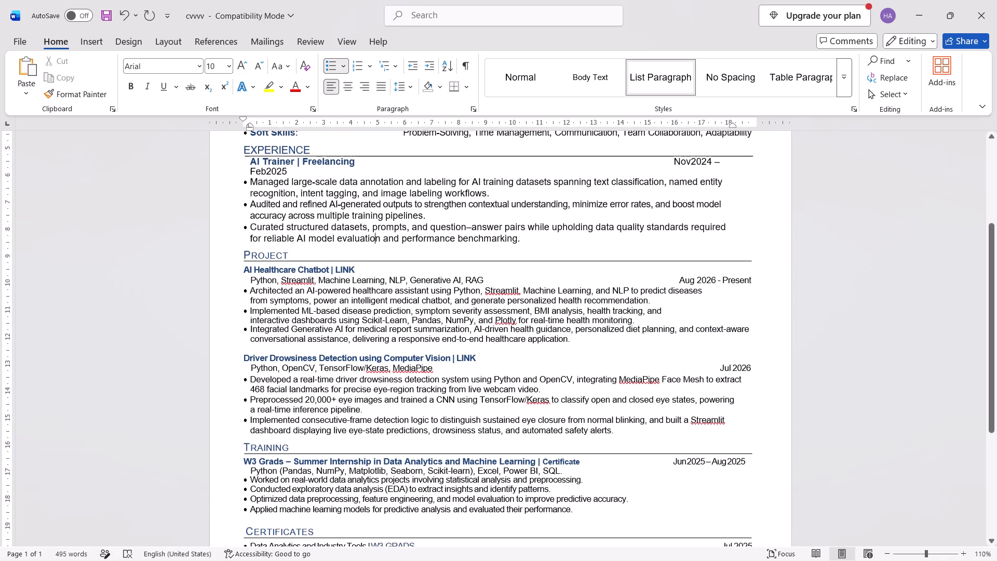
pyautogui.scroll(-2, 374, 269)
pyautogui.scroll(2, 374, 269)
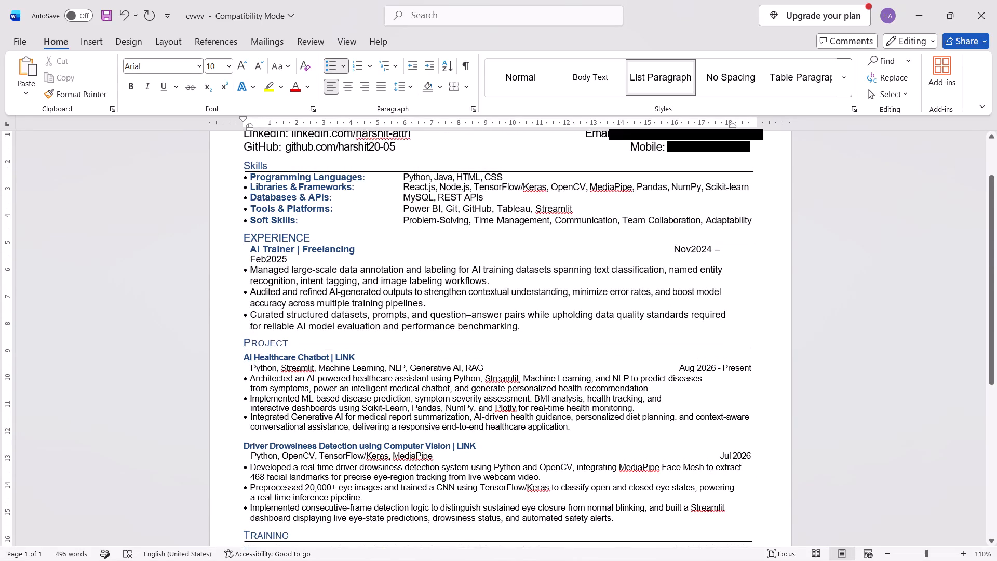
pyautogui.click(674, 250)
pyautogui.press('BackSpace')
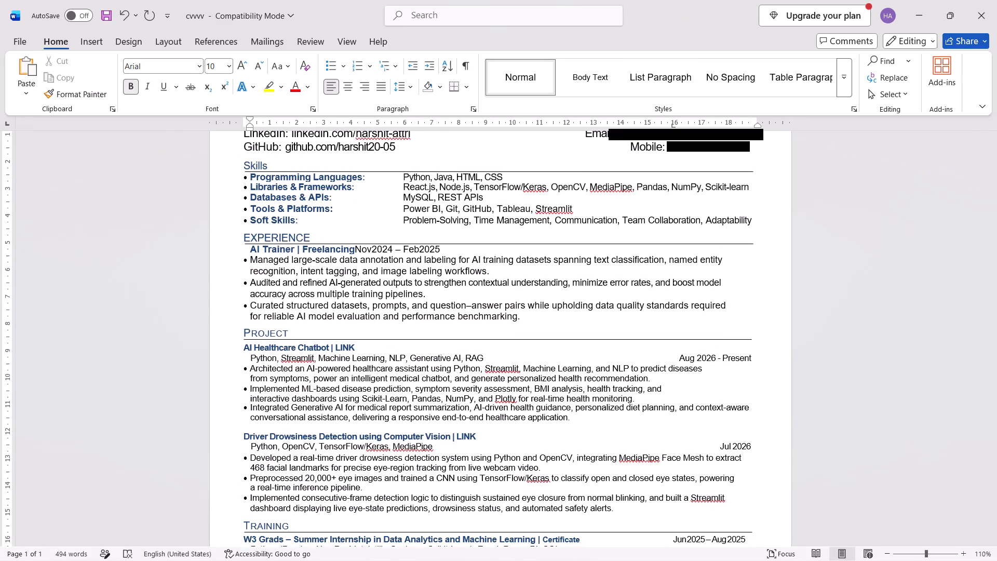
pyautogui.press('space')
pyautogui.press('space')
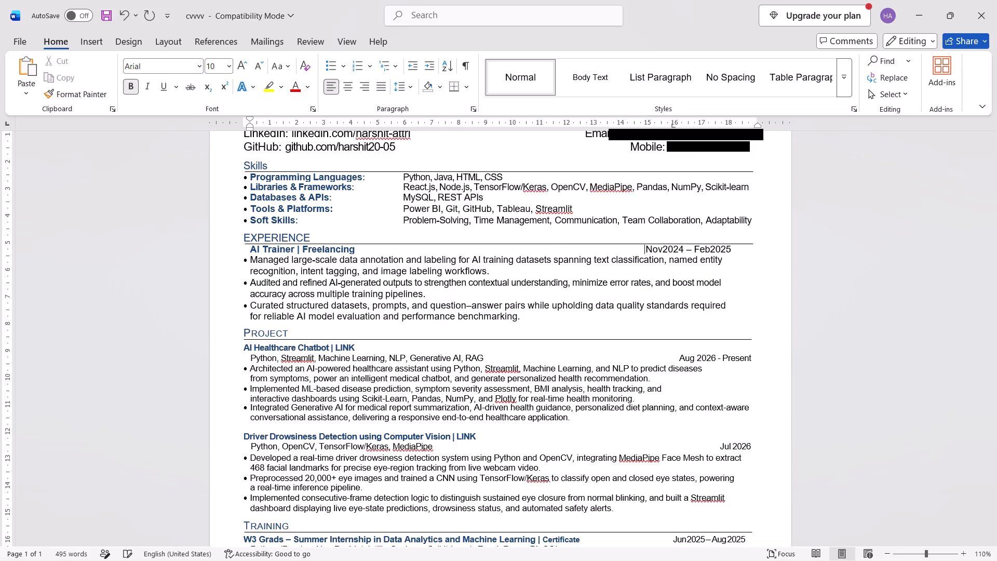
pyautogui.press('space')
pyautogui.press('space')
pyautogui.press('space')
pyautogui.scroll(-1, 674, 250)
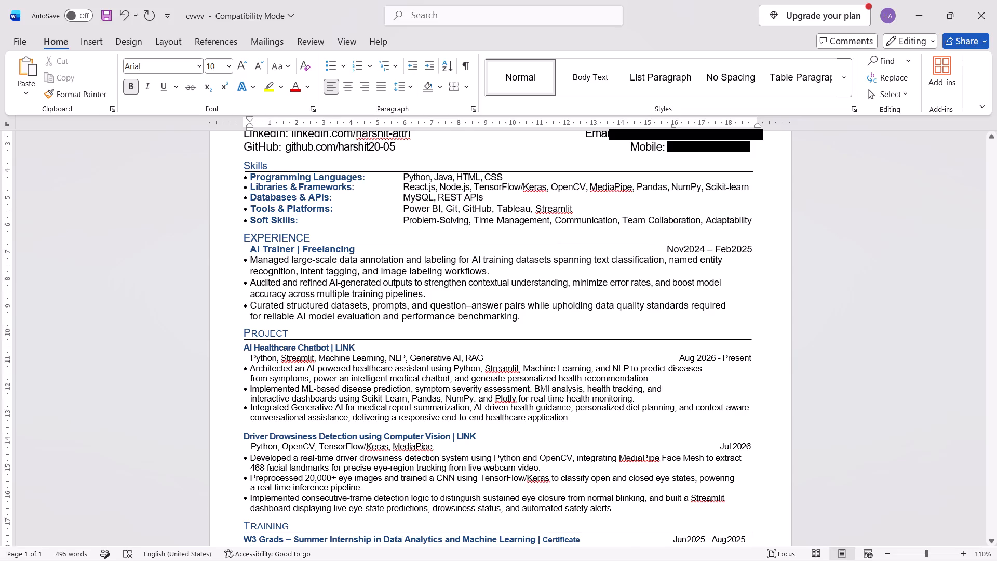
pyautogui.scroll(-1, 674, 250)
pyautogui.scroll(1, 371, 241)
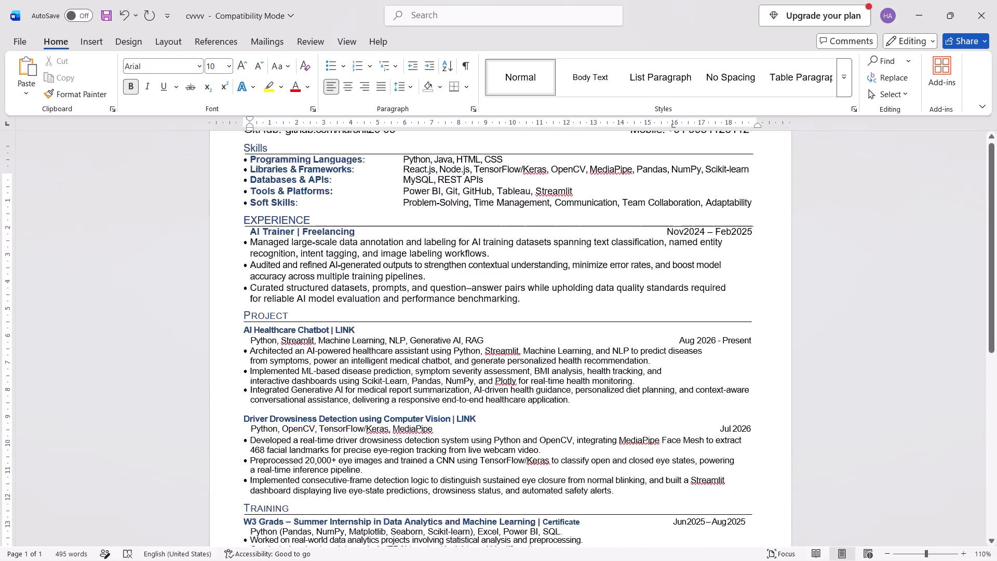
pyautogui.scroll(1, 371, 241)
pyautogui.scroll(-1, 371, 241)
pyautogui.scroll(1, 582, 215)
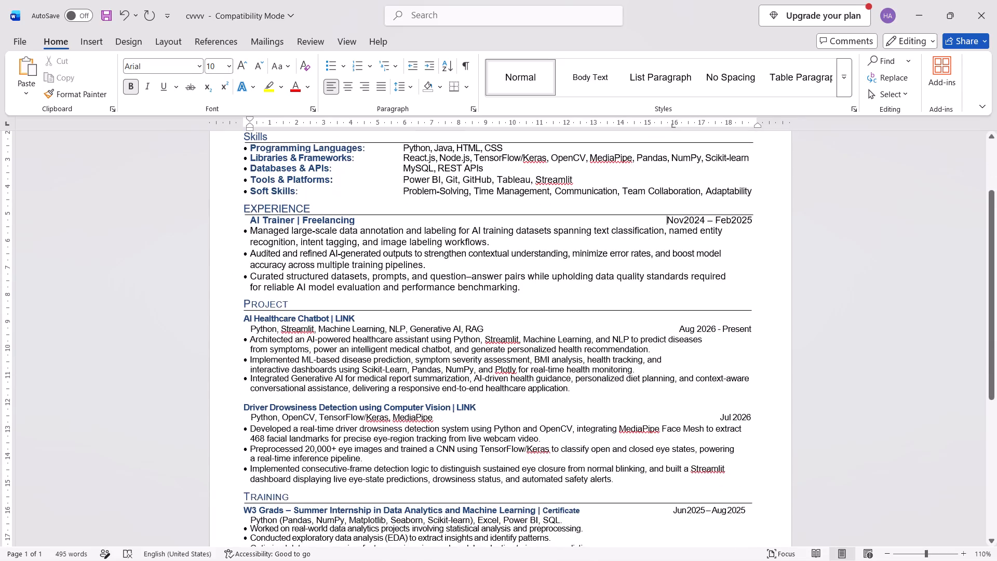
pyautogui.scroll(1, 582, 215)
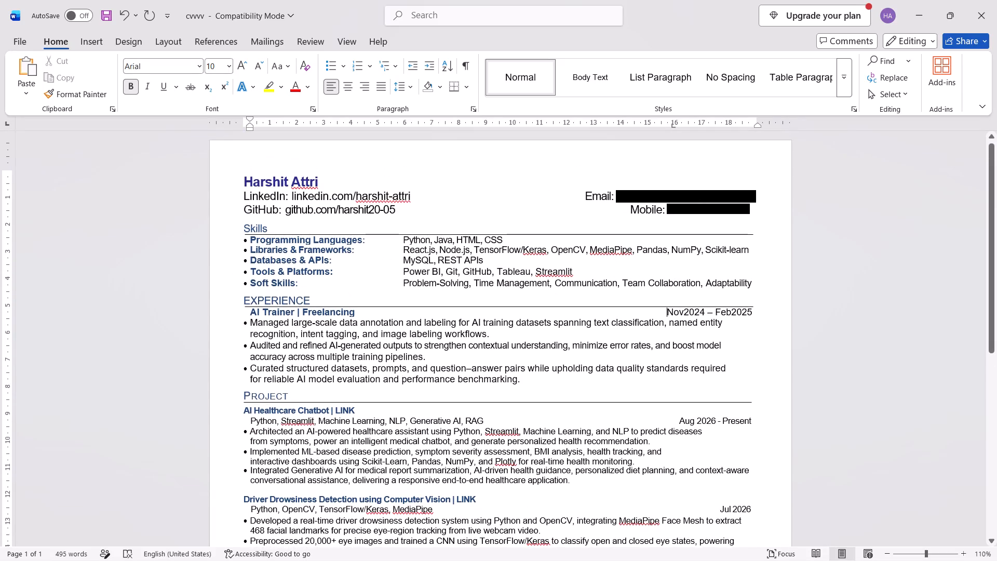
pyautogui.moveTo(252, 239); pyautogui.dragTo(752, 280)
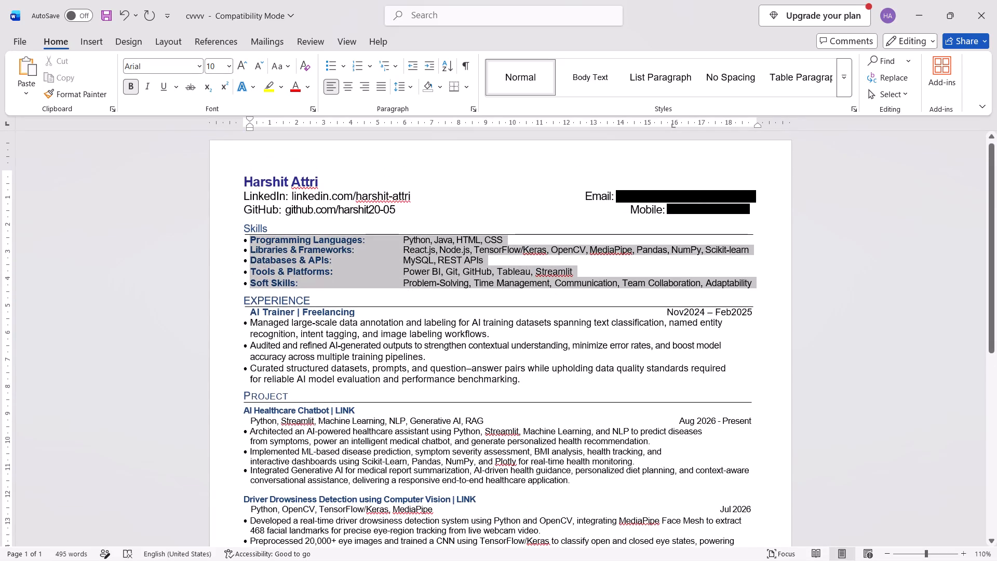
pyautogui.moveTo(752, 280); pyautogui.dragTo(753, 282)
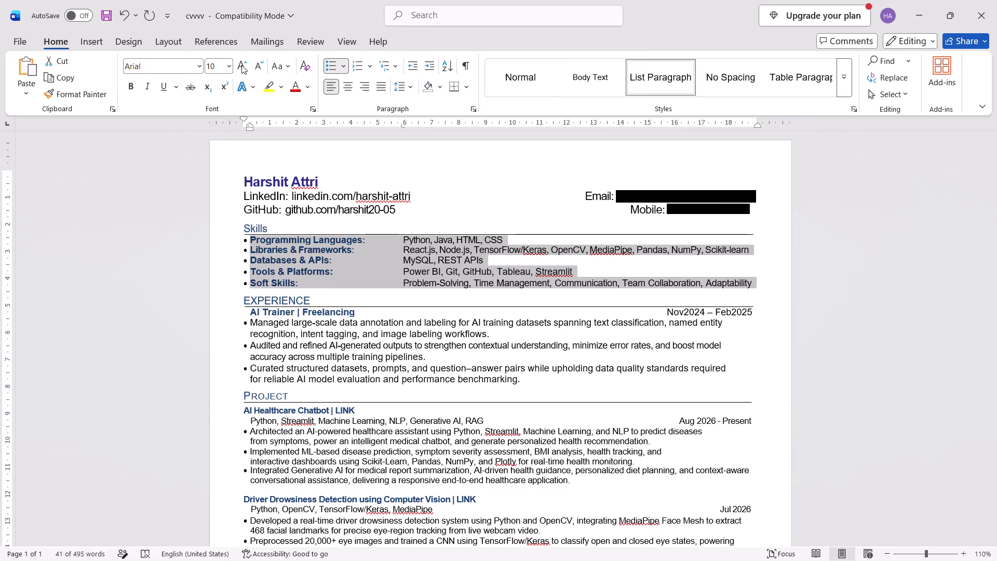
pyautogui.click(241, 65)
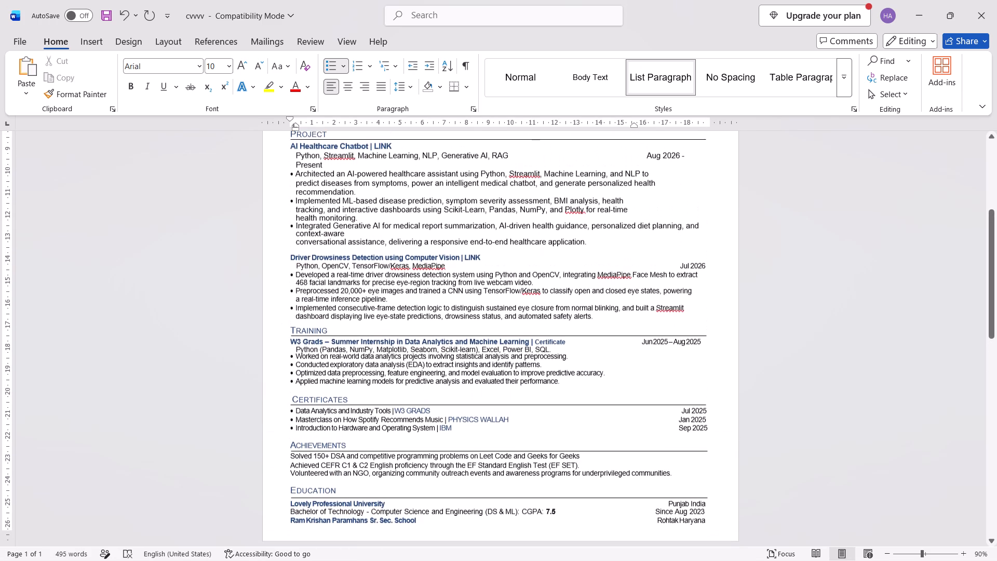
pyautogui.scroll(2, 423, 318)
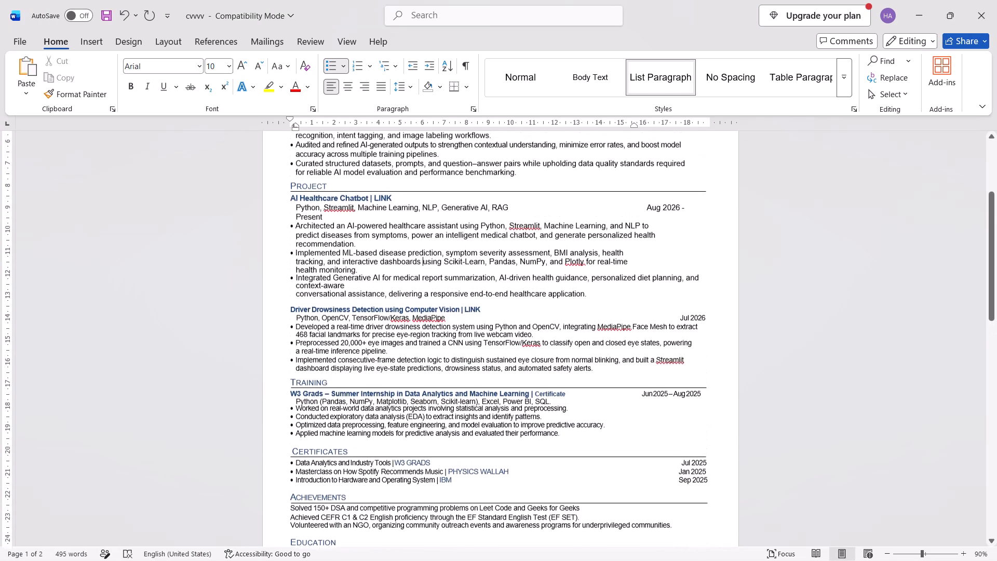
pyautogui.scroll(1, 423, 318)
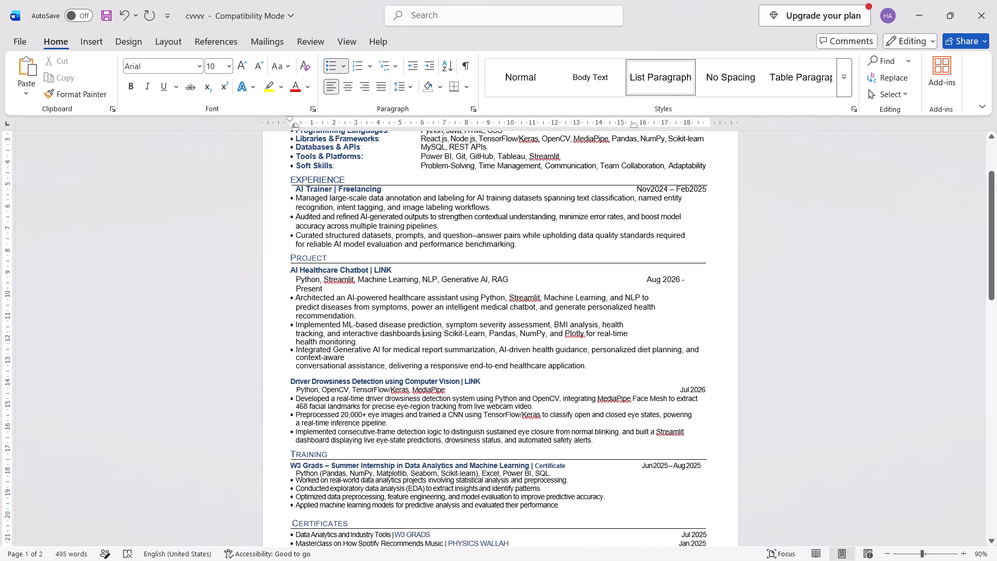
pyautogui.click(646, 280)
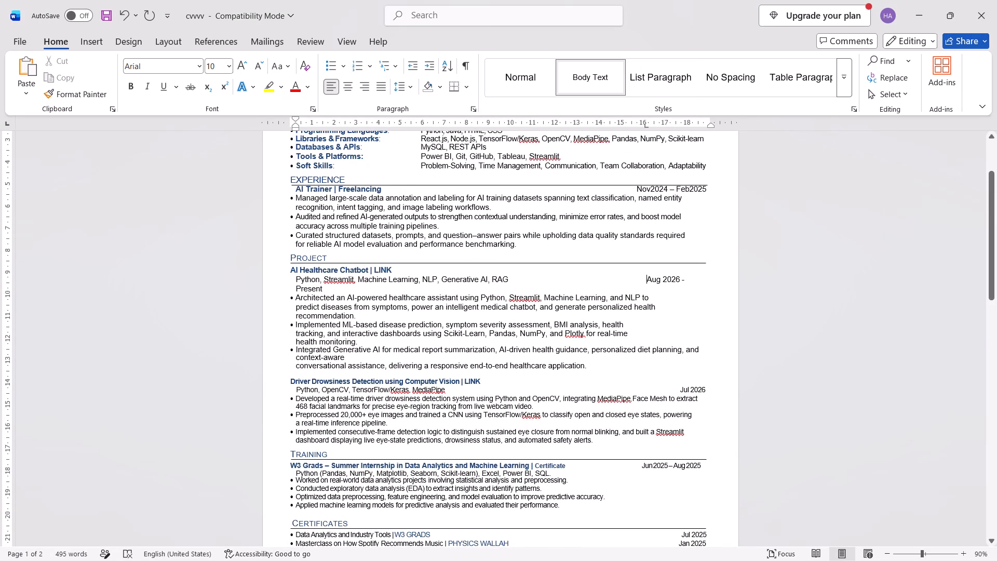
pyautogui.press('BackSpace')
pyautogui.press('space')
pyautogui.press('space')
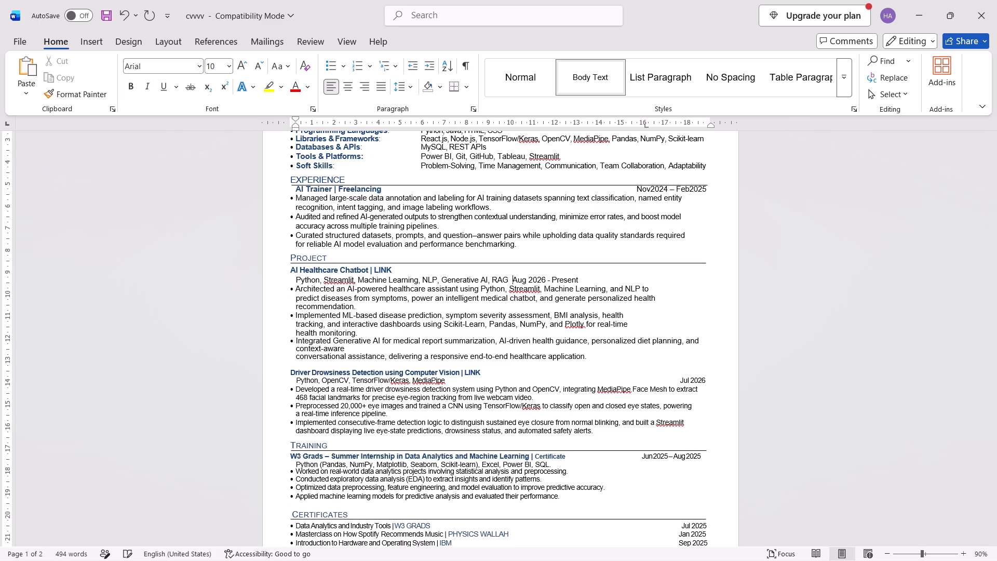
pyautogui.press('space')
pyautogui.press('space')
pyautogui.press('space')
pyautogui.press('space')
pyautogui.press('space')
pyautogui.press('space')
pyautogui.press('space')
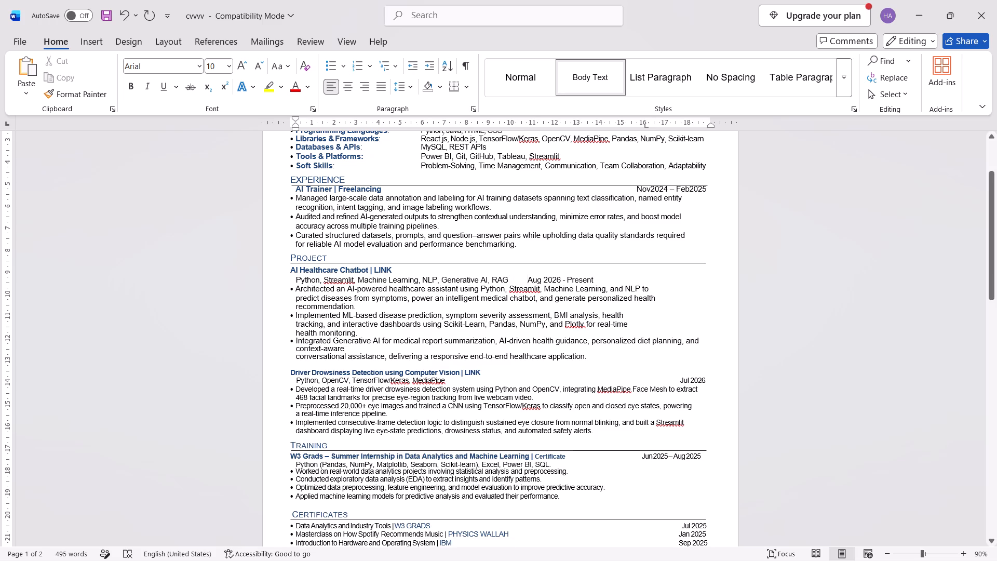
# Remove the blank space above the Driver Drowsiness Detection title and set its left indent flush with the AI Healthcare Chatbot title.
pyautogui.click(599, 358)
pyautogui.click(289, 371)
pyautogui.press('BackSpace')
pyautogui.press('Return')
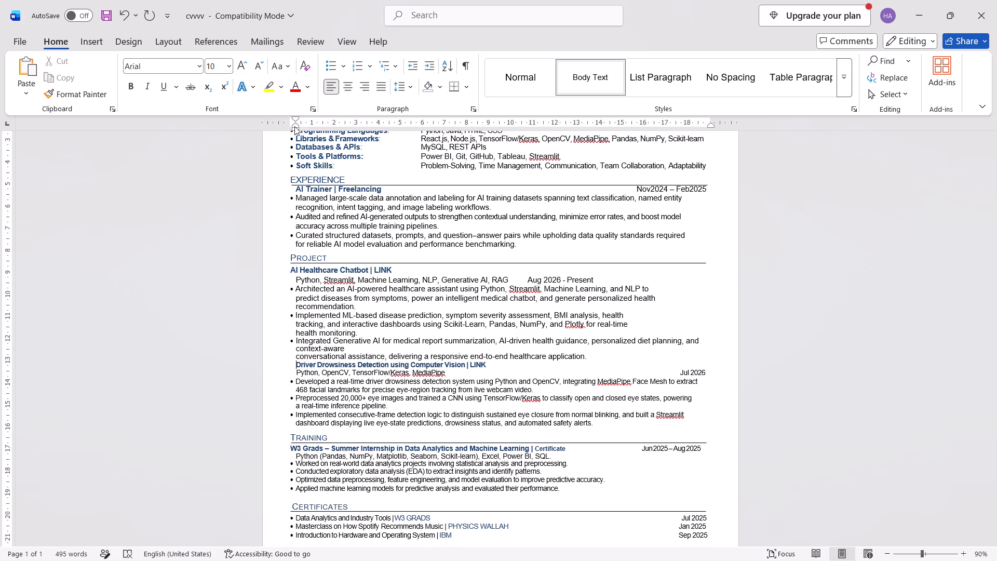
pyautogui.moveTo(294, 126); pyautogui.dragTo(292, 129)
pyautogui.moveTo(292, 129); pyautogui.dragTo(291, 131)
# Set the font size of both Project entries, from the AI Healthcare Chatbot title through the last Driver Drowsiness bullet, to 10.
pyautogui.scroll(-1, 346, 201)
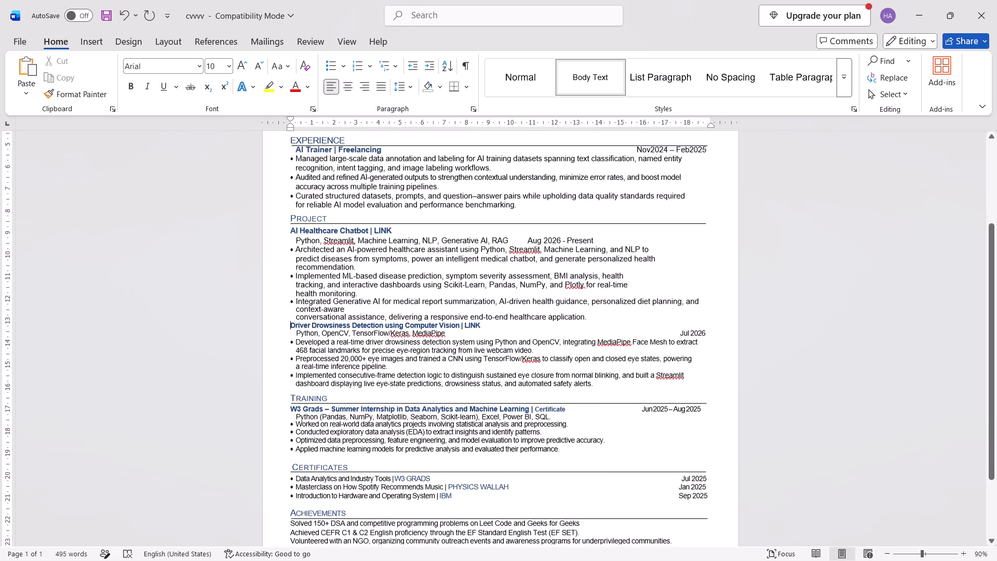
pyautogui.scroll(-1, 346, 201)
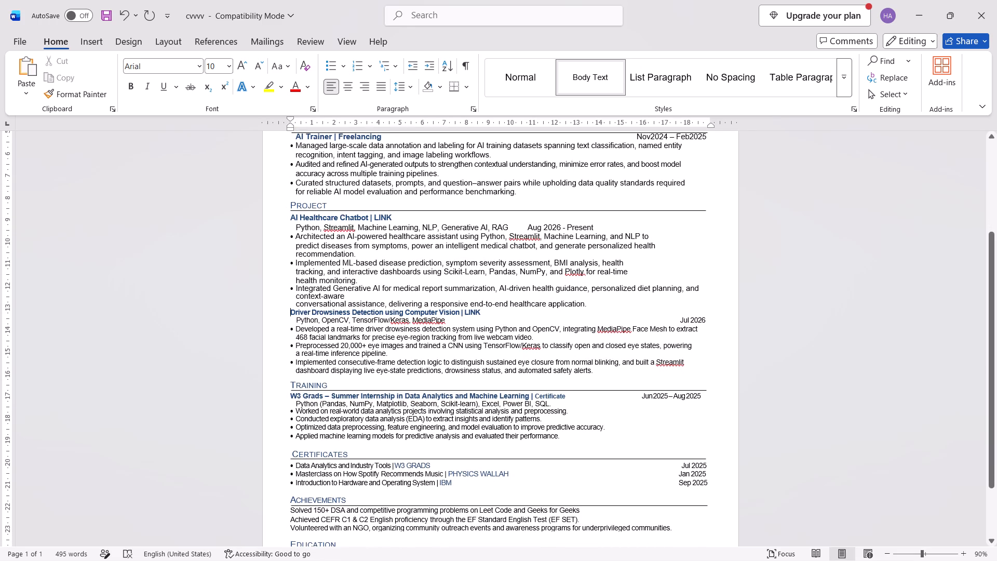
pyautogui.moveTo(597, 372); pyautogui.dragTo(305, 258)
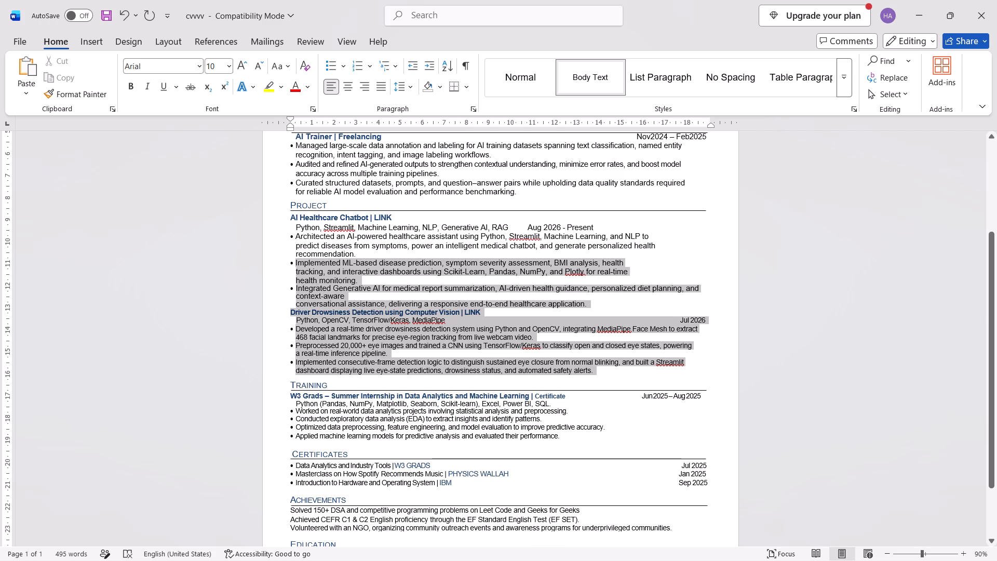
pyautogui.moveTo(305, 258); pyautogui.dragTo(292, 223)
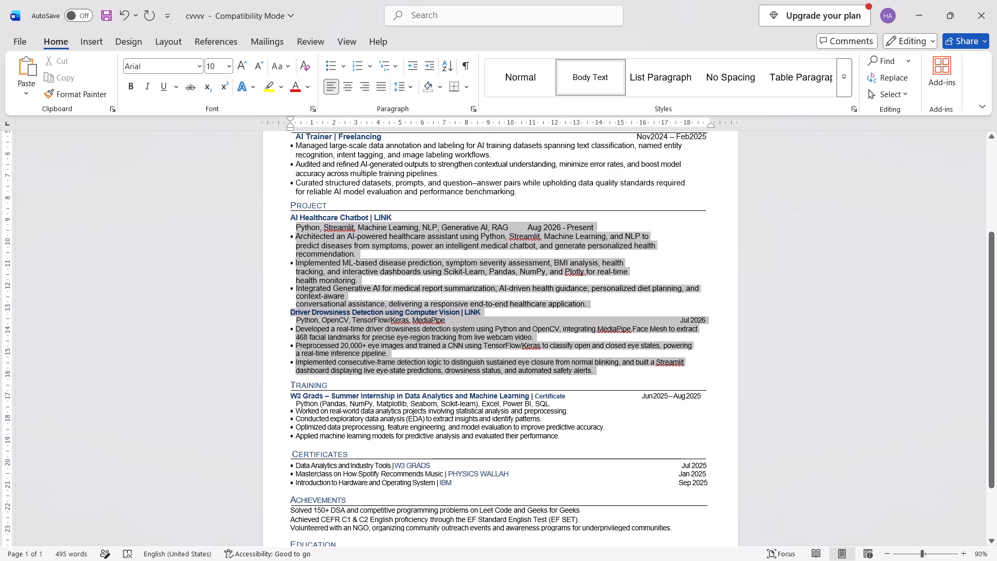
pyautogui.moveTo(292, 223); pyautogui.dragTo(290, 220)
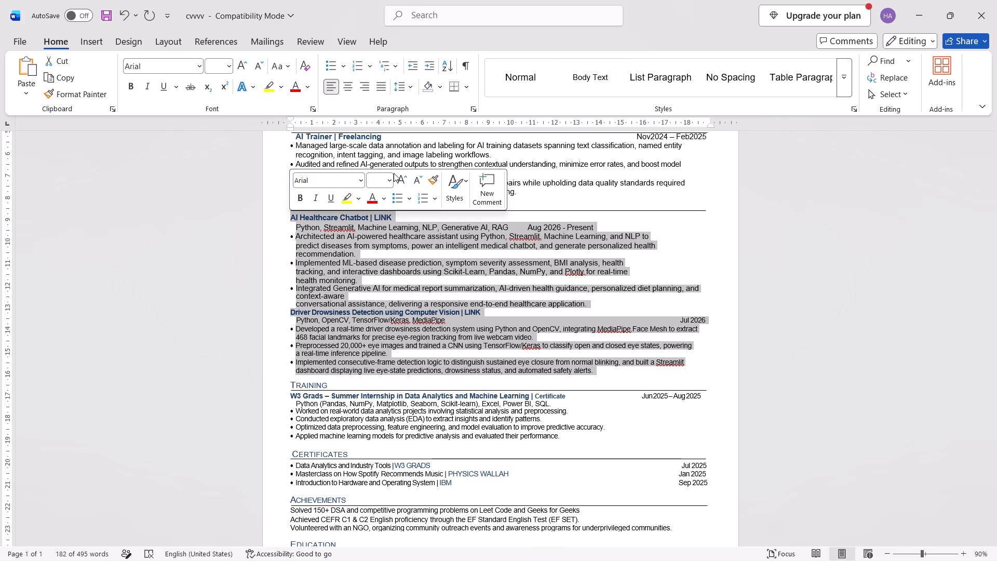
pyautogui.click(394, 173)
pyautogui.click(388, 178)
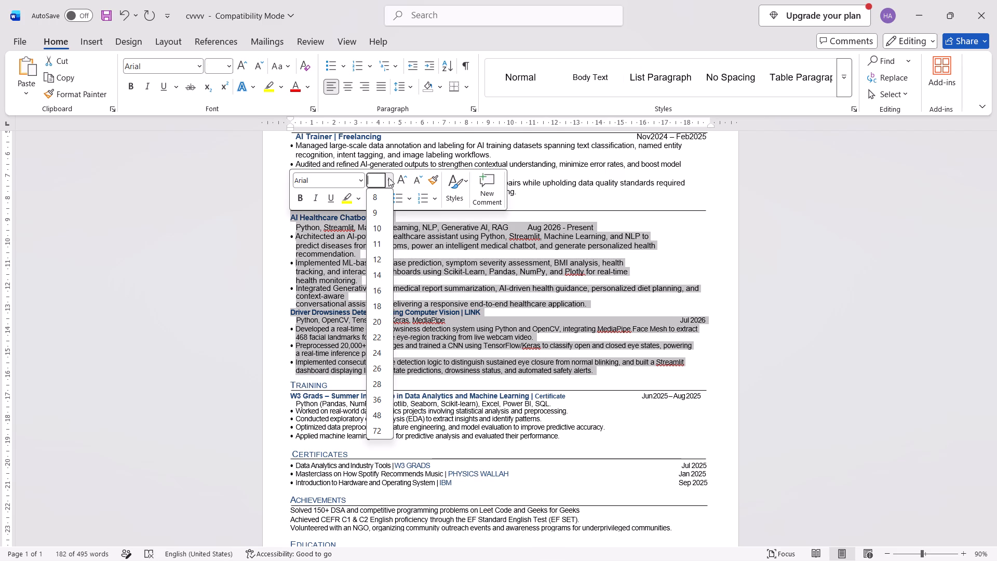
pyautogui.click(384, 225)
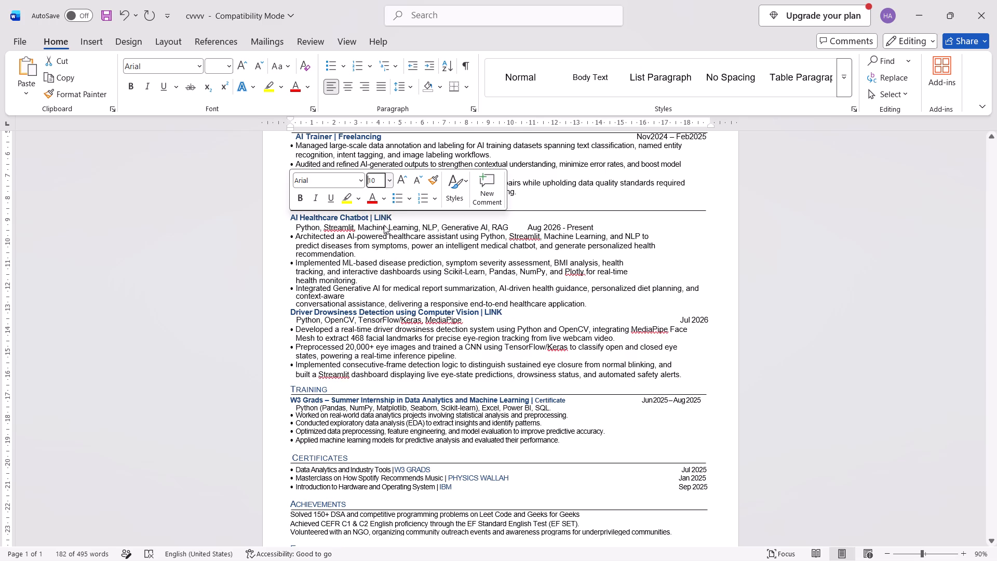
pyautogui.click(427, 330)
# Set the font size of the whole W3 Grads entry under Training, from its title through its last bullet, to 10.
pyautogui.scroll(-1, 450, 393)
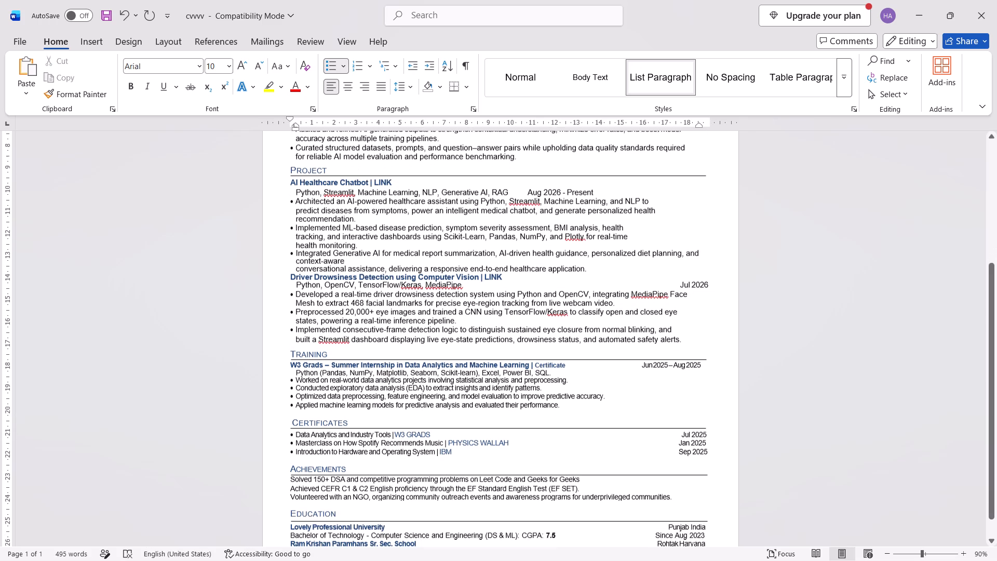
pyautogui.scroll(-1, 450, 466)
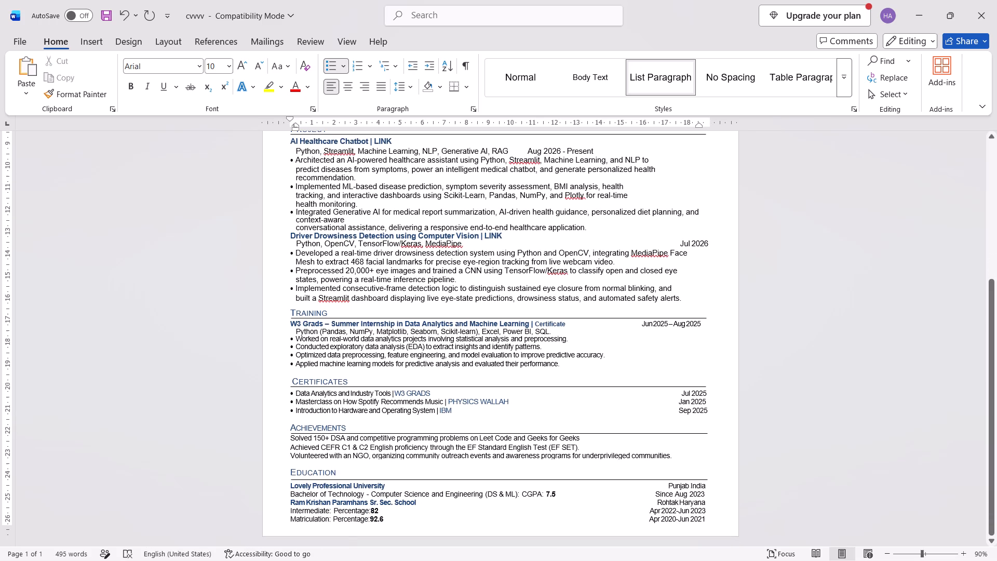
pyautogui.moveTo(557, 362); pyautogui.dragTo(294, 337)
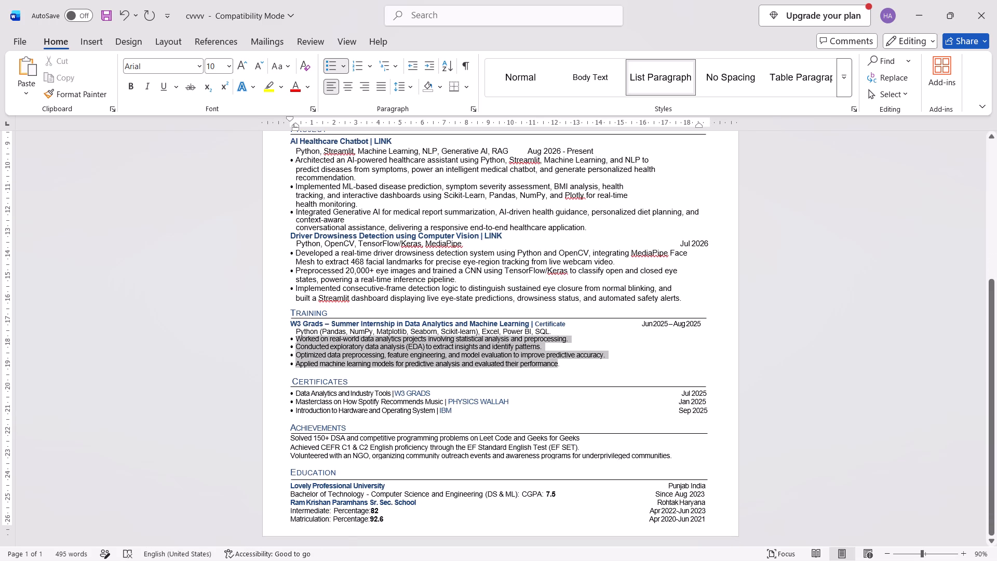
pyautogui.moveTo(294, 337); pyautogui.dragTo(290, 327)
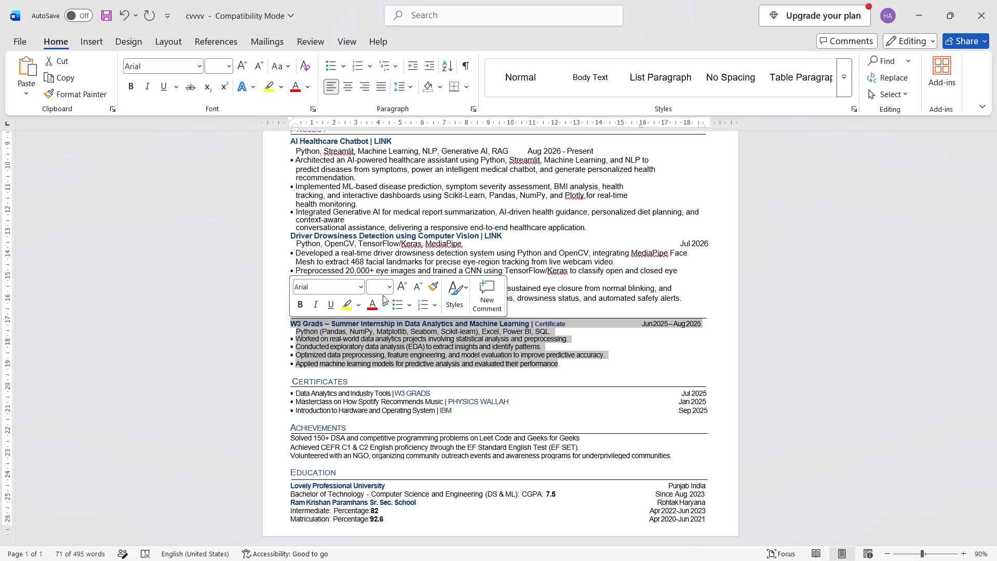
pyautogui.click(390, 288)
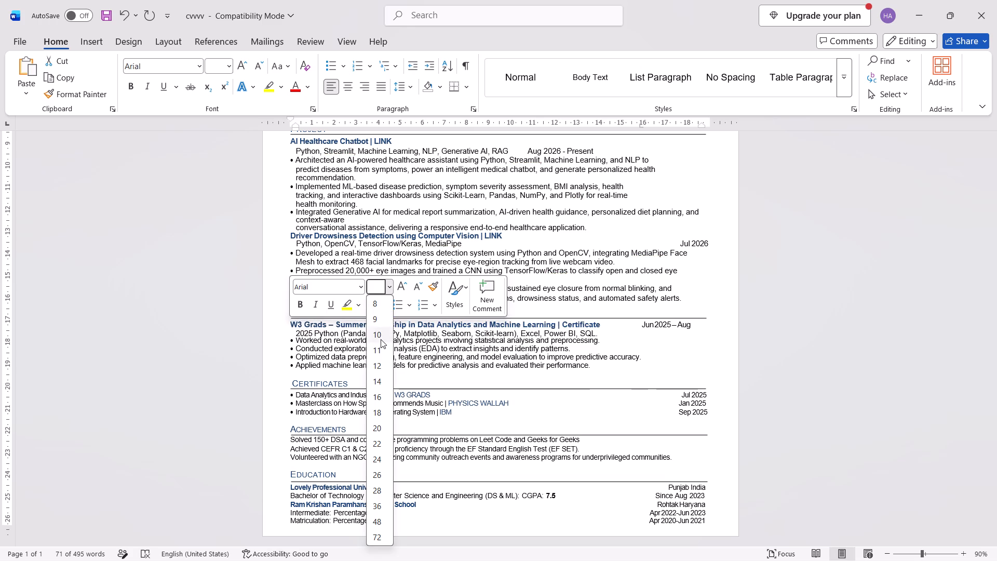
pyautogui.click(381, 339)
pyautogui.click(426, 423)
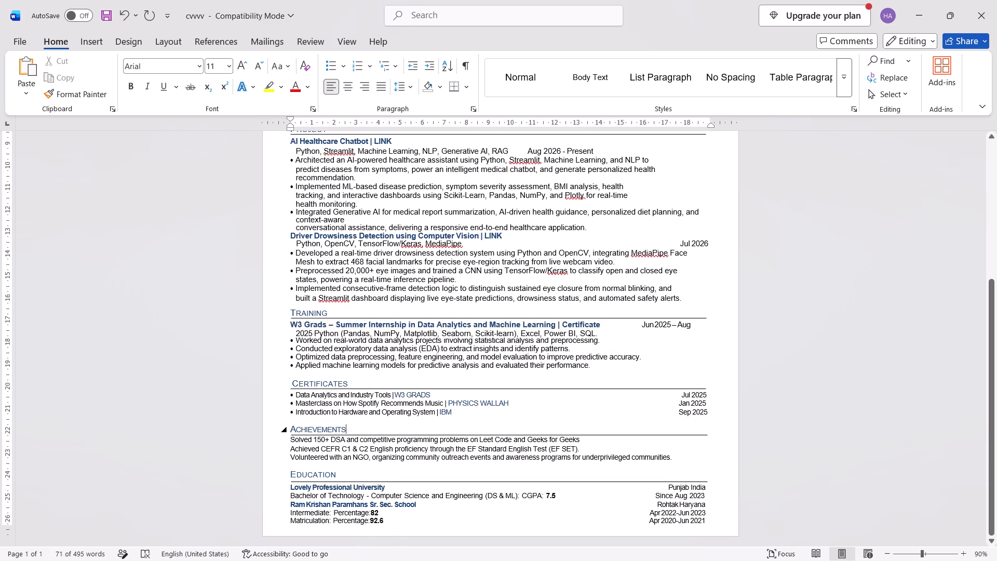
# Examine the whole resume from the header down to Education to check the overall layout and page fit.
pyautogui.scroll(-1, 426, 423)
pyautogui.scroll(-1, 599, 471)
pyautogui.scroll(4, 646, 541)
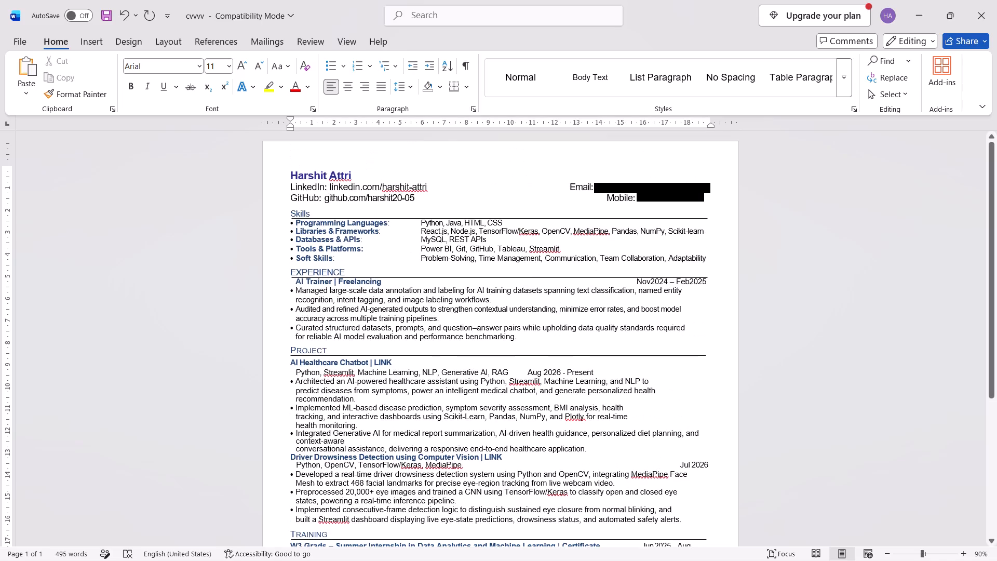
pyautogui.keyDown('ctrl'); pyautogui.scroll(-2, 646, 541); pyautogui.keyUp('ctrl')
pyautogui.scroll(-2, 646, 541)
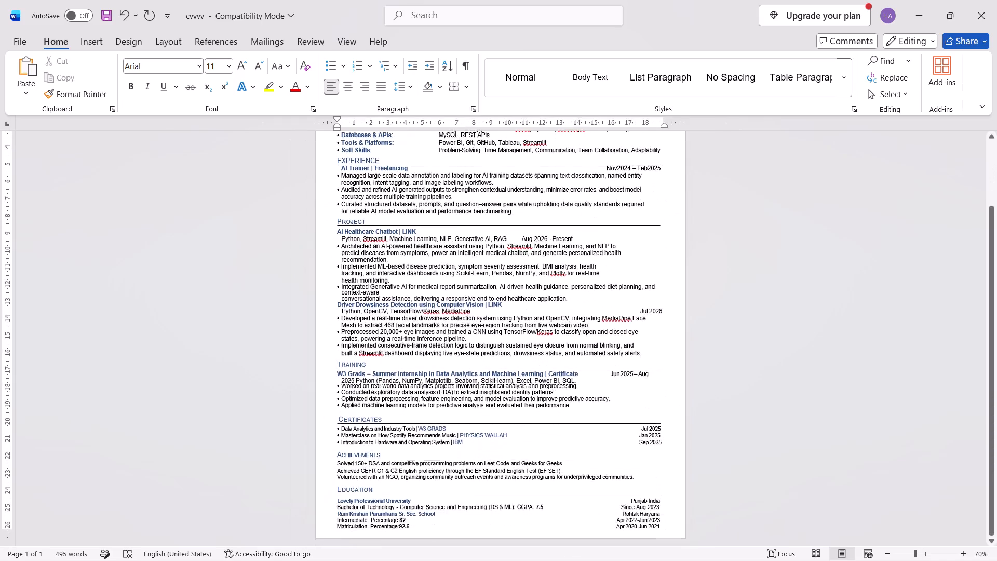
pyautogui.keyDown('ctrl'); pyautogui.scroll(1, 646, 541); pyautogui.keyUp('ctrl')
pyautogui.scroll(-1, 646, 541)
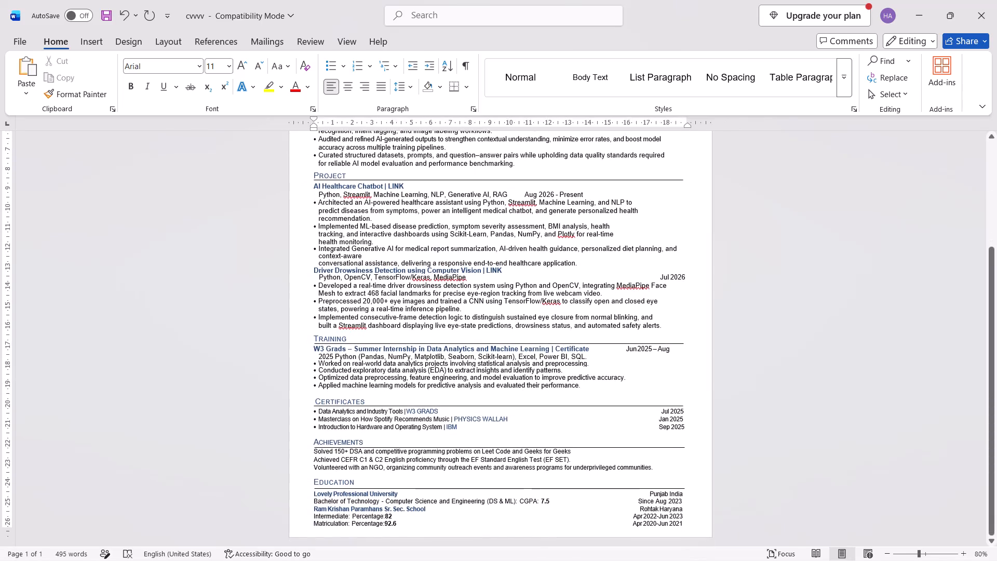
pyautogui.scroll(-1, 589, 560)
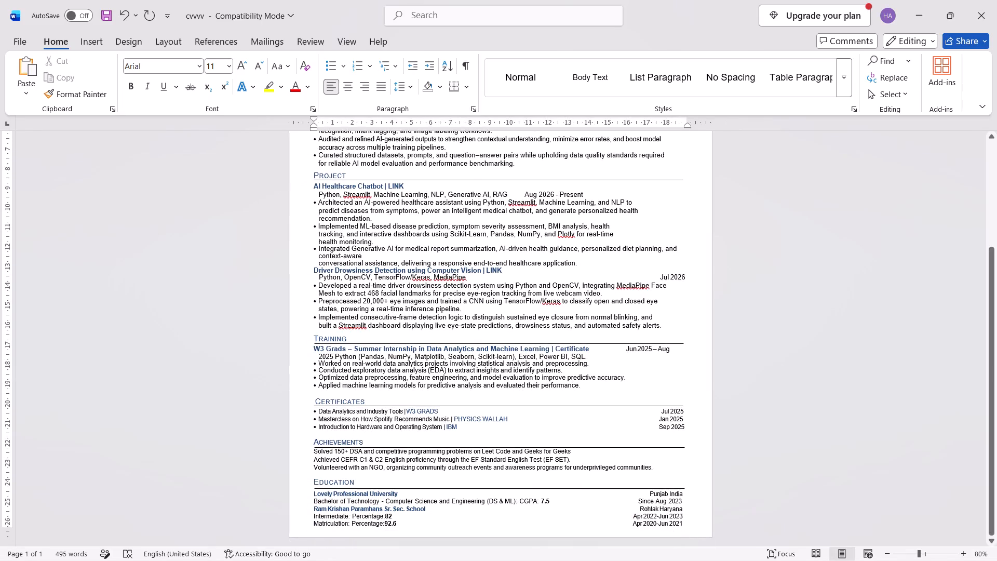
pyautogui.click(489, 381)
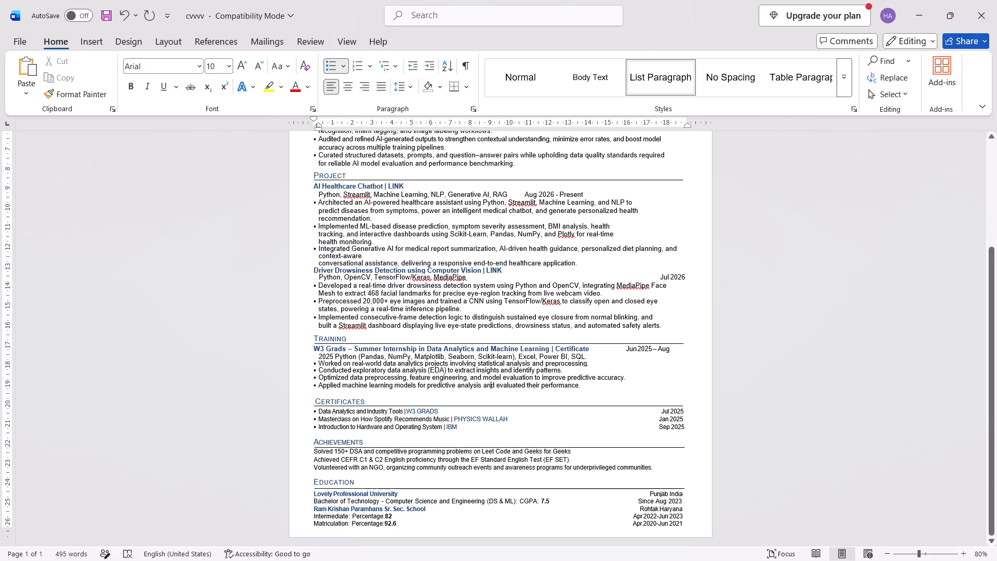
pyautogui.keyDown('ctrl'); pyautogui.scroll(1, 410, 385); pyautogui.keyUp('ctrl')
pyautogui.scroll(-1, 410, 385)
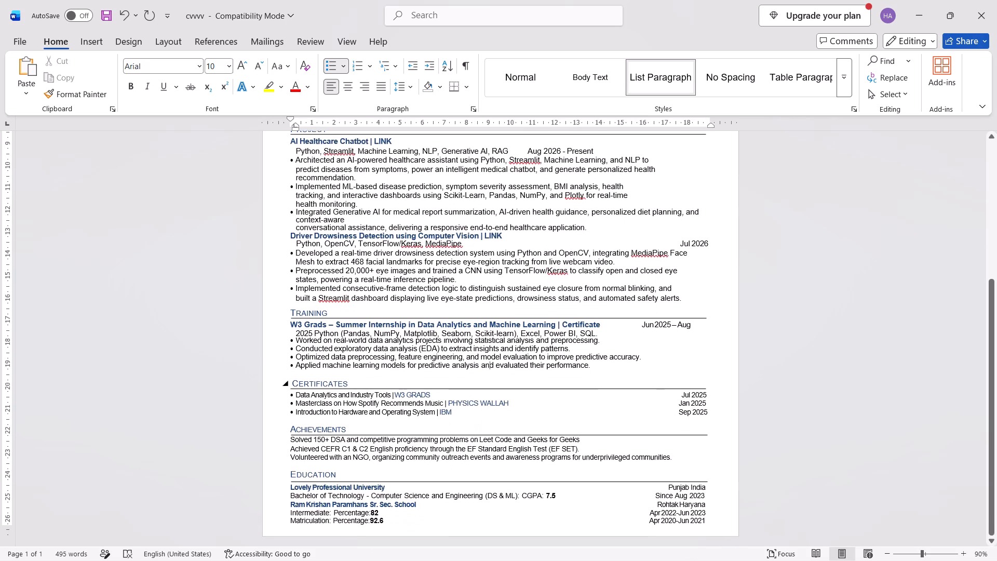
pyautogui.scroll(-1, 410, 385)
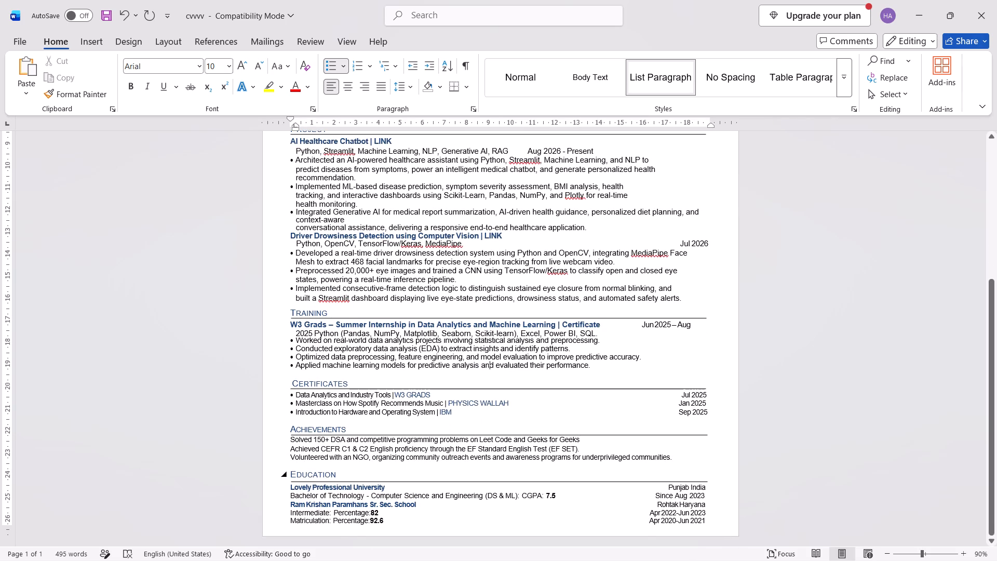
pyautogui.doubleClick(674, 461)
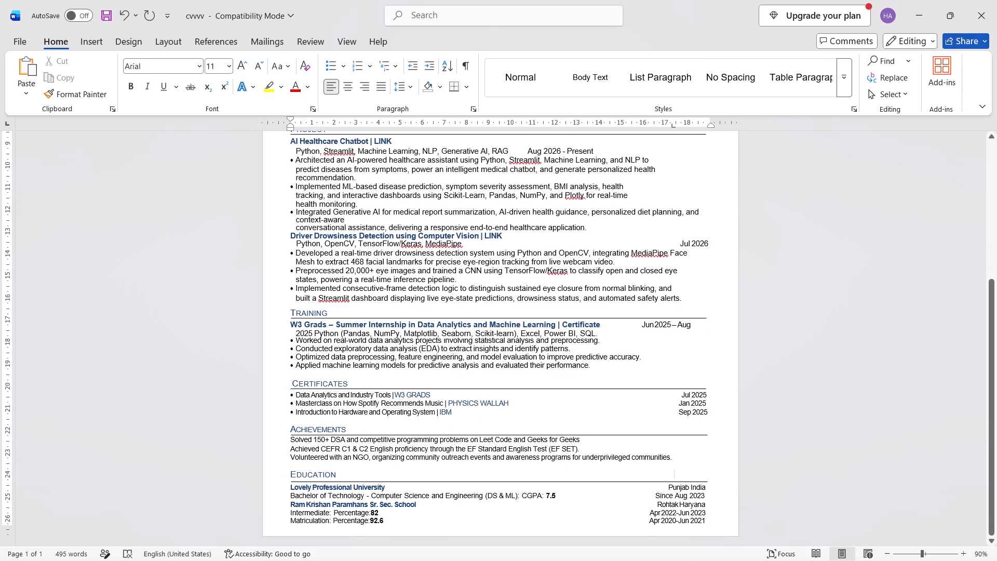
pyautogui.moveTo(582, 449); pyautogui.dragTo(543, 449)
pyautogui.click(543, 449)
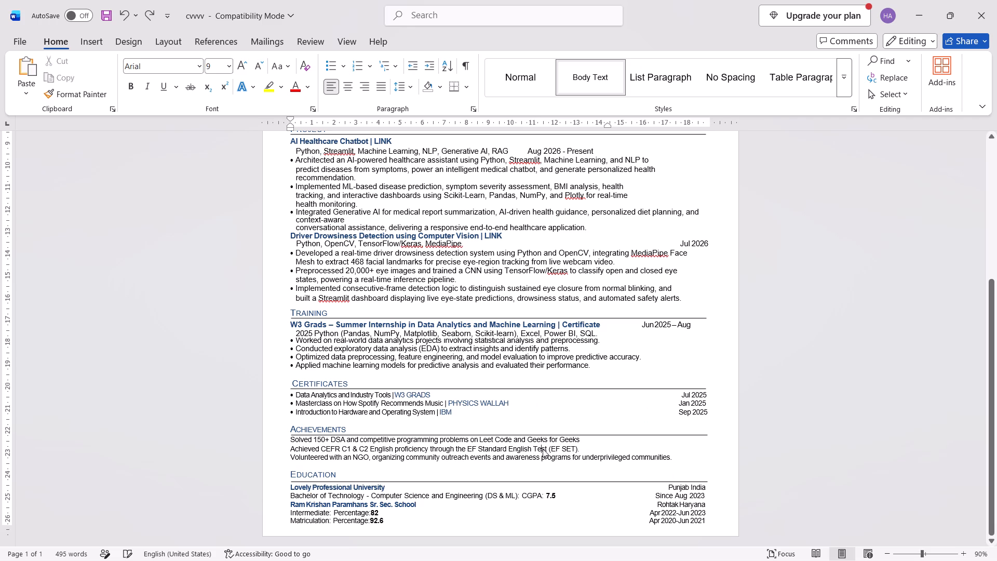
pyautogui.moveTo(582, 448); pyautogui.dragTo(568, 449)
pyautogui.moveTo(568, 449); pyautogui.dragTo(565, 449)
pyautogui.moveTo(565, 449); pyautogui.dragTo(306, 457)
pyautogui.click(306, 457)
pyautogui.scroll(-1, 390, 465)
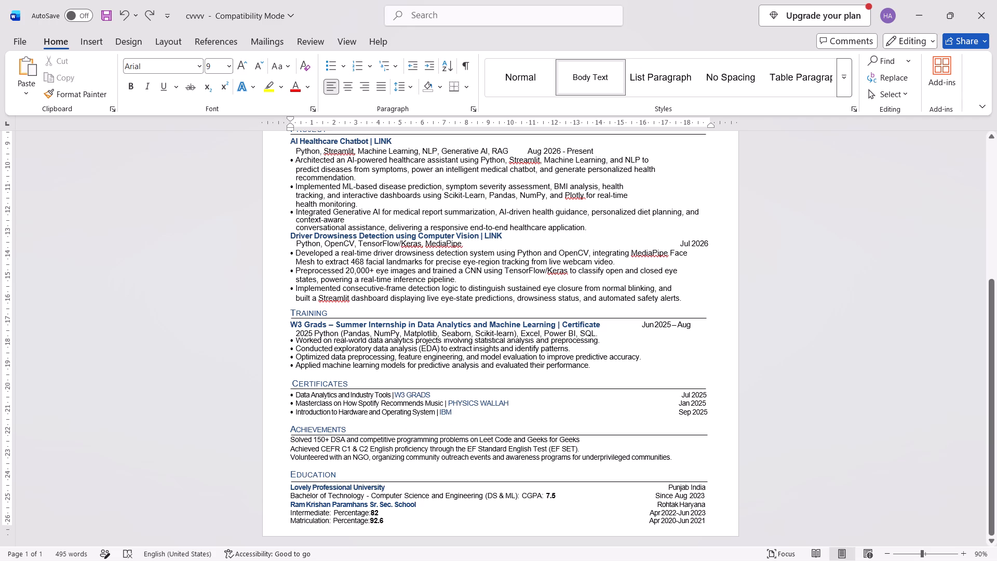
# Delete the Introduction to Hardware and Operating System | IBM entry, including its date, from Certificates.
pyautogui.moveTo(713, 414); pyautogui.dragTo(348, 410)
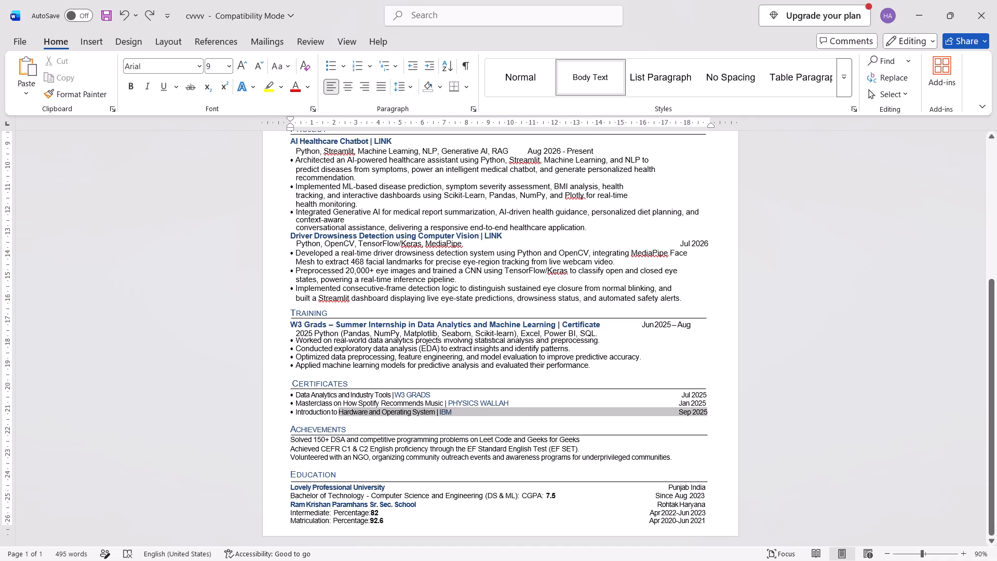
pyautogui.moveTo(348, 410); pyautogui.dragTo(319, 413)
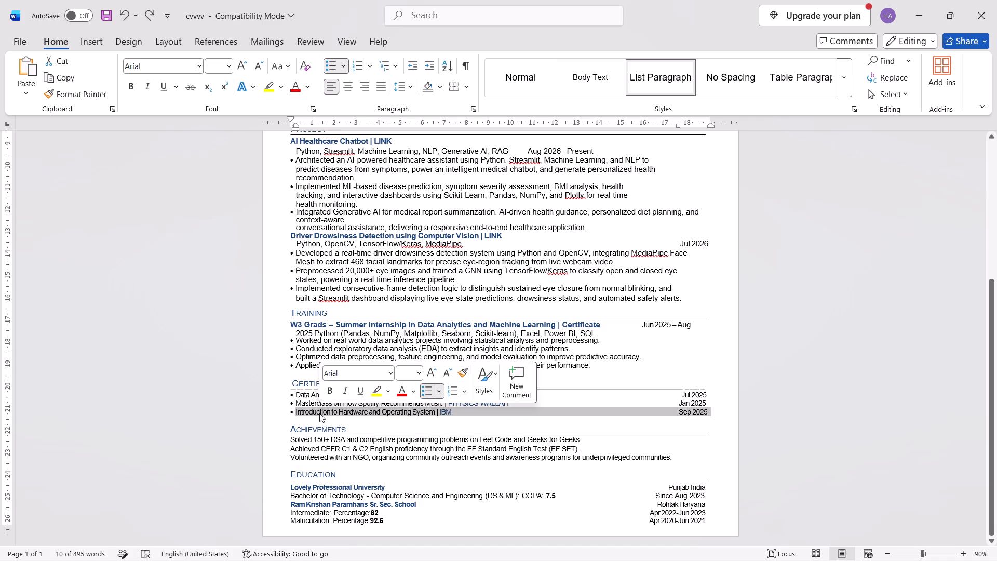
pyautogui.press('BackSpace')
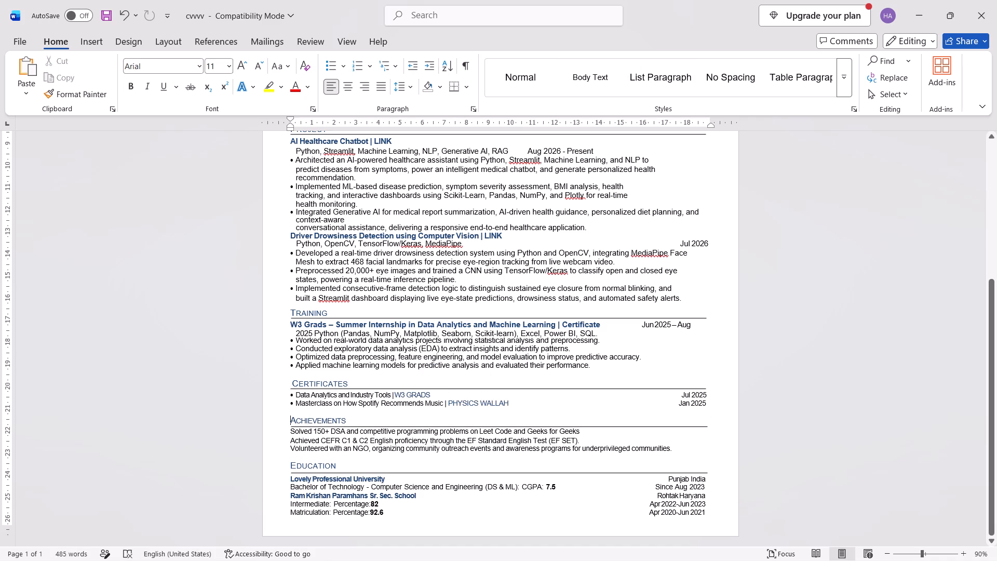
# Set the font size of the whole W3 Grads entry under Training, from its title through its last bullet, to 10.
pyautogui.click(594, 365)
pyautogui.click(576, 353)
pyautogui.moveTo(602, 364); pyautogui.dragTo(537, 373)
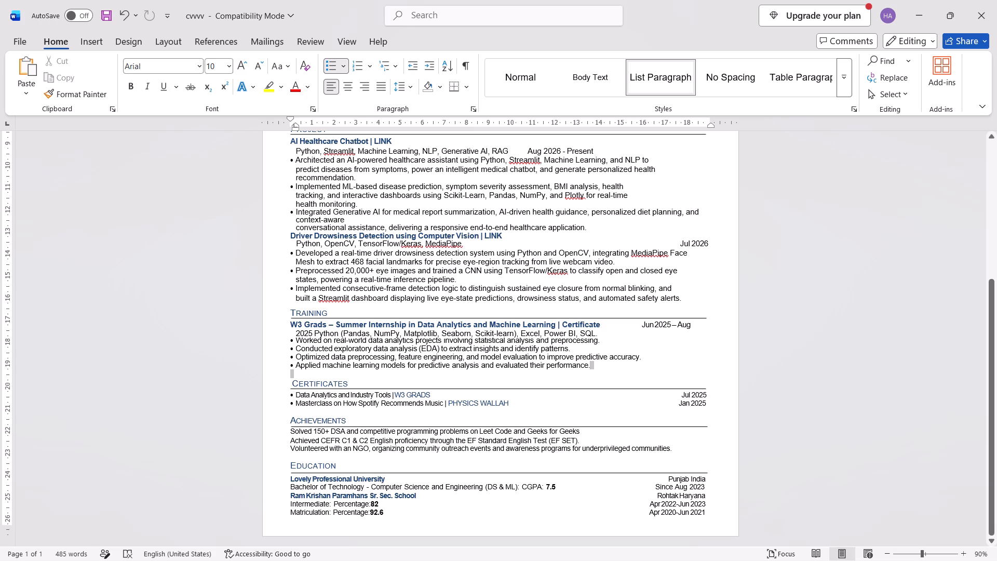
pyautogui.moveTo(537, 373); pyautogui.dragTo(286, 324)
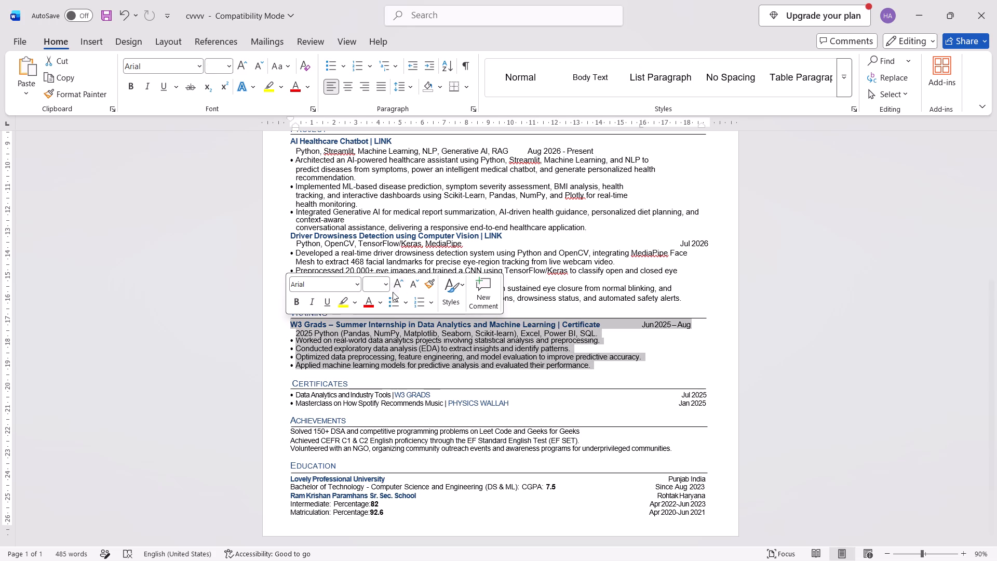
pyautogui.click(387, 289)
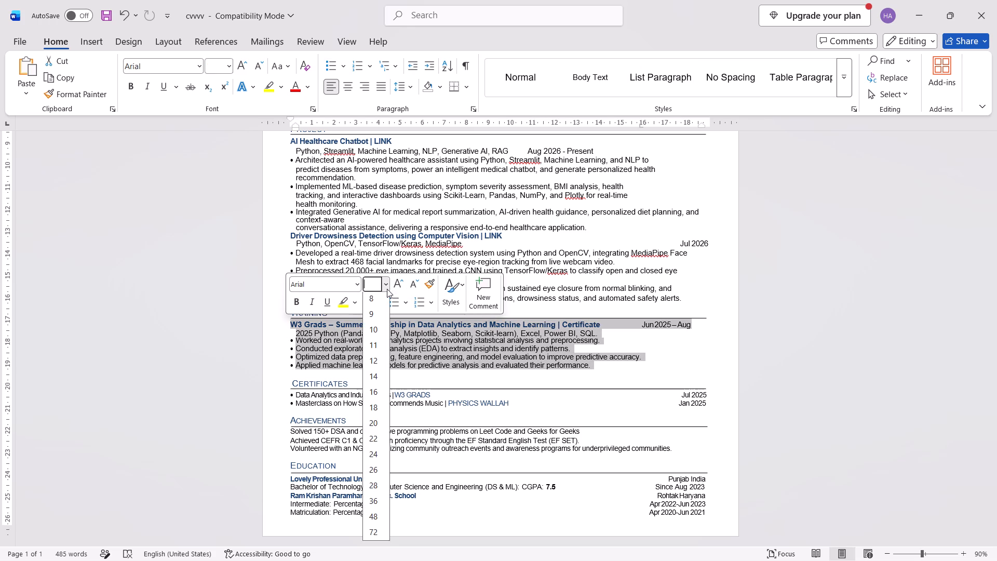
pyautogui.click(376, 337)
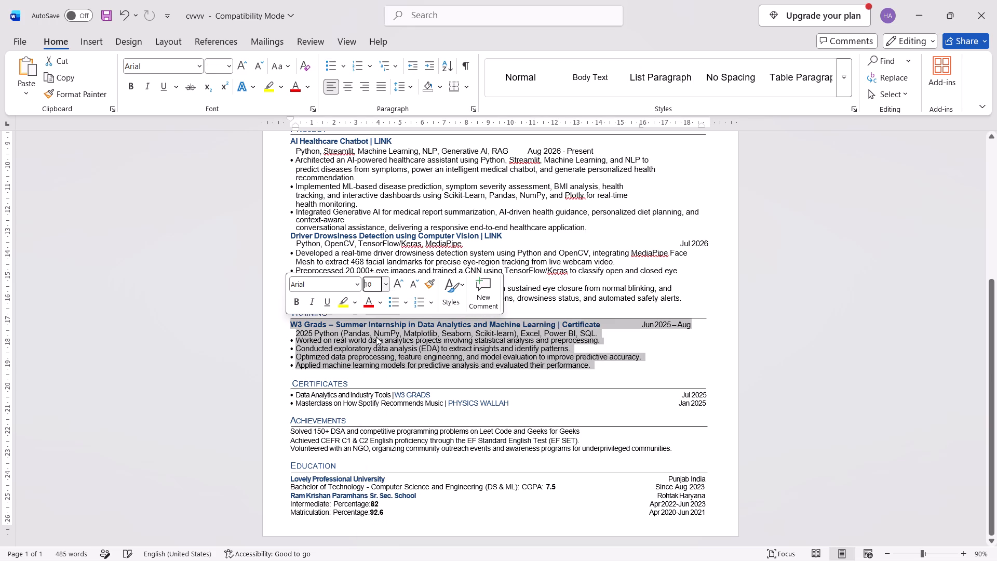
pyautogui.click(421, 346)
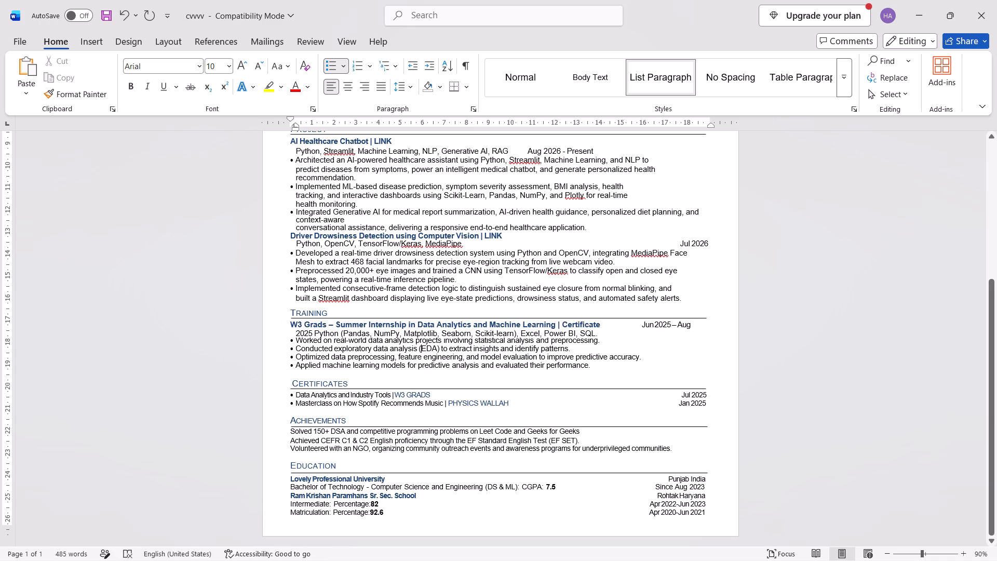
# Set the font size of all Education entries, from Lovely Professional University through the Matriculation line, to 10.
pyautogui.scroll(-1, 524, 369)
pyautogui.moveTo(707, 511); pyautogui.dragTo(419, 517)
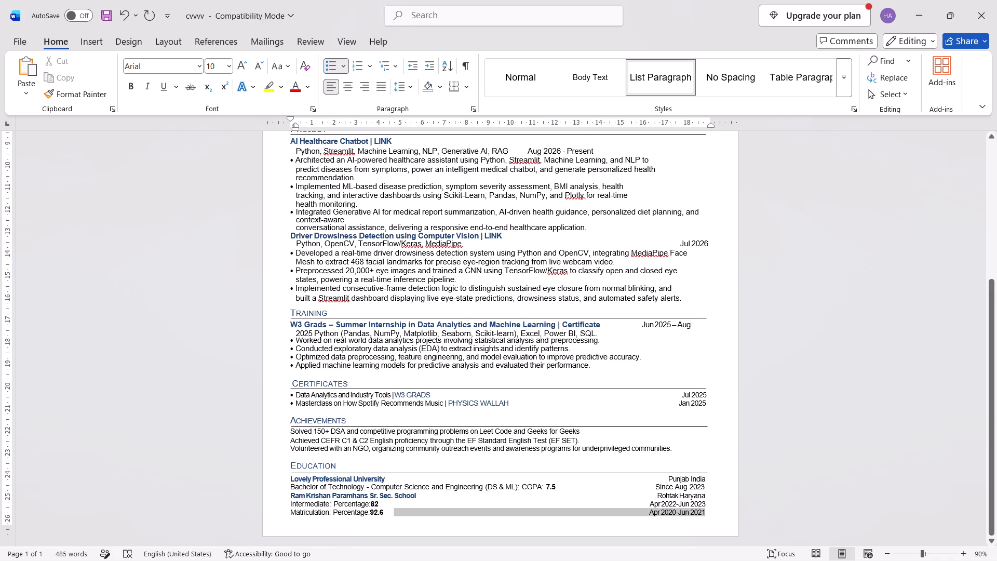
pyautogui.moveTo(419, 517); pyautogui.dragTo(279, 477)
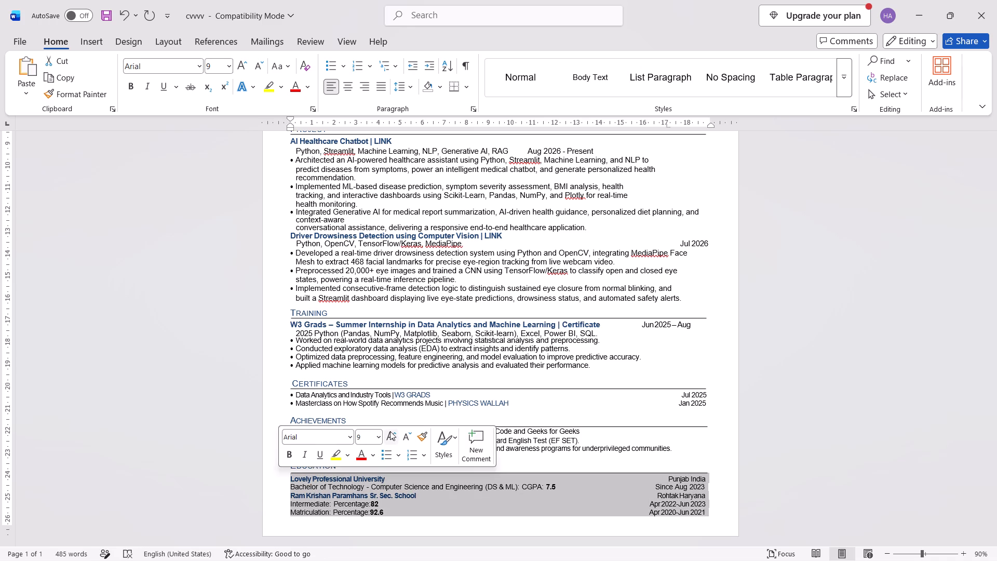
pyautogui.click(390, 431)
pyautogui.click(393, 491)
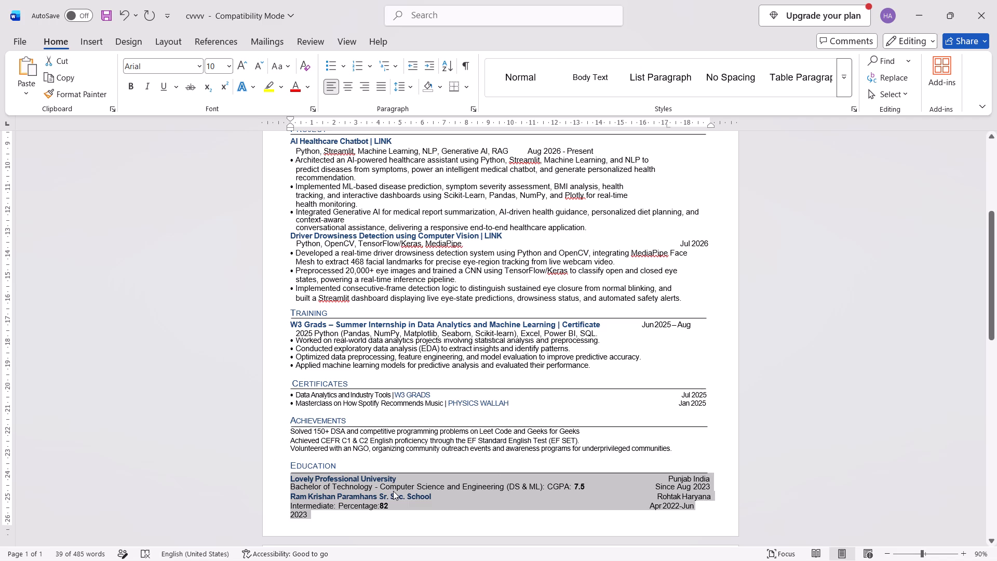
# Set the font size of the three Achievements lines, from the DSA problems line through the NGO volunteering line, to 10.
pyautogui.moveTo(679, 448); pyautogui.dragTo(307, 444)
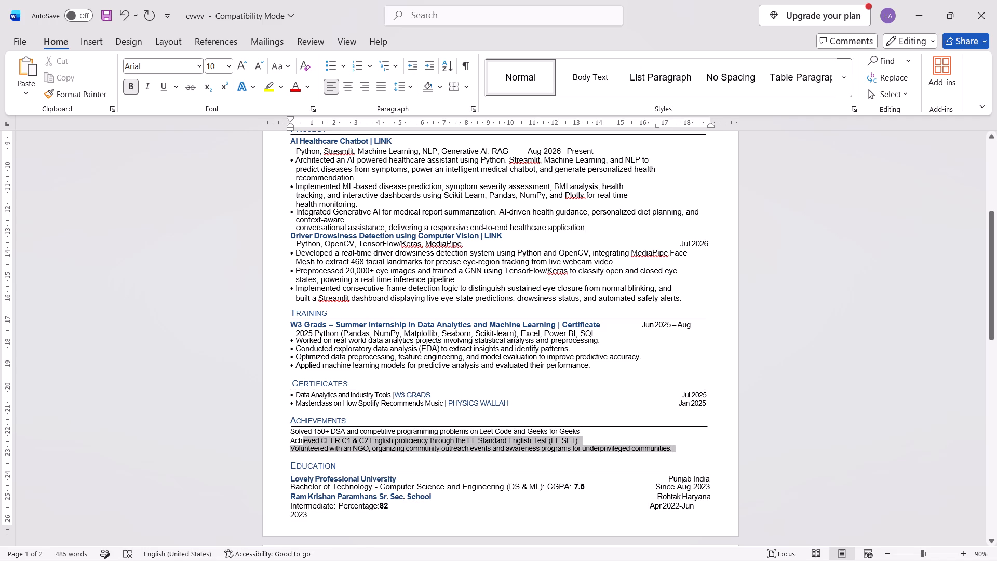
pyautogui.moveTo(307, 444); pyautogui.dragTo(293, 433)
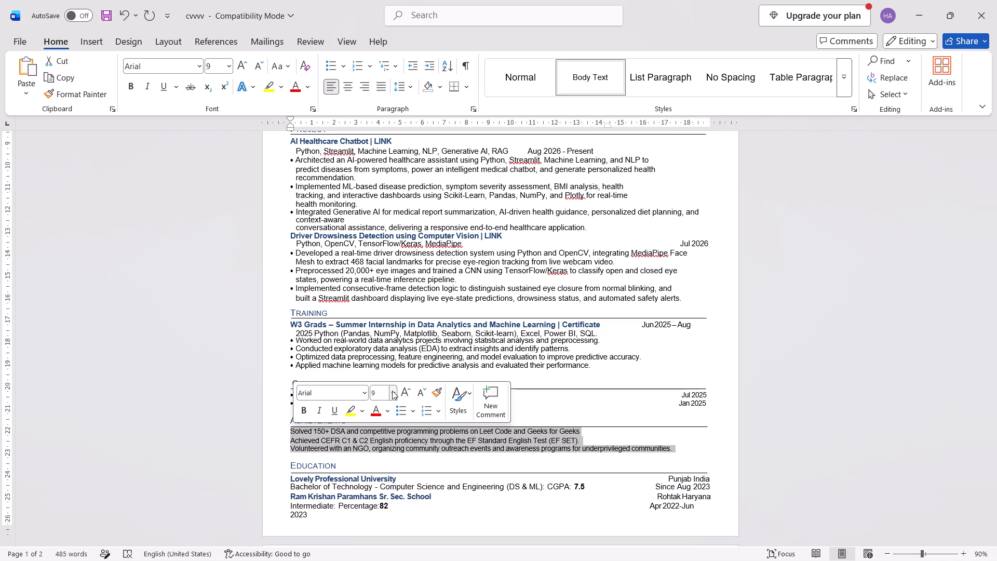
pyautogui.click(402, 389)
pyautogui.click(407, 445)
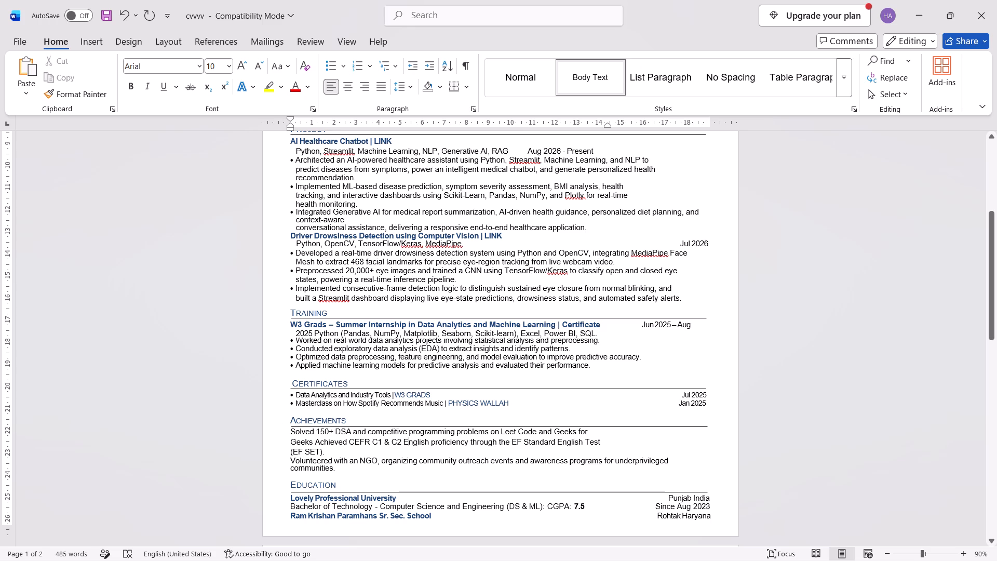
# Set the font size of the two remaining Certificates entries, W3 GRADS and PHYSICS WALLAH, including their dates, to 10.
pyautogui.moveTo(711, 407); pyautogui.dragTo(293, 396)
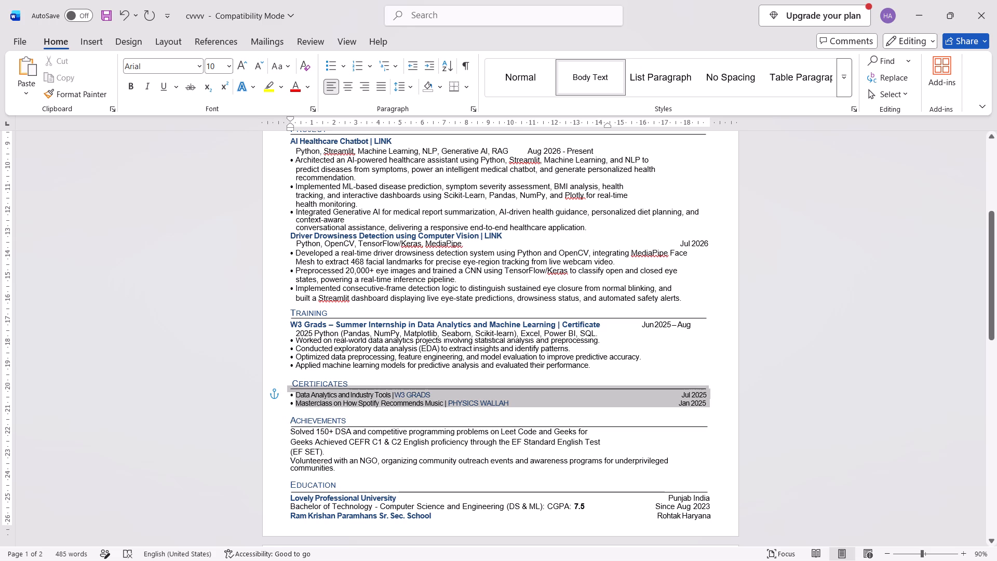
pyautogui.moveTo(293, 396); pyautogui.dragTo(294, 399)
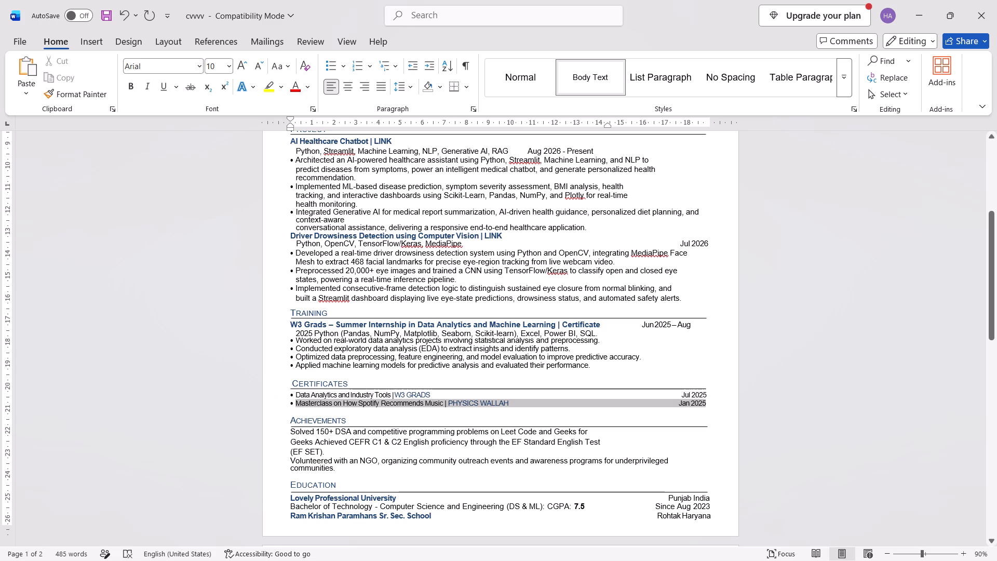
pyautogui.moveTo(294, 399); pyautogui.dragTo(292, 398)
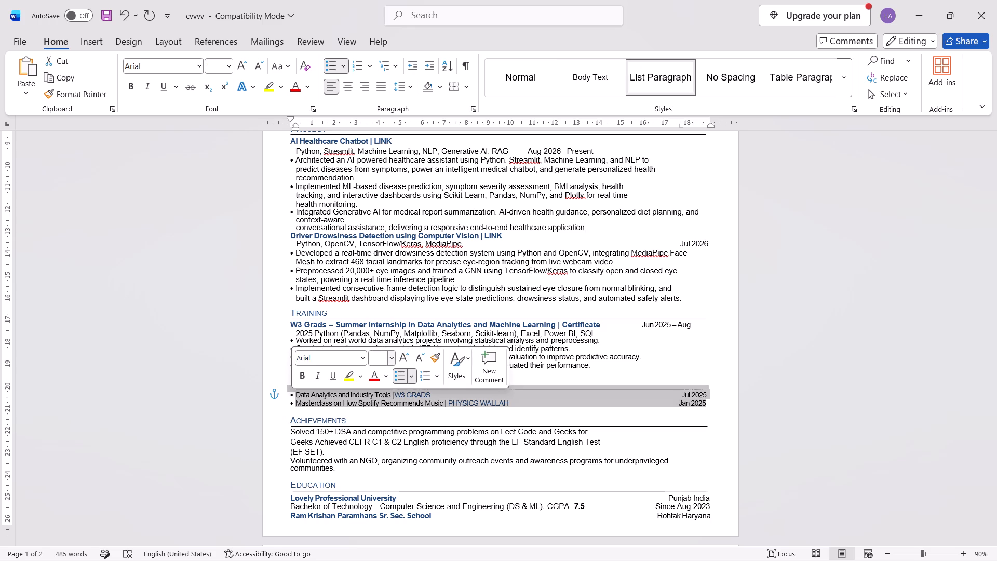
pyautogui.click(393, 358)
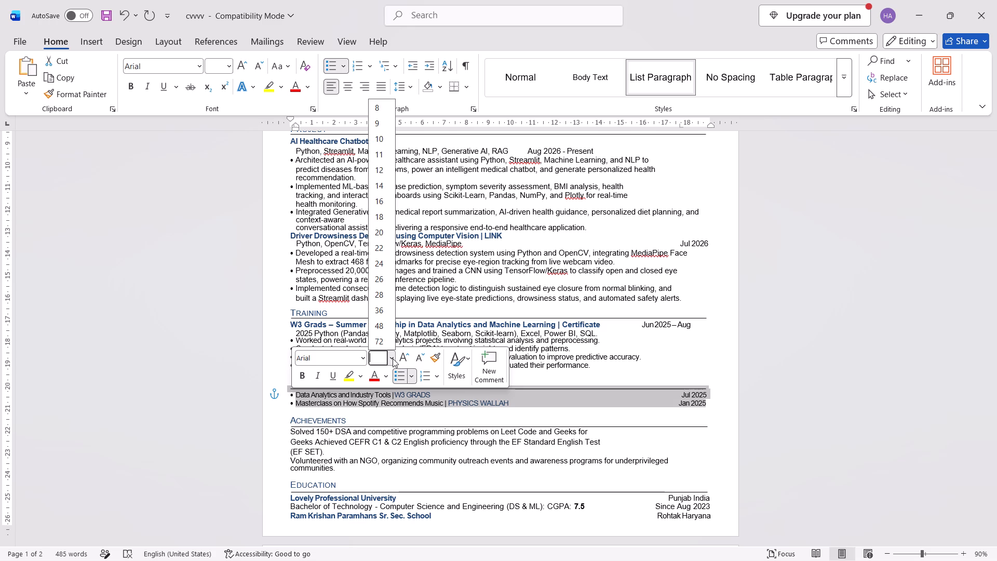
pyautogui.click(380, 143)
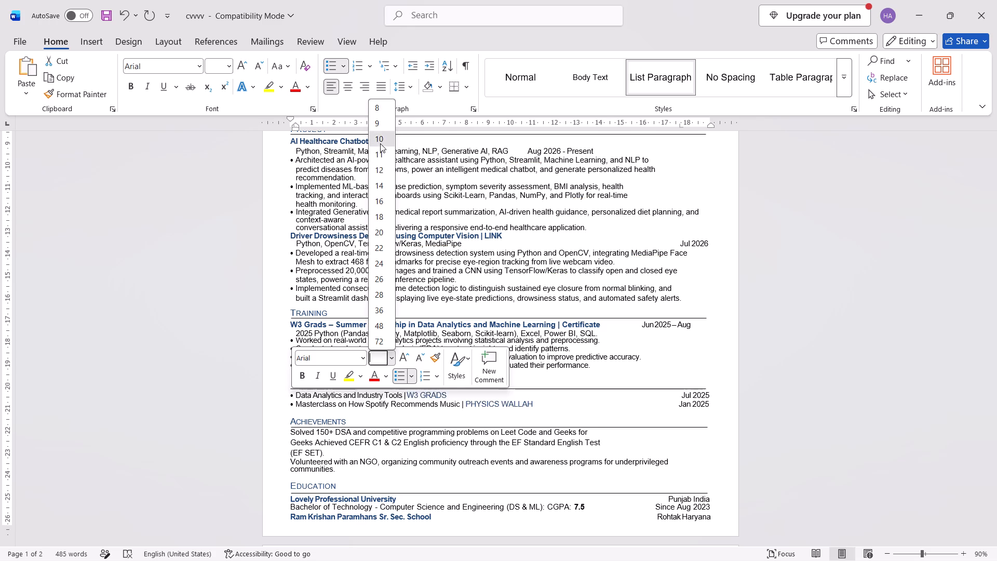
pyautogui.click(452, 439)
# Examine the whole resume from the header down to Education to check section spacing and which lines run past the first page.
pyautogui.scroll(-1, 452, 439)
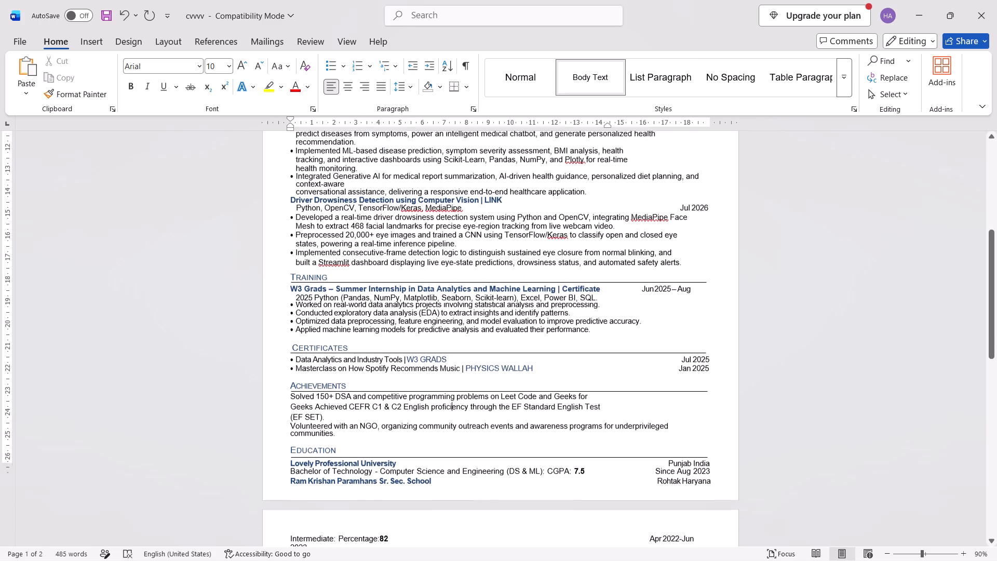
pyautogui.scroll(-3, 452, 439)
pyautogui.scroll(3, 452, 439)
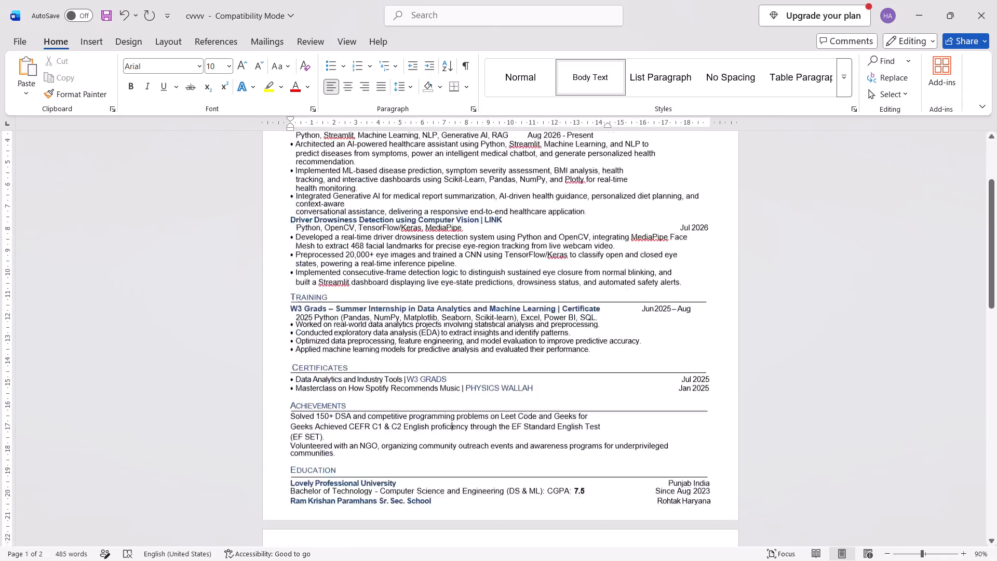
pyautogui.scroll(2, 452, 439)
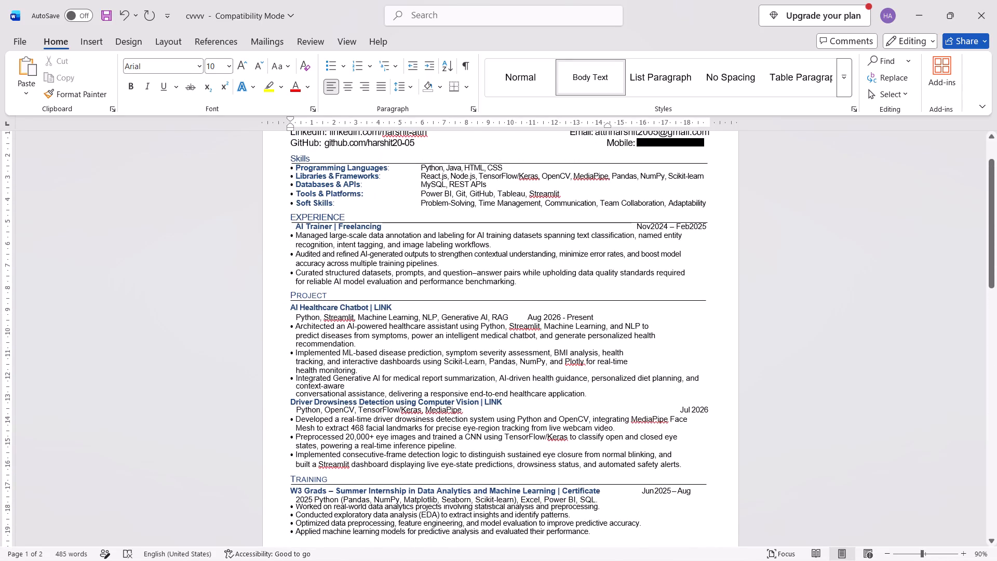
pyautogui.keyDown('ctrl'); pyautogui.scroll(6, 363, 336); pyautogui.keyUp('ctrl')
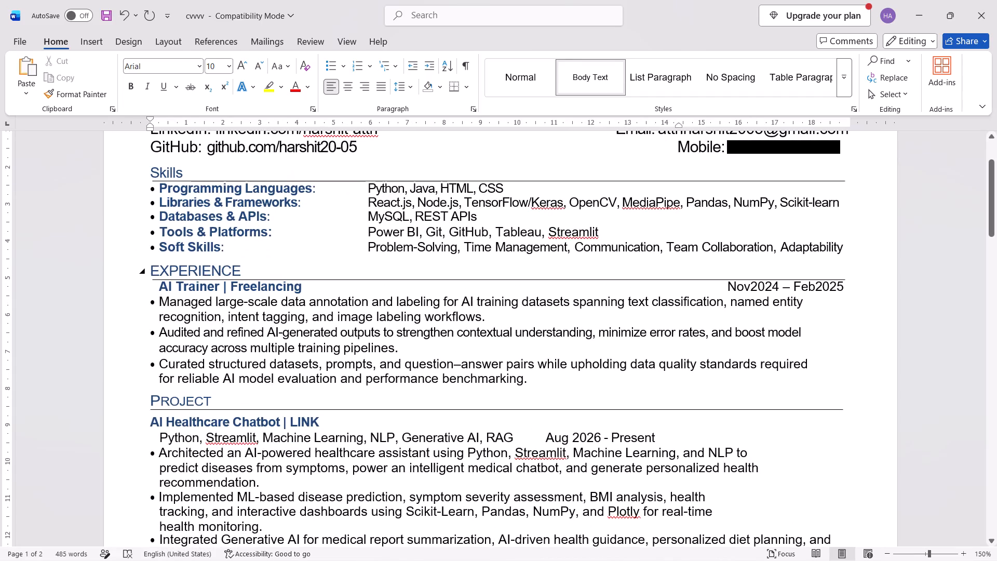
pyautogui.scroll(1, 380, 276)
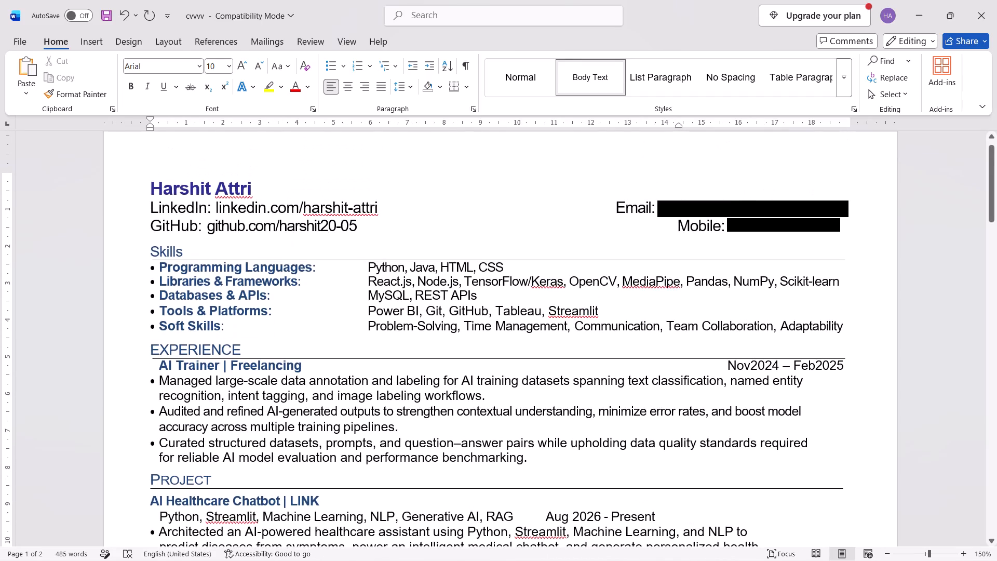
pyautogui.click(160, 337)
pyautogui.keyDown('ctrl'); pyautogui.scroll(-7, 164, 245); pyautogui.keyUp('ctrl')
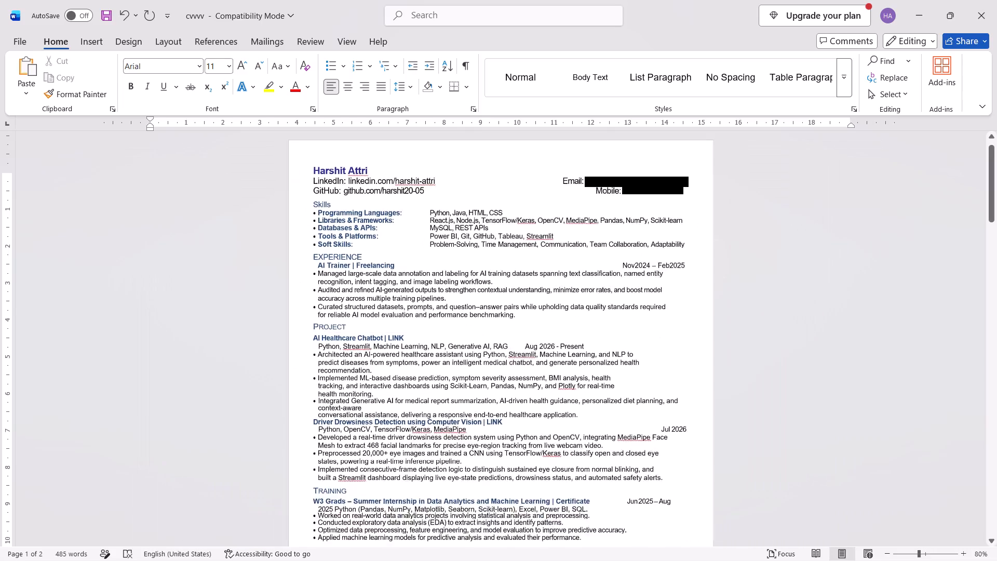
pyautogui.keyDown('ctrl'); pyautogui.scroll(-1, 164, 245); pyautogui.keyUp('ctrl')
pyautogui.scroll(-2, 275, 243)
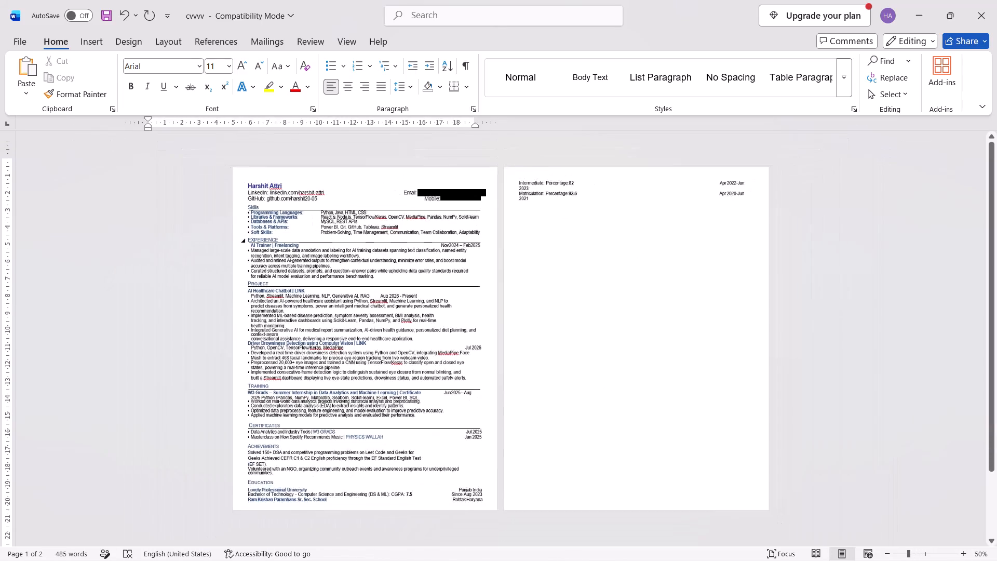
pyautogui.keyDown('ctrl'); pyautogui.scroll(3, 275, 243); pyautogui.keyUp('ctrl')
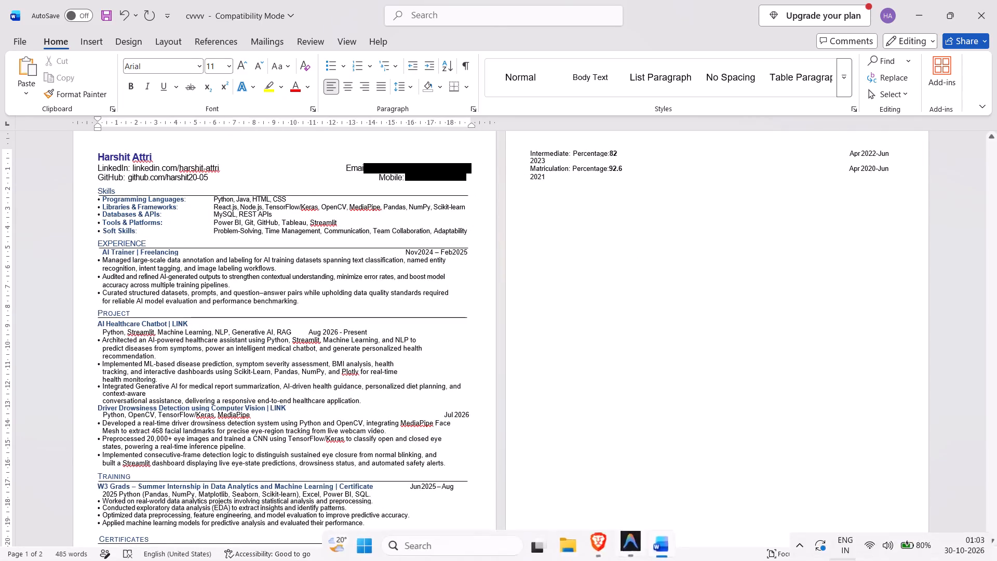
pyautogui.keyDown('ctrl'); pyautogui.scroll(-2, 399, 242); pyautogui.keyUp('ctrl')
pyautogui.keyDown('ctrl'); pyautogui.scroll(2, 399, 242); pyautogui.keyUp('ctrl')
pyautogui.scroll(-1, 399, 242)
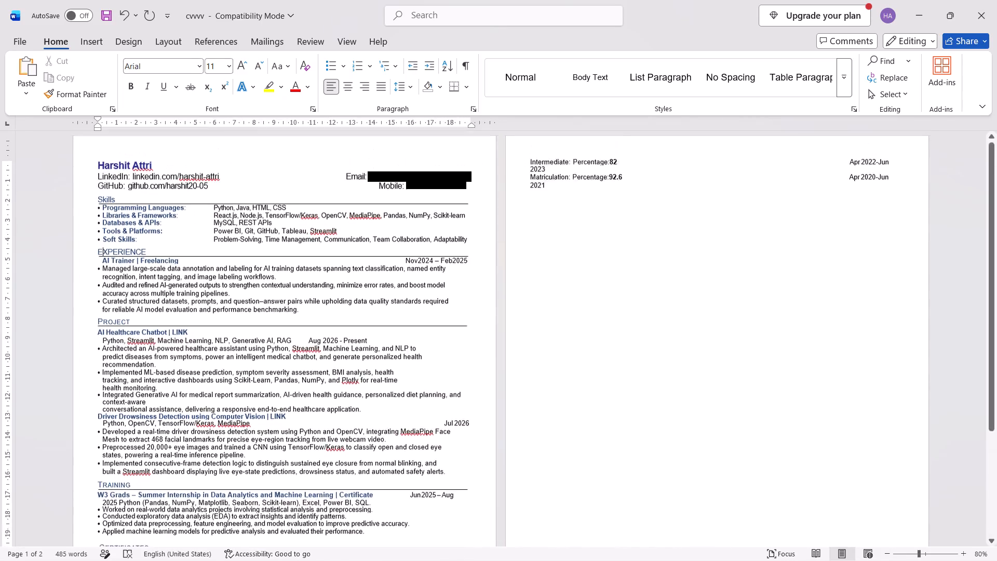
pyautogui.scroll(-4, 399, 242)
pyautogui.keyDown('ctrl'); pyautogui.scroll(1, 399, 242); pyautogui.keyUp('ctrl')
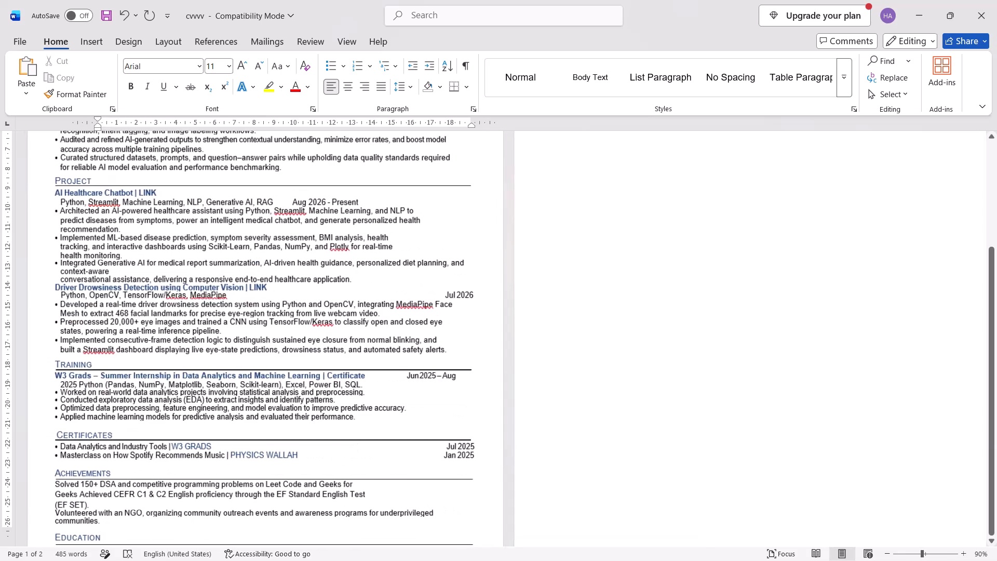
pyautogui.scroll(-2, 399, 242)
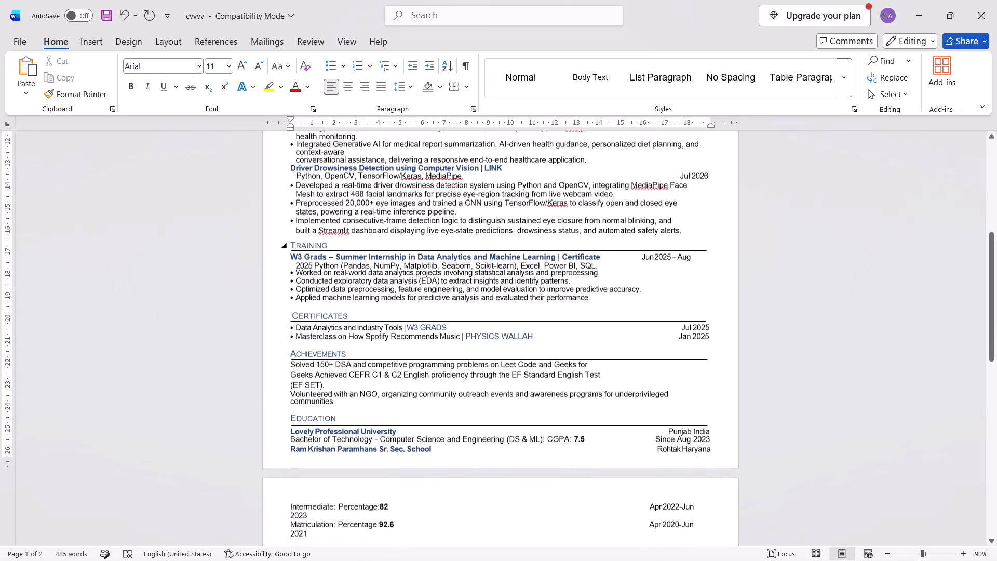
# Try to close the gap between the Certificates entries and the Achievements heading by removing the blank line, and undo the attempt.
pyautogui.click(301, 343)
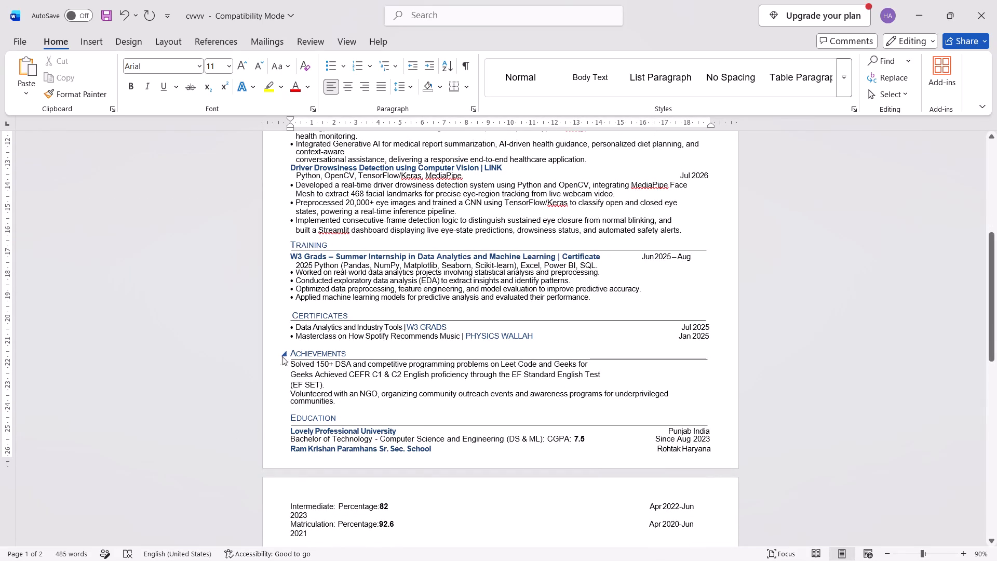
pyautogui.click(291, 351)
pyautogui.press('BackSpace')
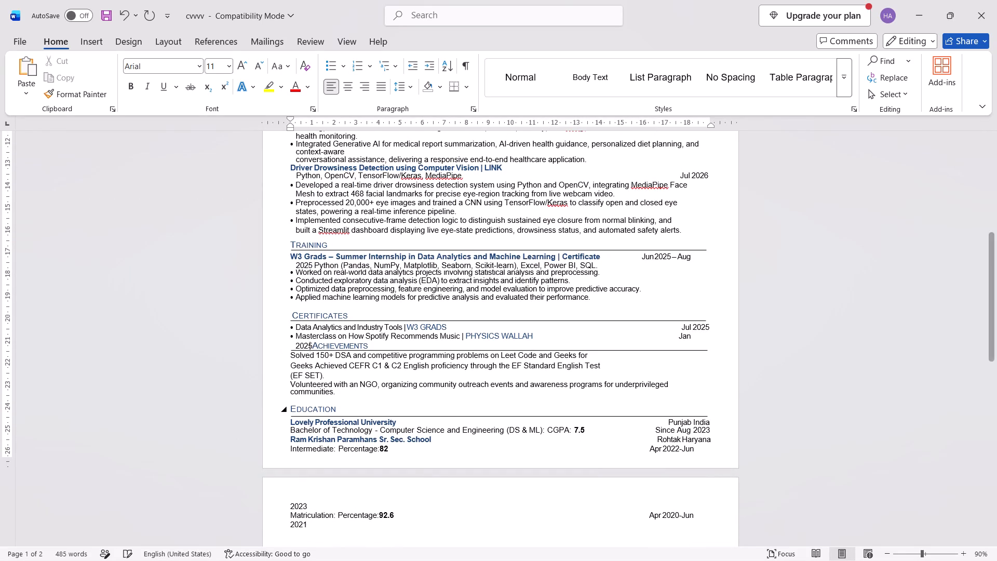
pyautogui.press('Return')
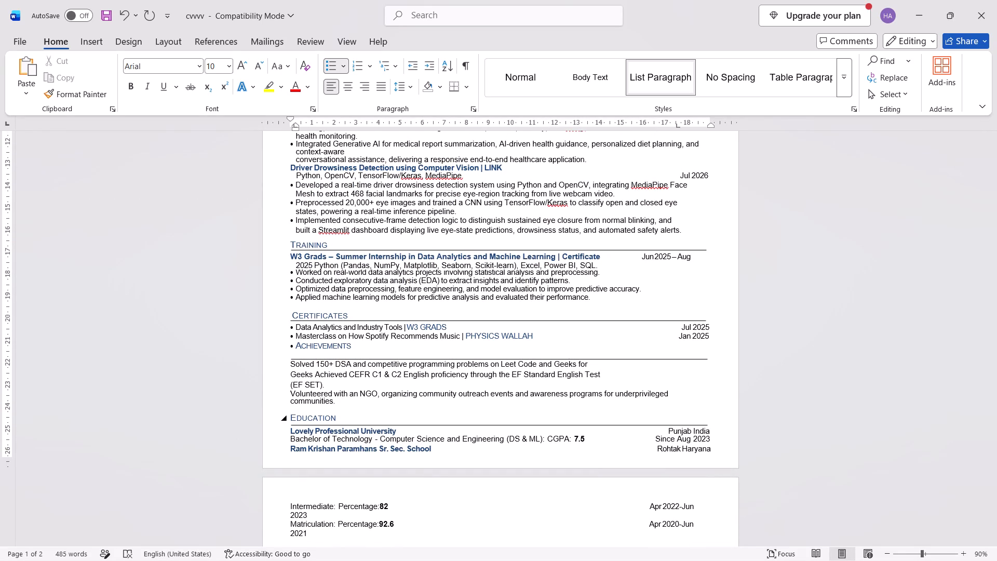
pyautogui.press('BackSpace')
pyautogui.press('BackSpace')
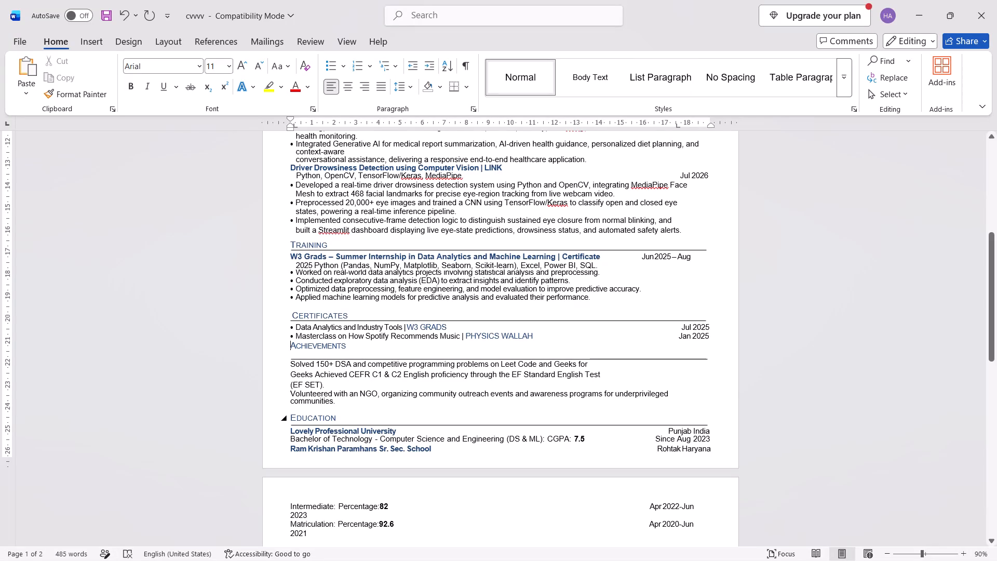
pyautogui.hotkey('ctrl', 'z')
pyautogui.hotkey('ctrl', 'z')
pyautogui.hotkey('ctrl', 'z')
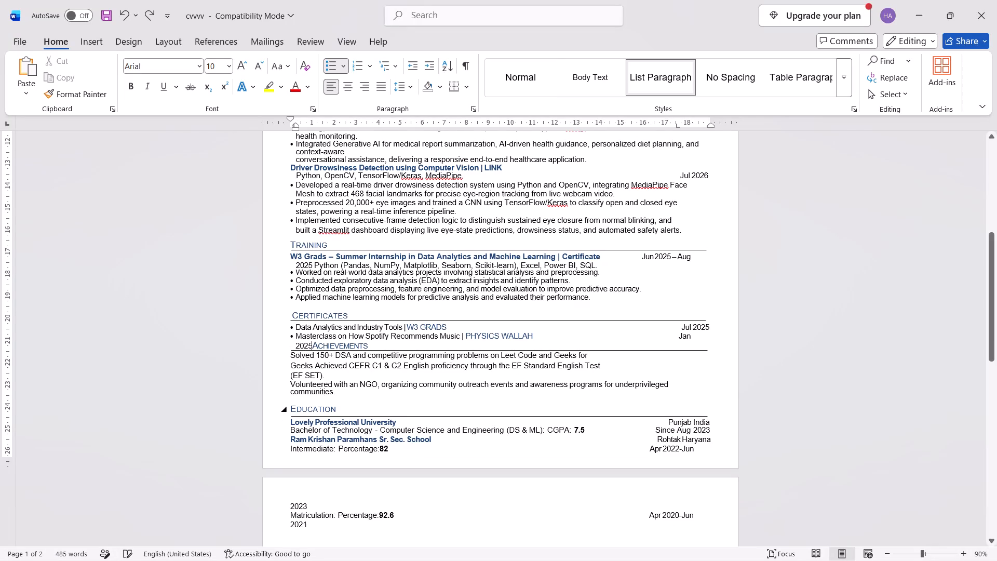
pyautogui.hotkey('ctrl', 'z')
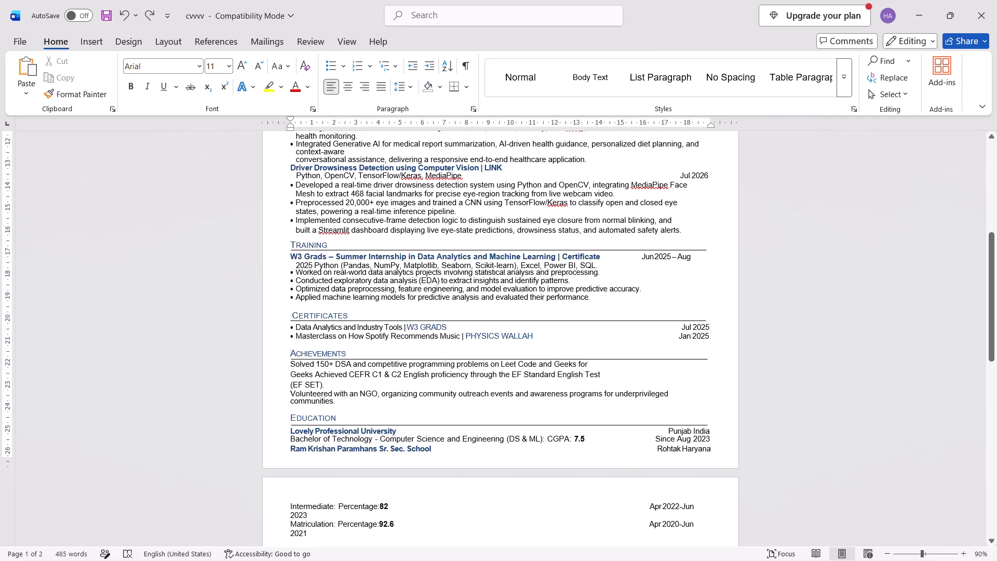
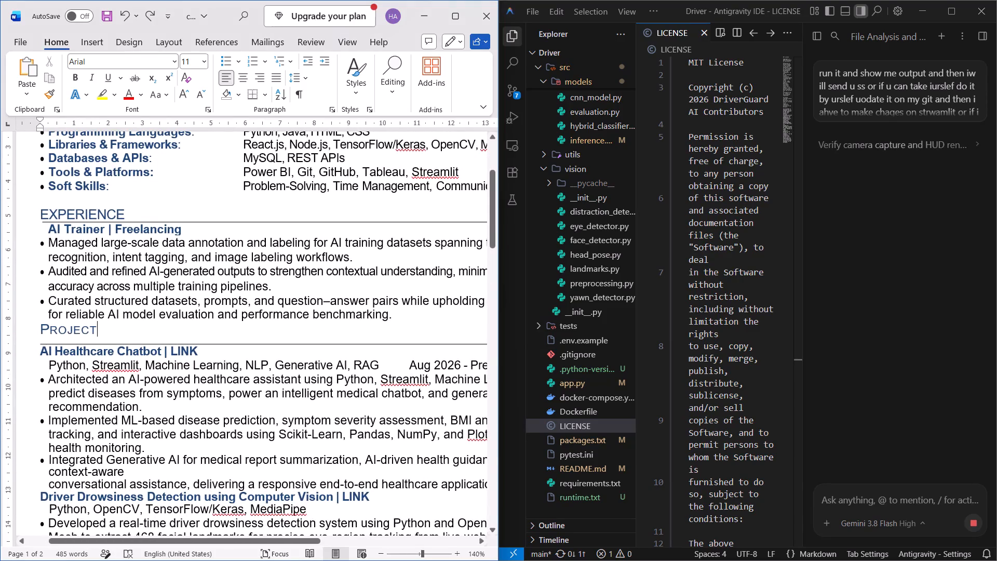
pyautogui.moveTo(329, 344); pyautogui.dragTo(329, 338)
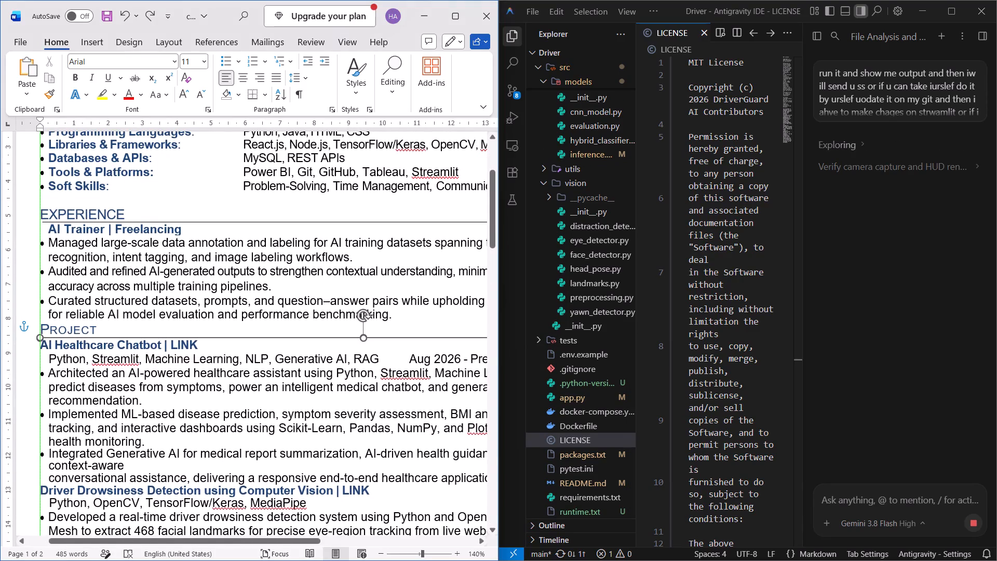
# Add an unbulleted blank line after the last AI Trainer bullet, above the Project heading.
pyautogui.click(408, 319)
pyautogui.press('Return')
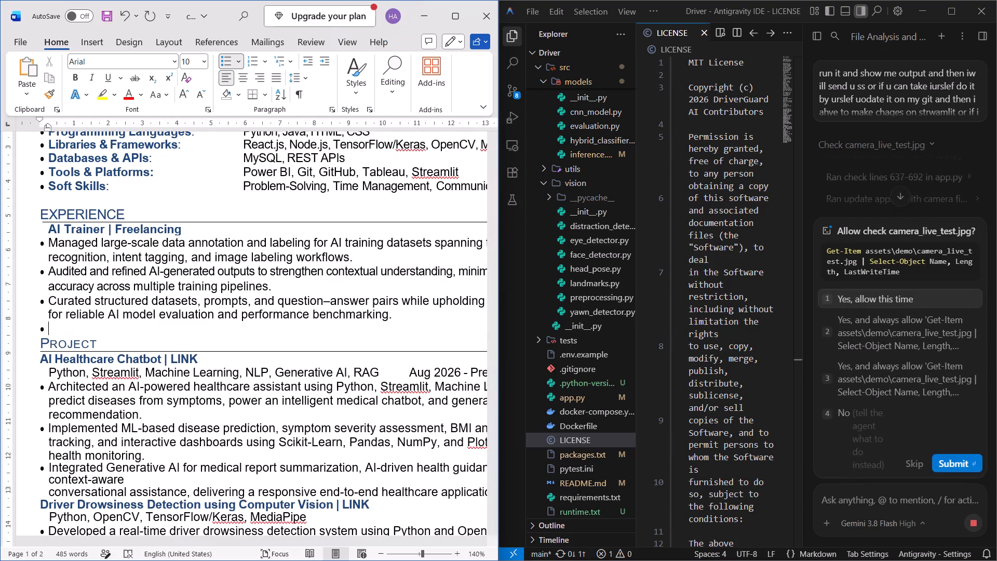
pyautogui.press('BackSpace')
# Examine the CV's section spacing and page break from the header through the Education section.
pyautogui.keyDown('ctrl'); pyautogui.scroll(-3, 408, 319); pyautogui.keyUp('ctrl')
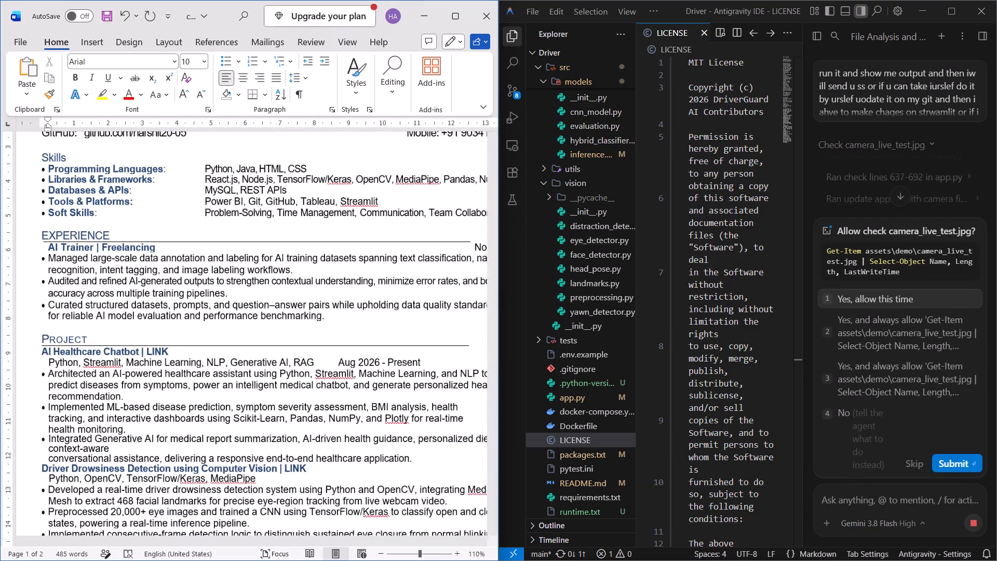
pyautogui.scroll(-1, 408, 319)
pyautogui.keyDown('ctrl'); pyautogui.scroll(-2, 408, 319); pyautogui.keyUp('ctrl')
pyautogui.scroll(2, 408, 319)
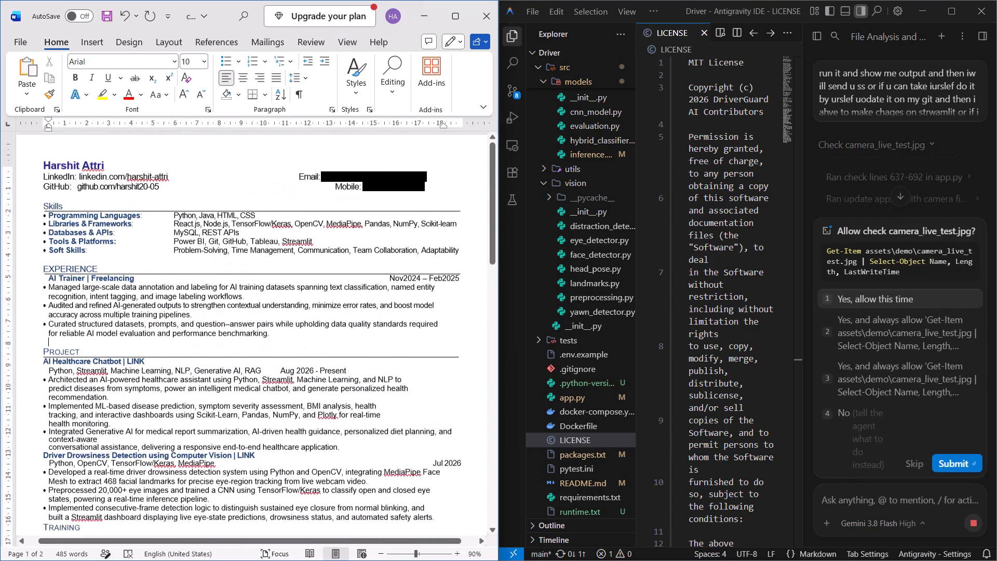
pyautogui.scroll(-2, 366, 329)
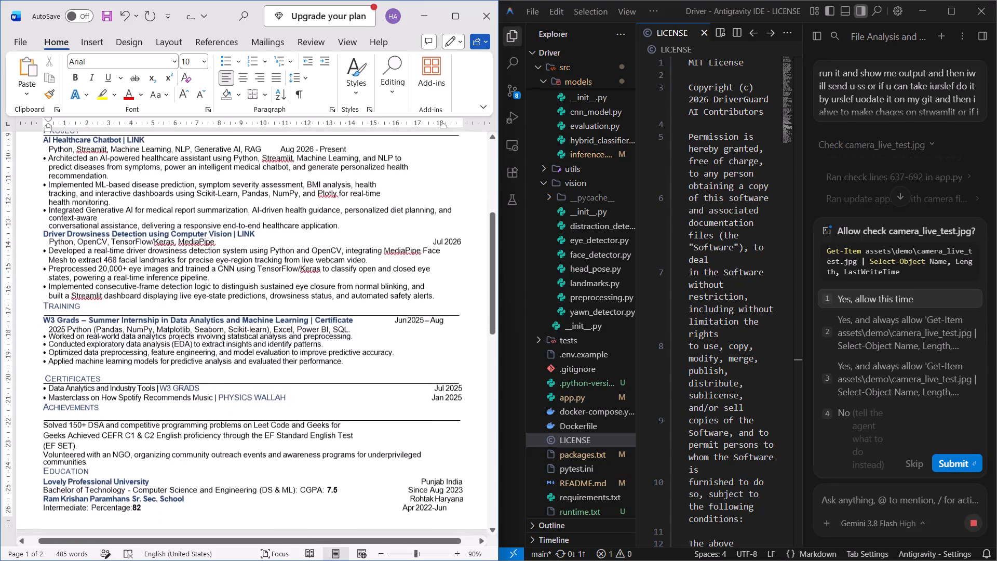
pyautogui.scroll(-2, 366, 329)
pyautogui.scroll(2, 366, 329)
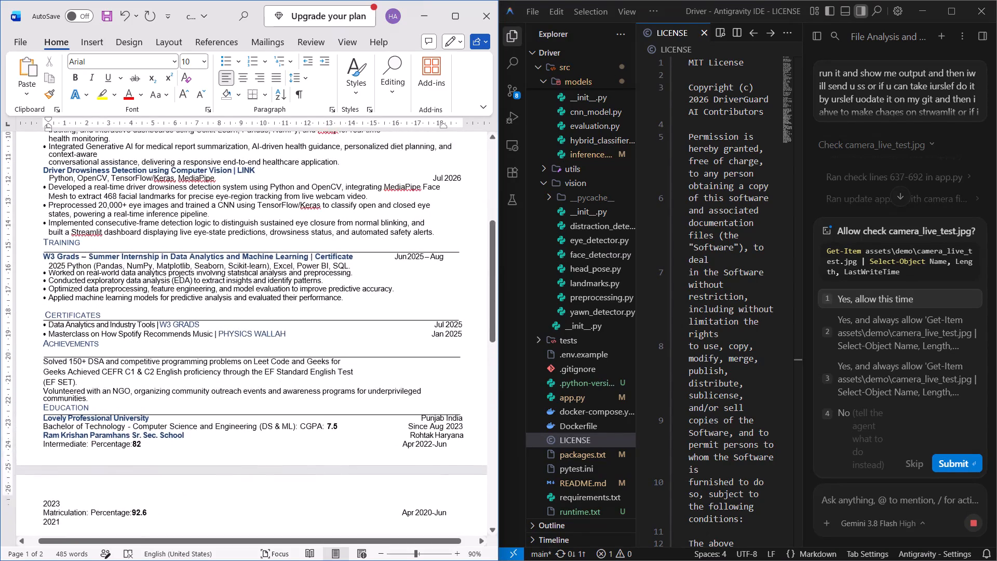
pyautogui.scroll(1, 366, 329)
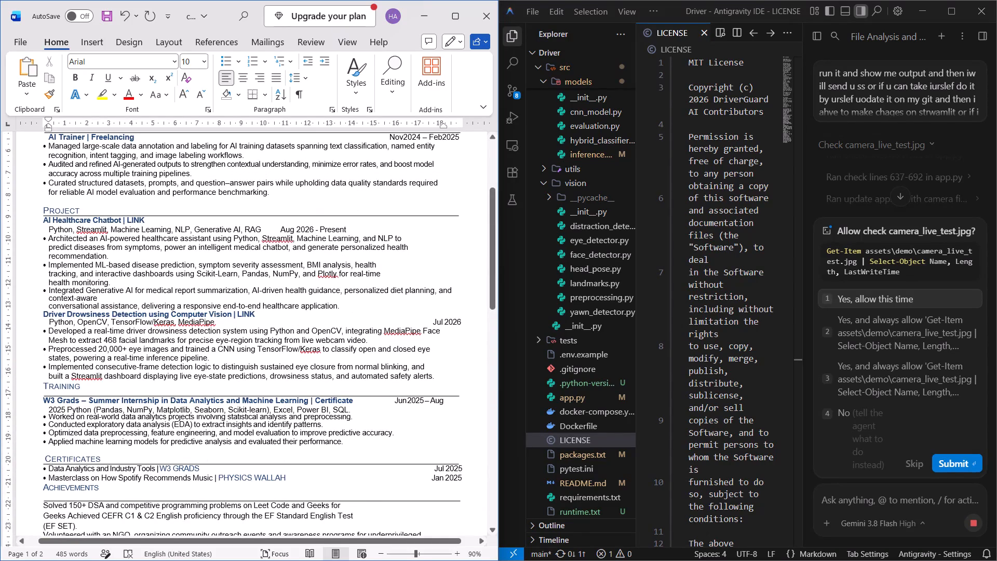
pyautogui.scroll(1, 255, 437)
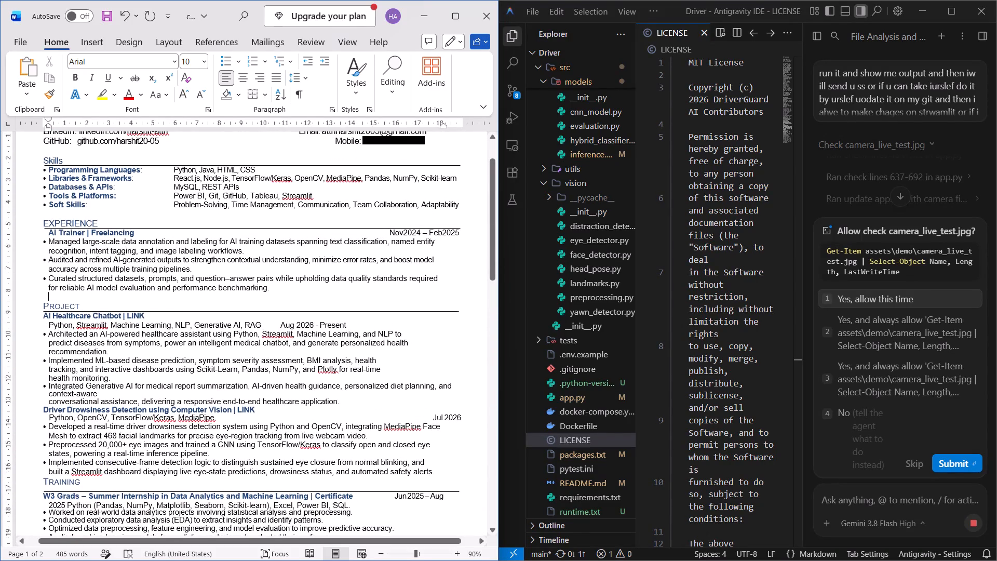
pyautogui.click(52, 212)
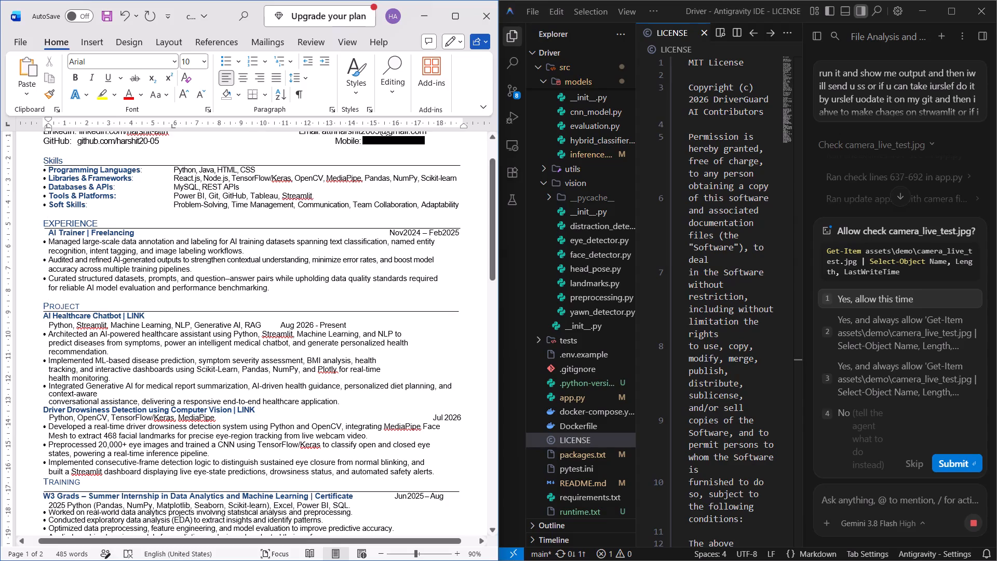
pyautogui.click(55, 296)
pyautogui.scroll(-1, 100, 338)
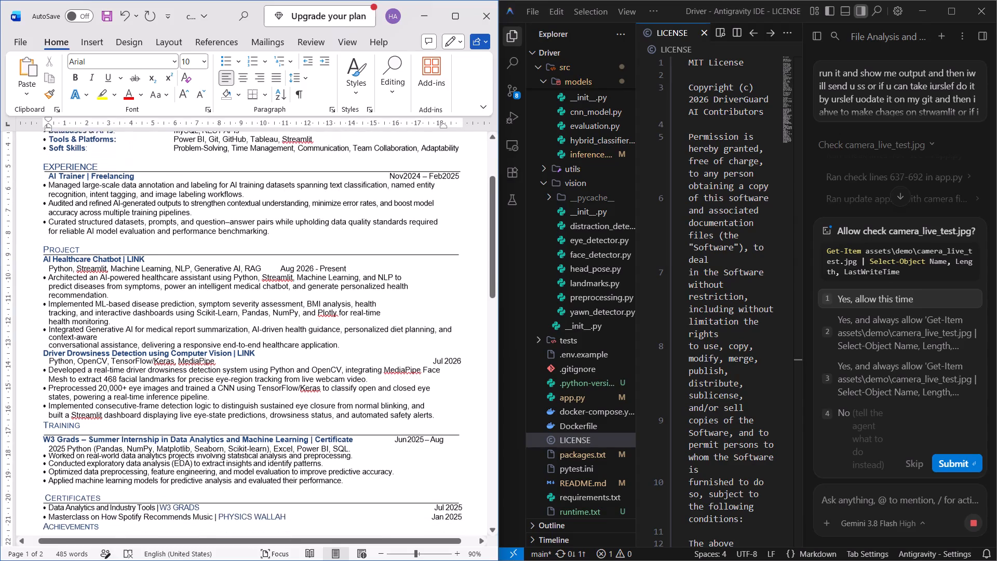
pyautogui.scroll(-1, 95, 417)
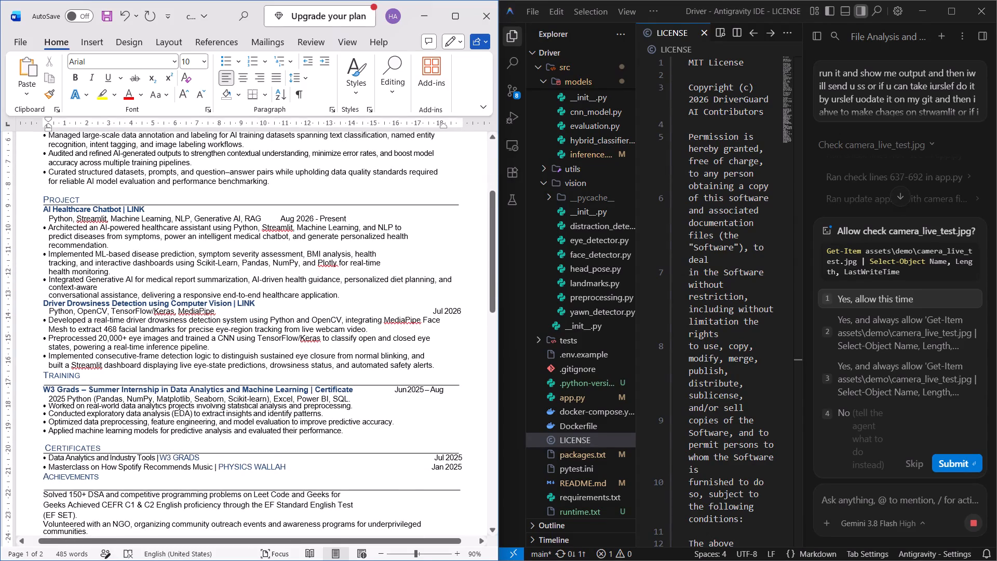
pyautogui.keyDown('ctrl'); pyautogui.scroll(5, 226, 385); pyautogui.keyUp('ctrl')
pyautogui.scroll(-2, 226, 385)
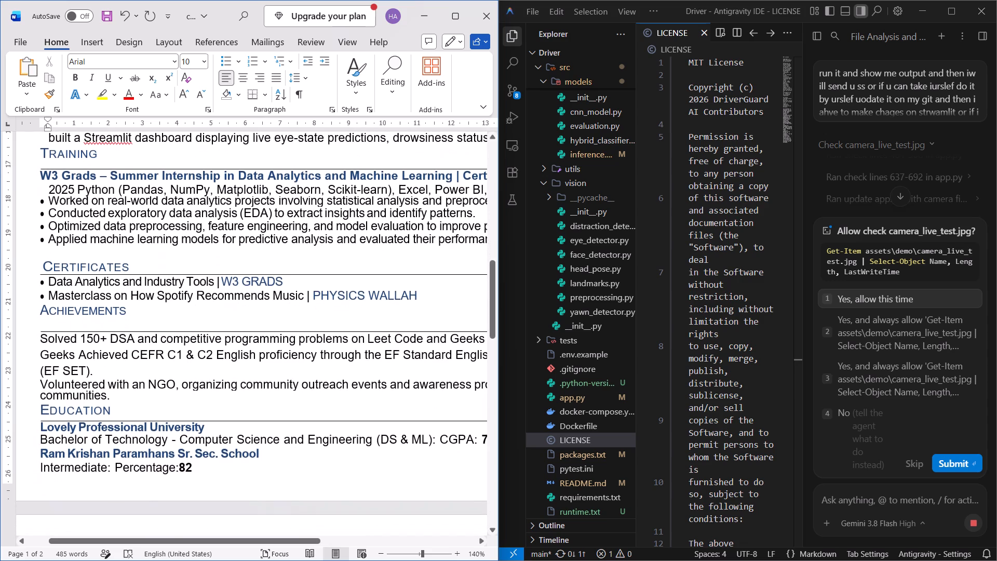
pyautogui.keyDown('ctrl'); pyautogui.scroll(-2, 226, 385); pyautogui.keyUp('ctrl')
pyautogui.keyDown('ctrl'); pyautogui.scroll(-3, 182, 383); pyautogui.keyUp('ctrl')
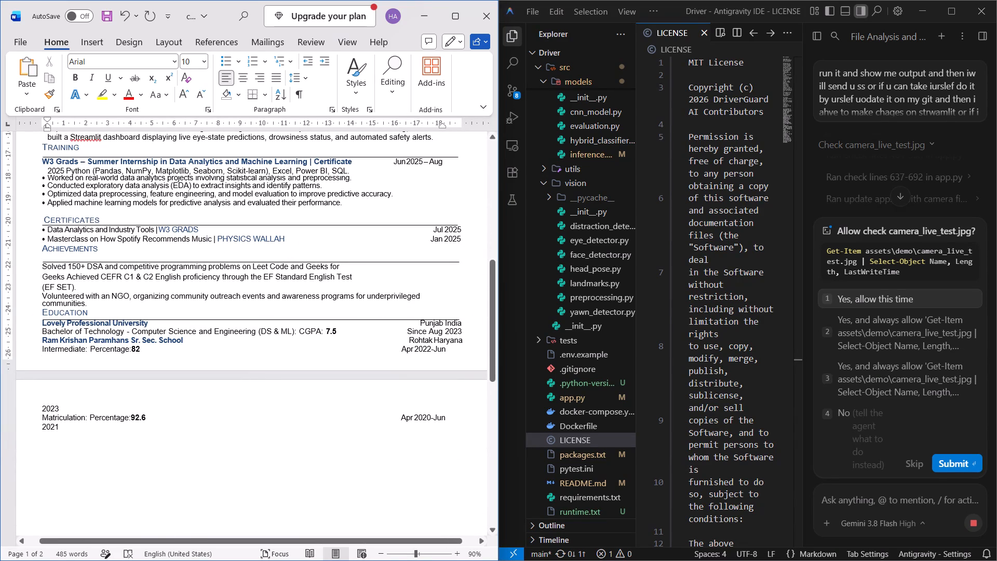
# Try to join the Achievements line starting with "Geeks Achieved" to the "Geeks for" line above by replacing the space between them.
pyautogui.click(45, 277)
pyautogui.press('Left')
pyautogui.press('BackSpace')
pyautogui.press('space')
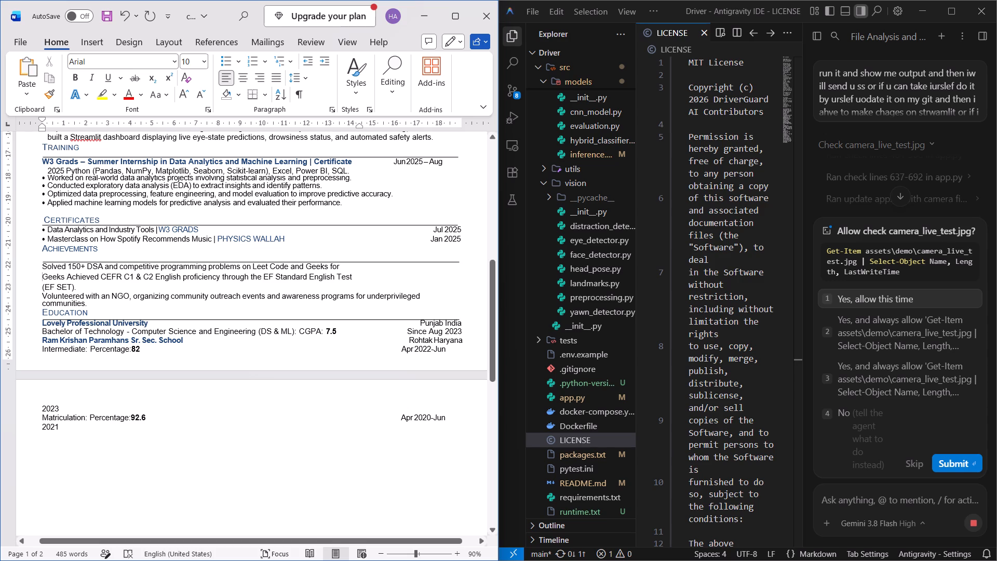
# Extend the right indent of the Achievements paragraph on DSA problems and English proficiency to about 15.5 cm on the ruler.
pyautogui.click(348, 268)
pyautogui.moveTo(360, 126); pyautogui.dragTo(374, 126)
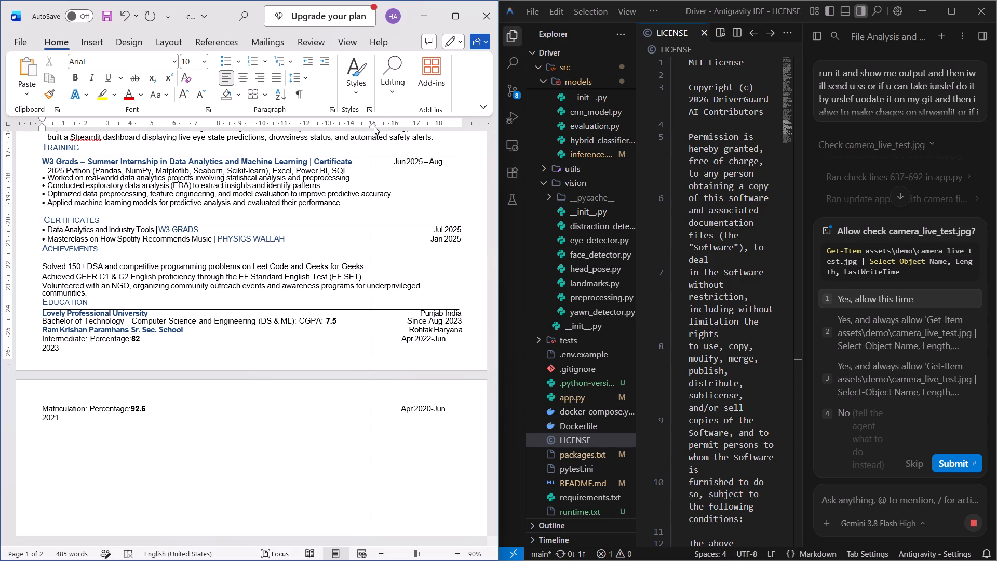
pyautogui.moveTo(374, 126); pyautogui.dragTo(392, 126)
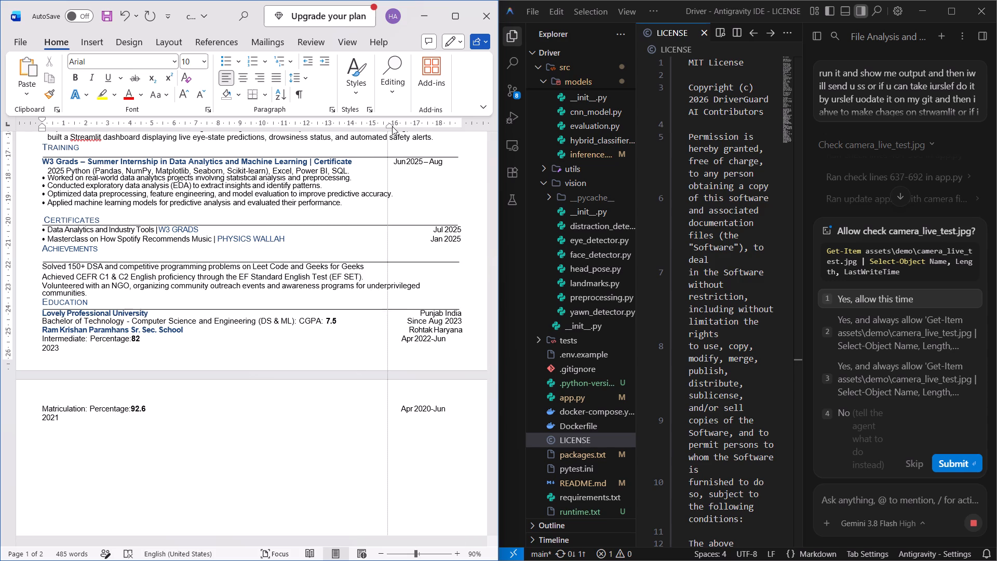
pyautogui.moveTo(392, 126); pyautogui.dragTo(382, 131)
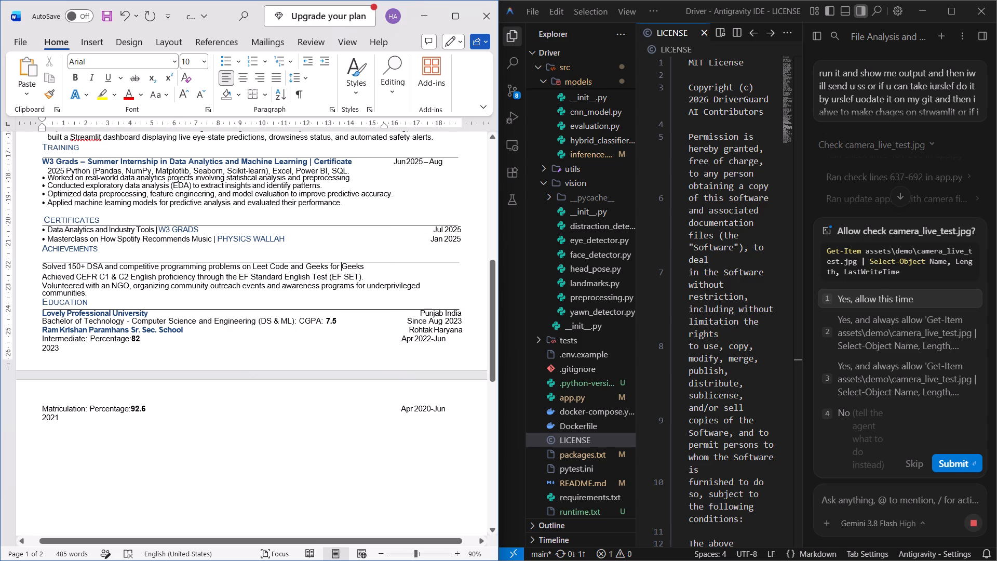
# Extend the right indent of the NGO volunteering paragraph to about 19 cm so its text fits on one line.
pyautogui.click(423, 289)
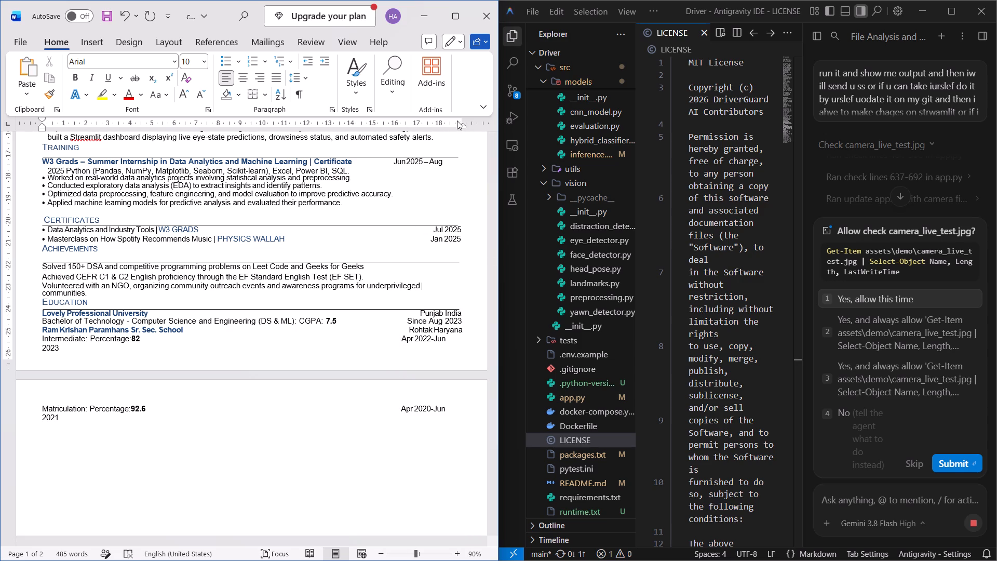
pyautogui.moveTo(463, 128); pyautogui.dragTo(452, 129)
pyautogui.moveTo(452, 129); pyautogui.dragTo(445, 136)
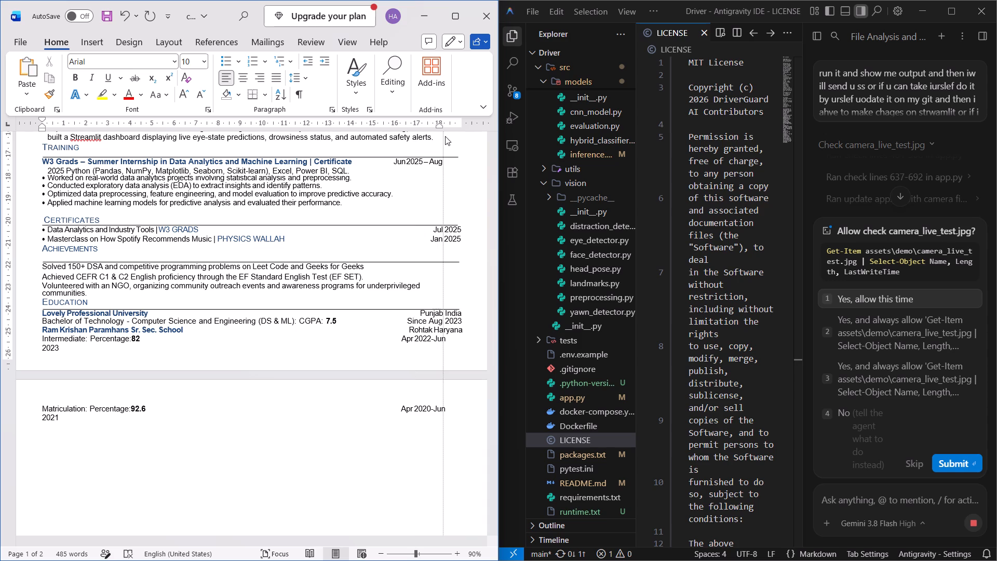
pyautogui.moveTo(445, 136); pyautogui.dragTo(470, 136)
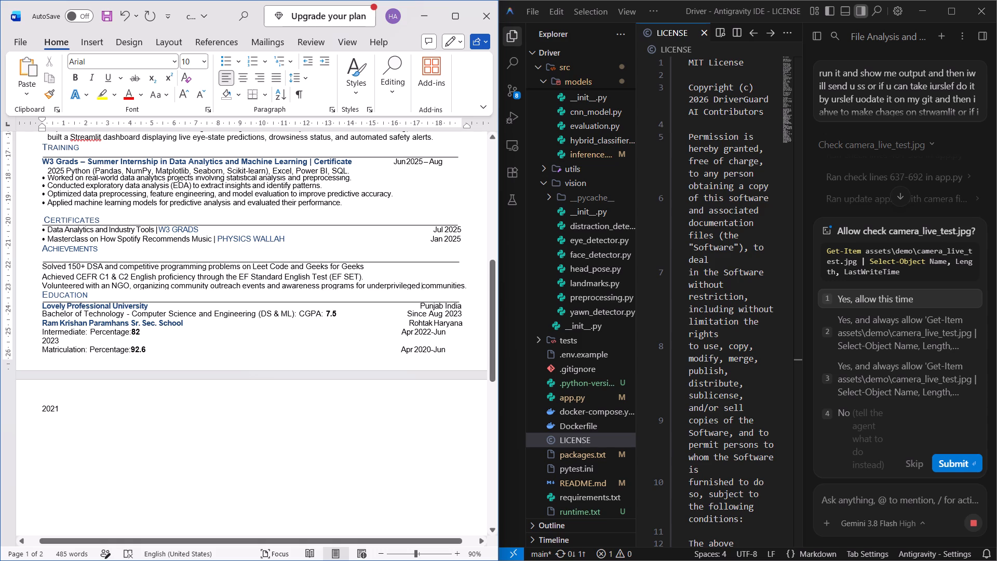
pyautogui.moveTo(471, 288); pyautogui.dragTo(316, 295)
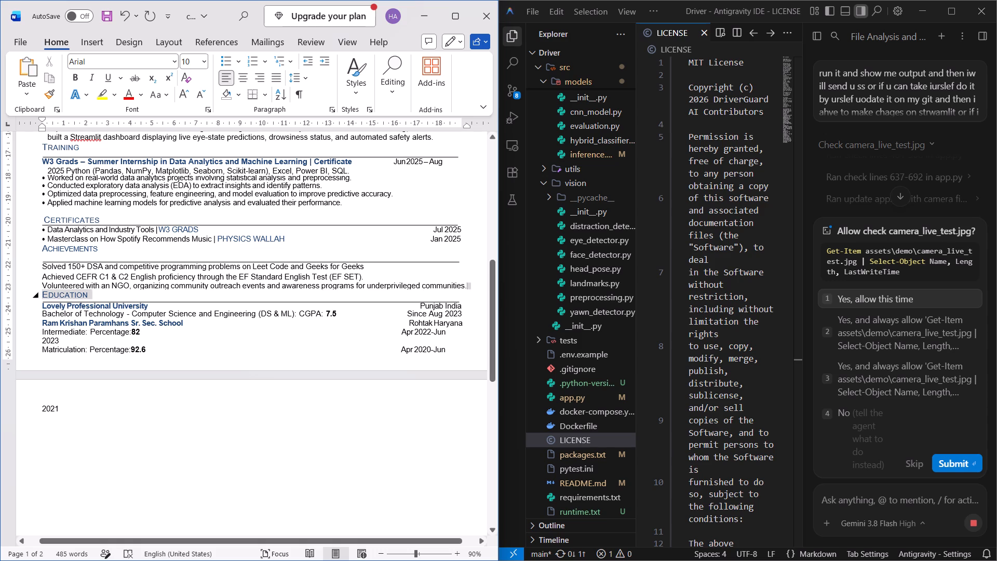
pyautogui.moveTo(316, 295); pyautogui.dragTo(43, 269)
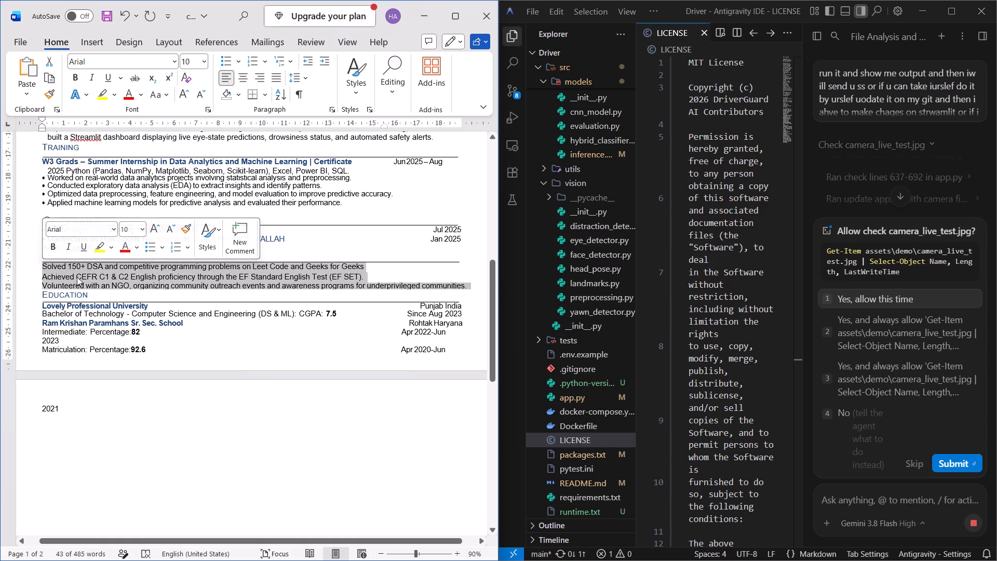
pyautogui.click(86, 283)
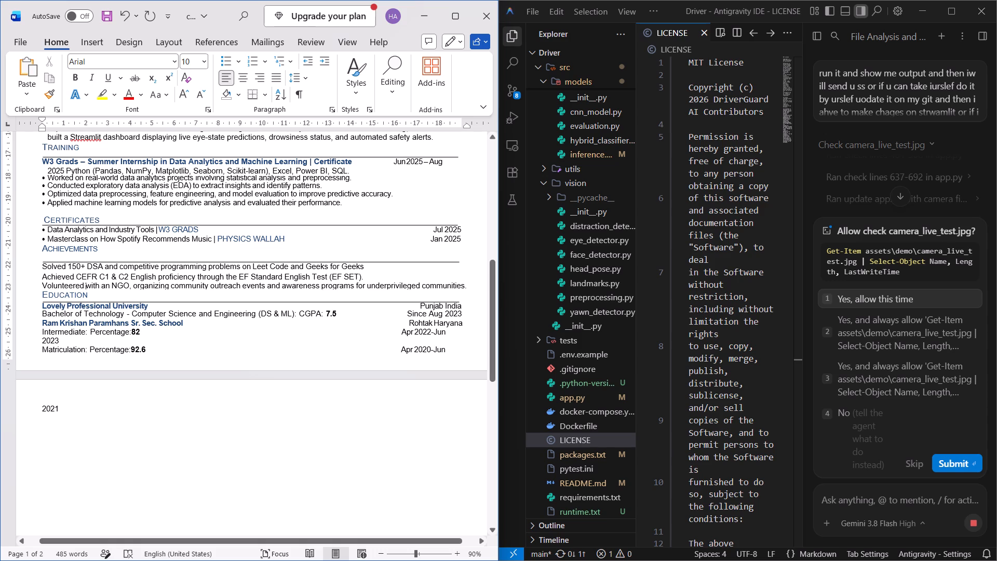
# Move the horizontal rule below the Training heading up so it sits directly beneath the heading.
pyautogui.scroll(3, 228, 259)
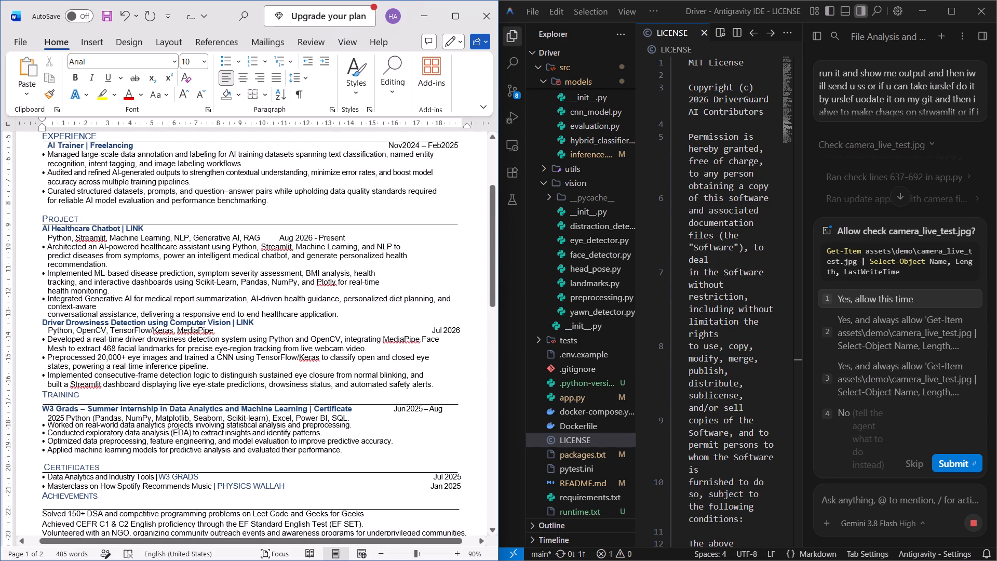
pyautogui.keyDown('ctrl'); pyautogui.scroll(5, 256, 404); pyautogui.keyUp('ctrl')
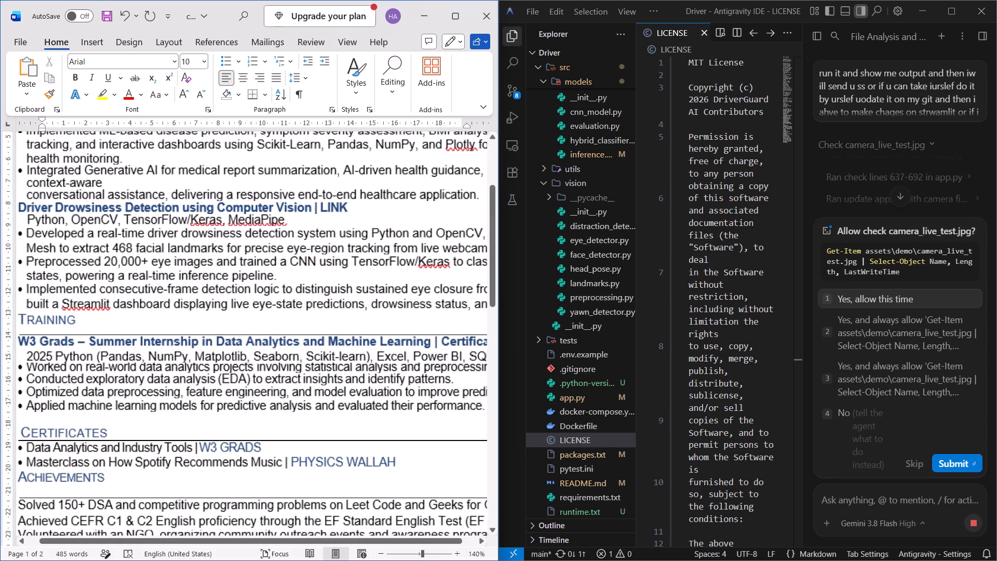
pyautogui.keyDown('ctrl'); pyautogui.scroll(1, 256, 404); pyautogui.keyUp('ctrl')
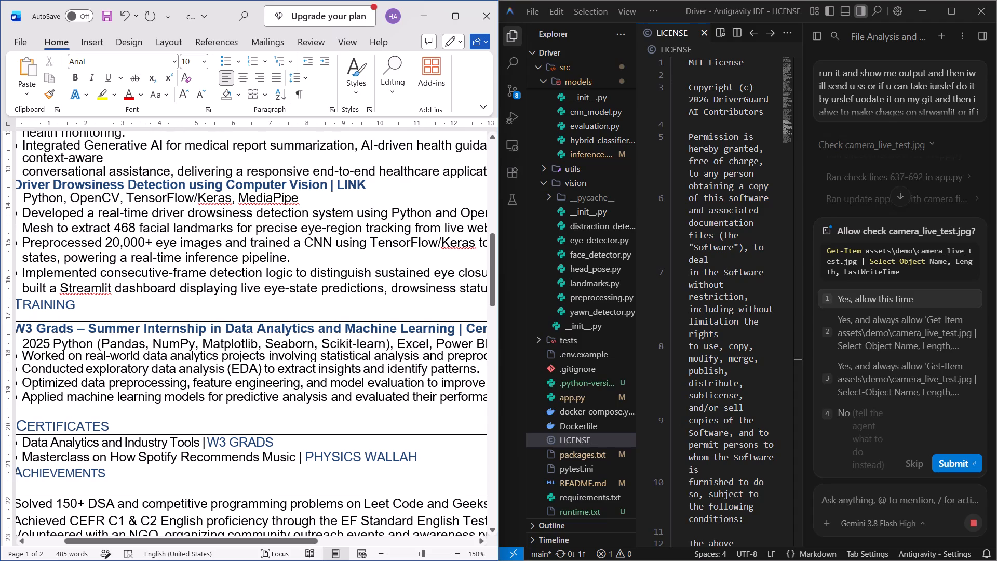
pyautogui.click(293, 322)
pyautogui.keyDown('ctrl'); pyautogui.scroll(19, 293, 322); pyautogui.keyUp('ctrl')
pyautogui.click(294, 321)
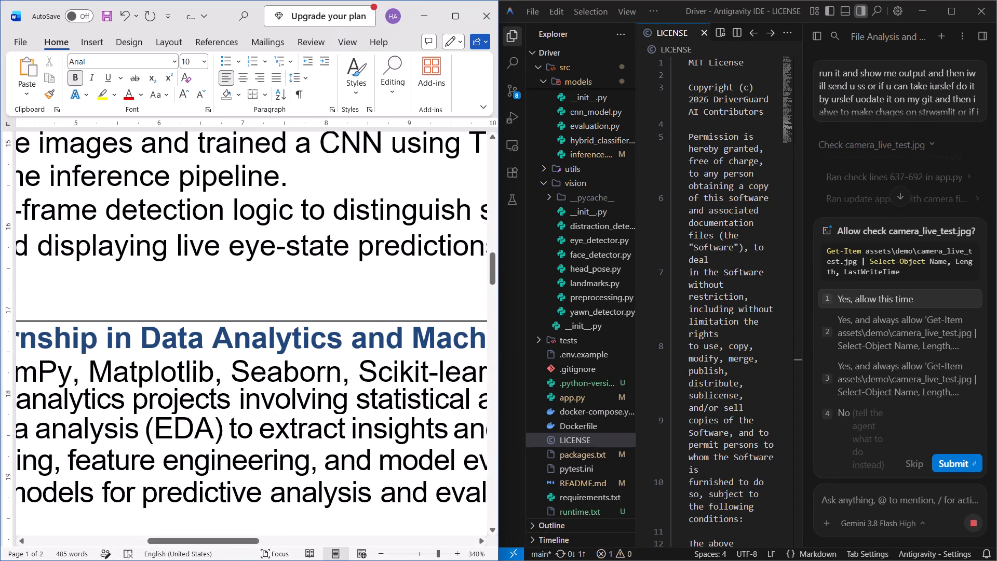
pyautogui.click(251, 319)
pyautogui.hscroll(1, 251, 319)
pyautogui.keyDown('ctrl'); pyautogui.scroll(6, 251, 319); pyautogui.keyUp('ctrl')
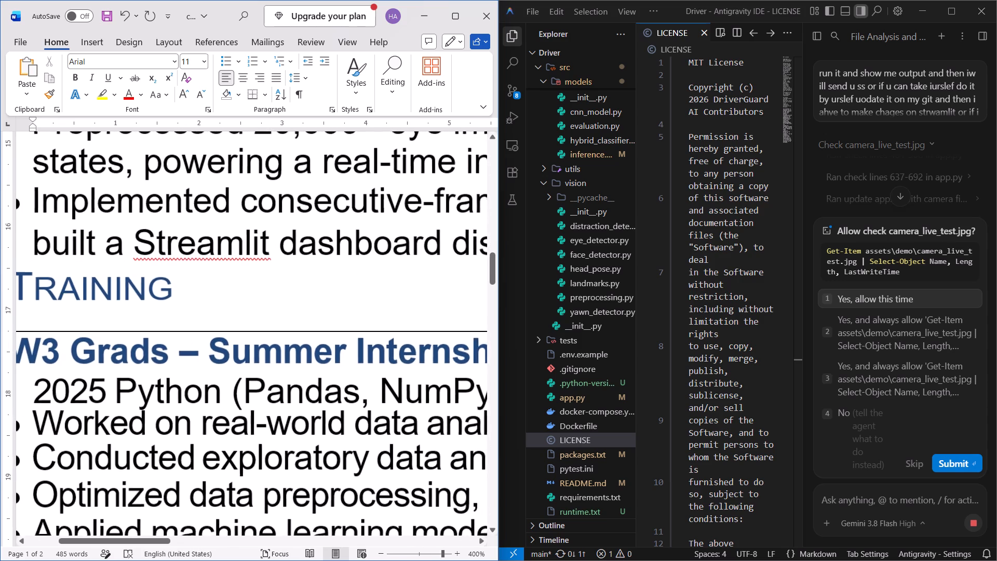
pyautogui.keyDown('ctrl'); pyautogui.scroll(4, 251, 319); pyautogui.keyUp('ctrl')
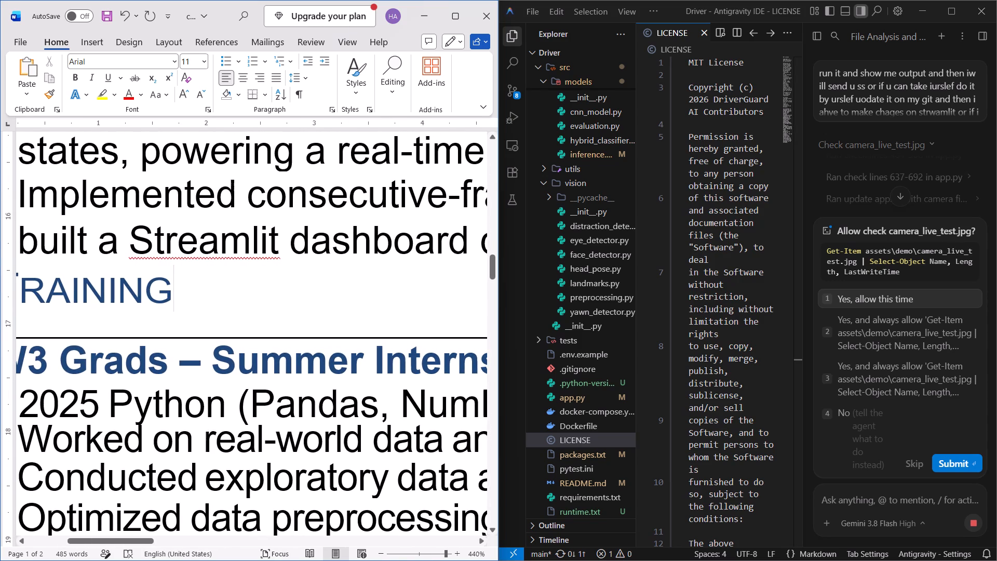
pyautogui.doubleClick(249, 337)
pyautogui.moveTo(249, 337); pyautogui.dragTo(366, 338)
pyautogui.doubleClick(366, 338)
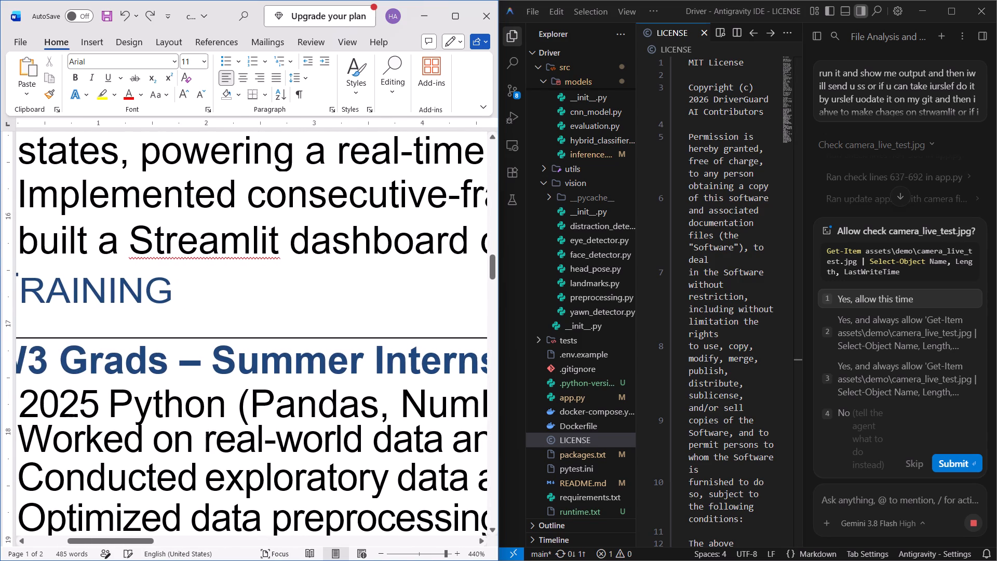
pyautogui.click(366, 338)
pyautogui.moveTo(366, 338); pyautogui.dragTo(374, 312)
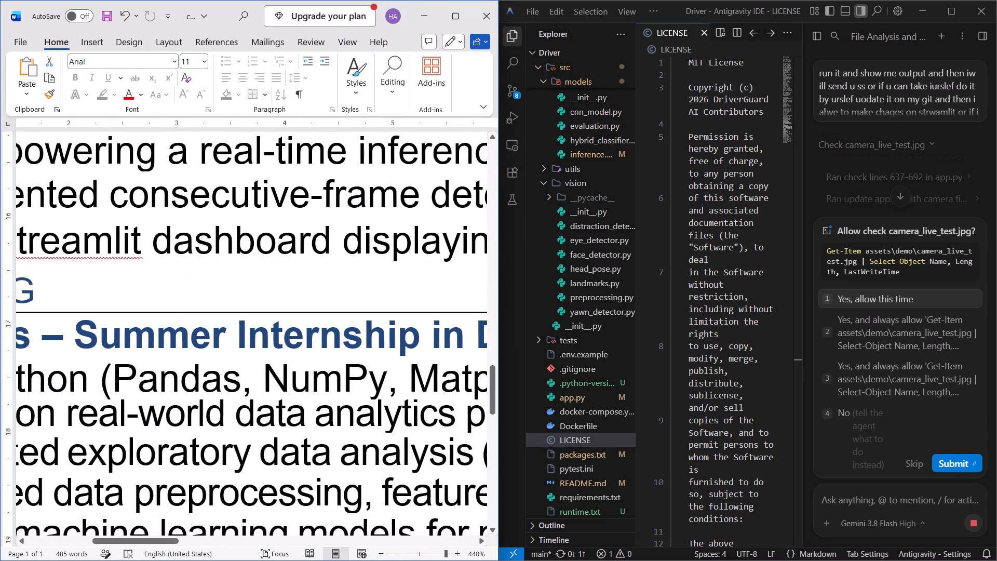
# Examine the CV's layout from the Experience and Project sections down through the Training section.
pyautogui.hscroll(2, 374, 312)
pyautogui.scroll(2, 374, 312)
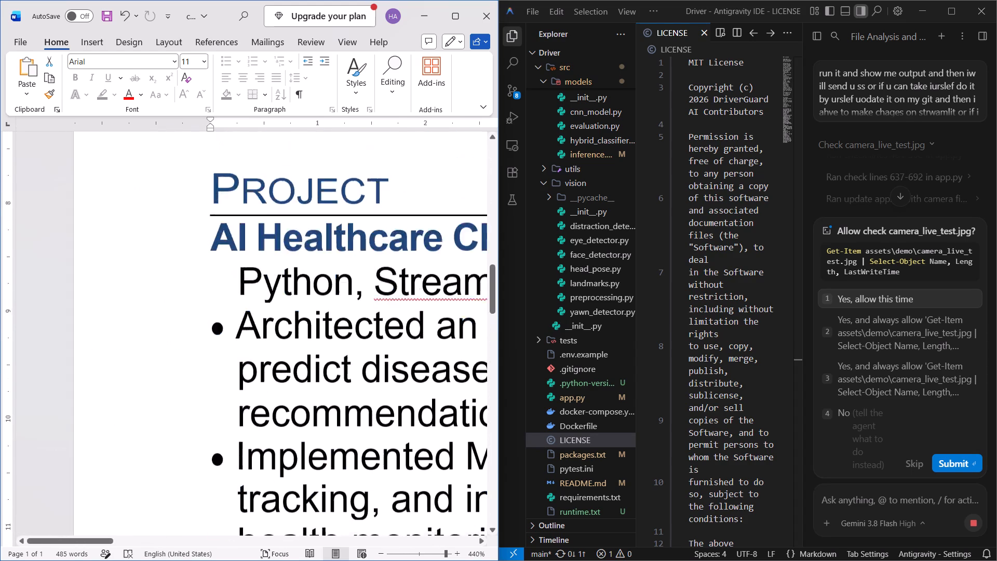
pyautogui.scroll(1, 374, 312)
pyautogui.scroll(-2, 374, 312)
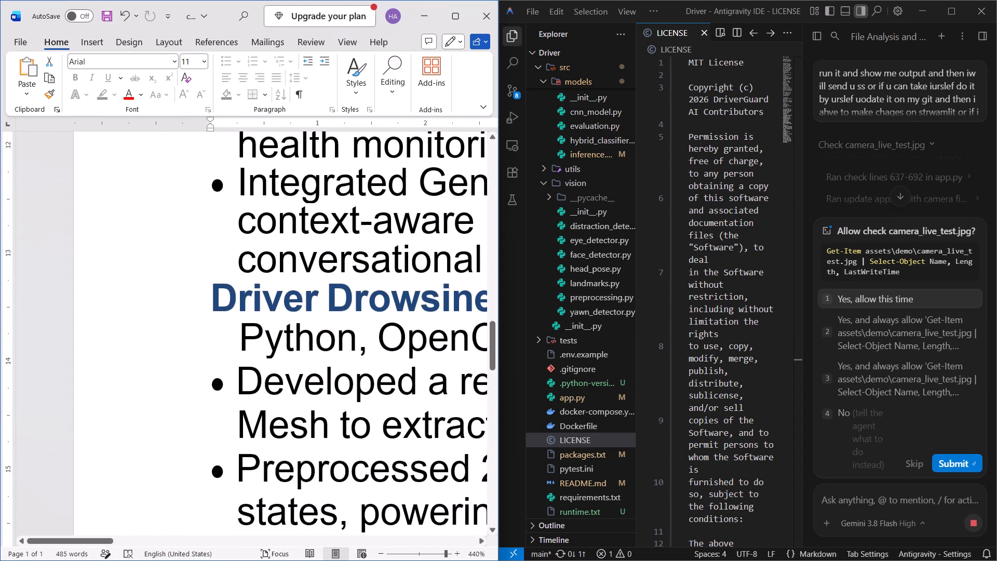
pyautogui.scroll(-1, 374, 312)
pyautogui.keyDown('ctrl'); pyautogui.scroll(-7, 374, 312); pyautogui.keyUp('ctrl')
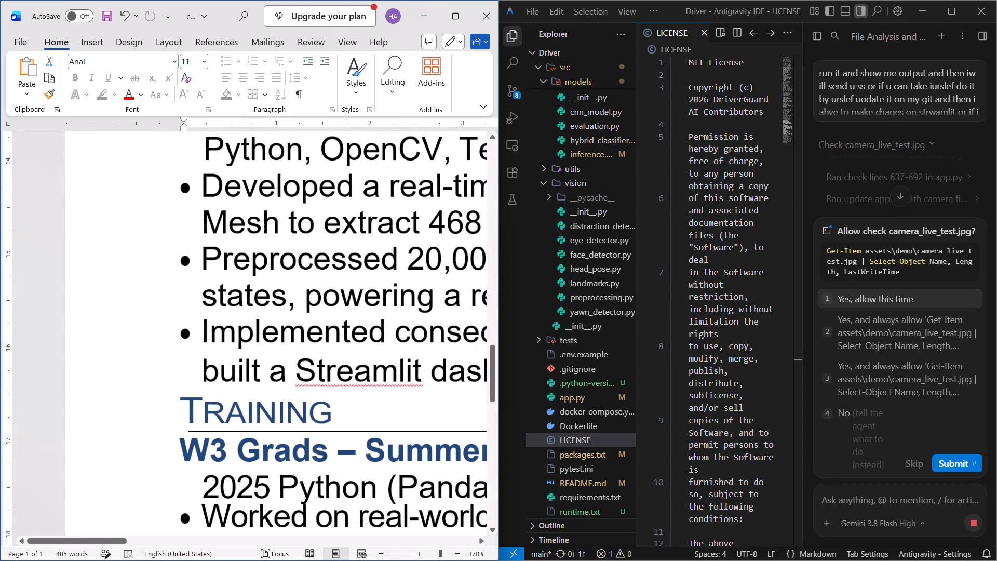
pyautogui.keyDown('ctrl'); pyautogui.scroll(-6, 374, 312); pyautogui.keyUp('ctrl')
pyautogui.scroll(1, 374, 312)
pyautogui.keyDown('ctrl'); pyautogui.scroll(-7, 374, 312); pyautogui.keyUp('ctrl')
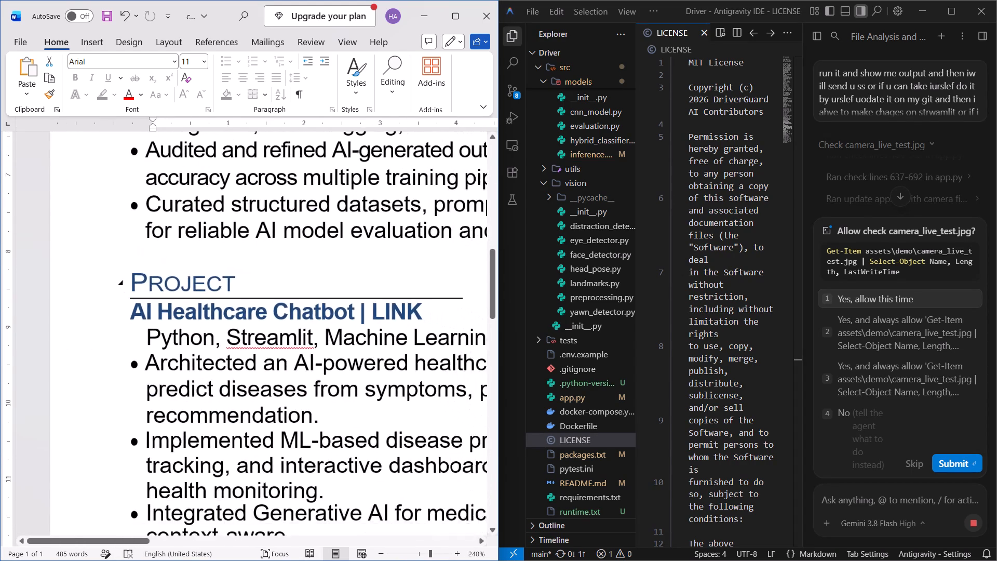
pyautogui.keyDown('ctrl'); pyautogui.scroll(-16, 374, 312); pyautogui.keyUp('ctrl')
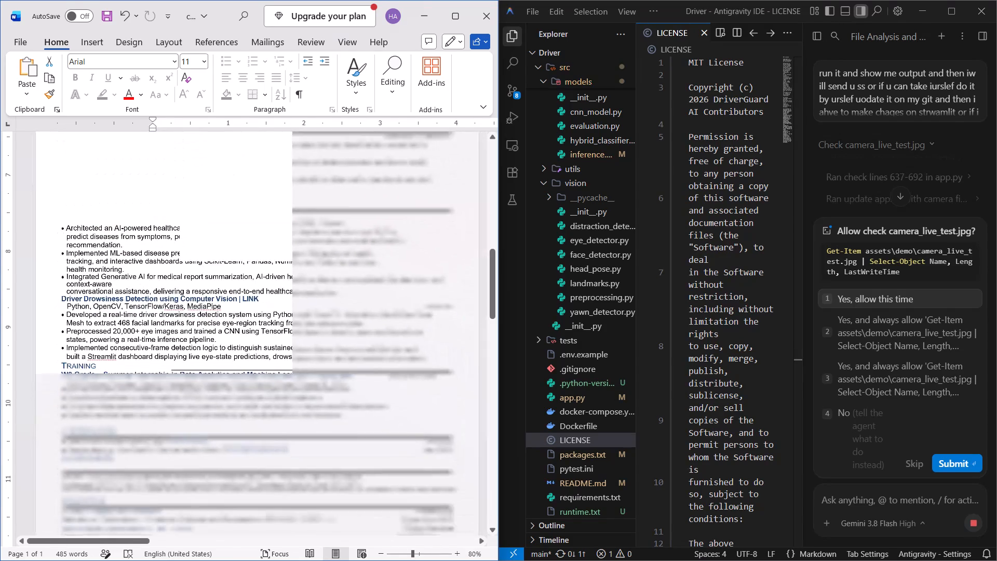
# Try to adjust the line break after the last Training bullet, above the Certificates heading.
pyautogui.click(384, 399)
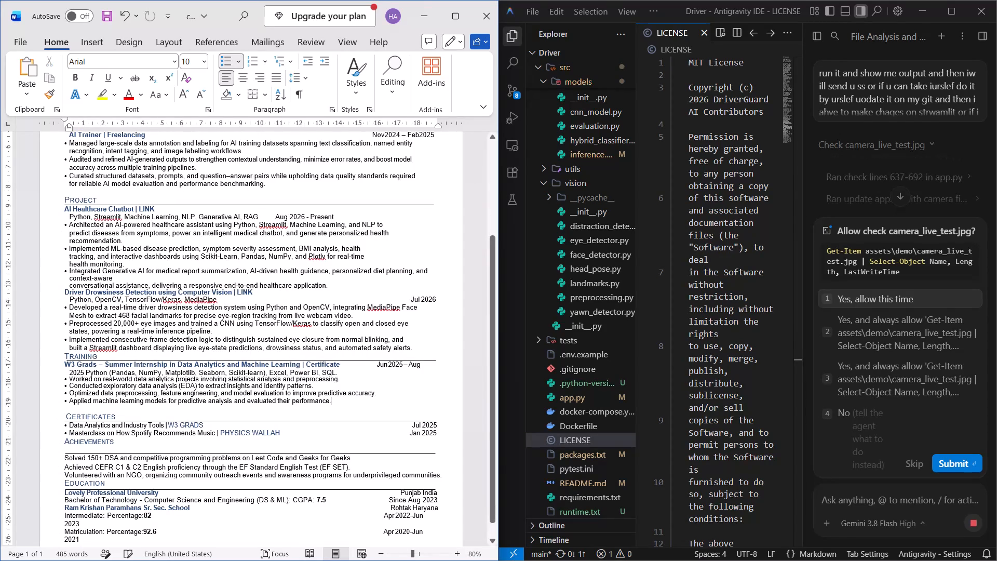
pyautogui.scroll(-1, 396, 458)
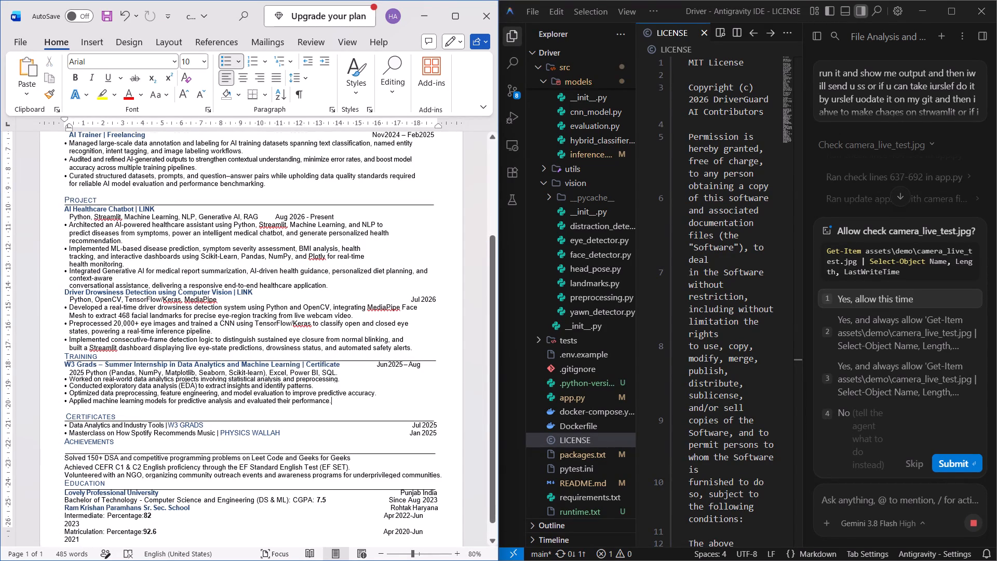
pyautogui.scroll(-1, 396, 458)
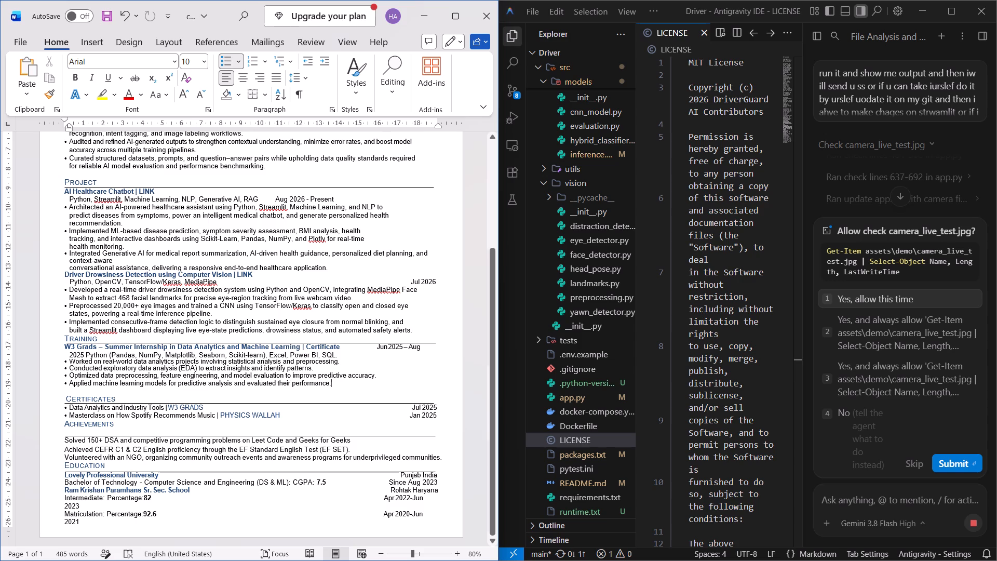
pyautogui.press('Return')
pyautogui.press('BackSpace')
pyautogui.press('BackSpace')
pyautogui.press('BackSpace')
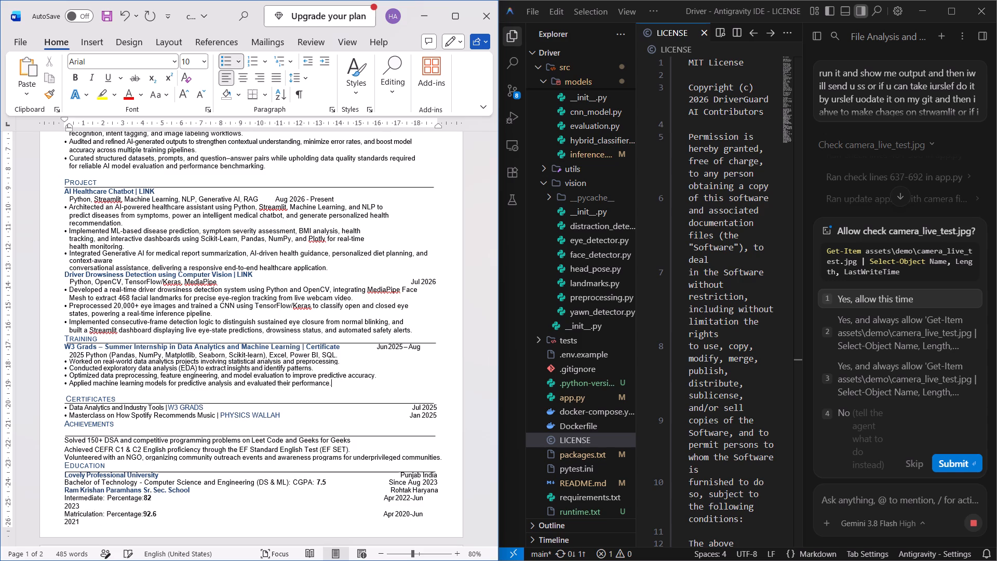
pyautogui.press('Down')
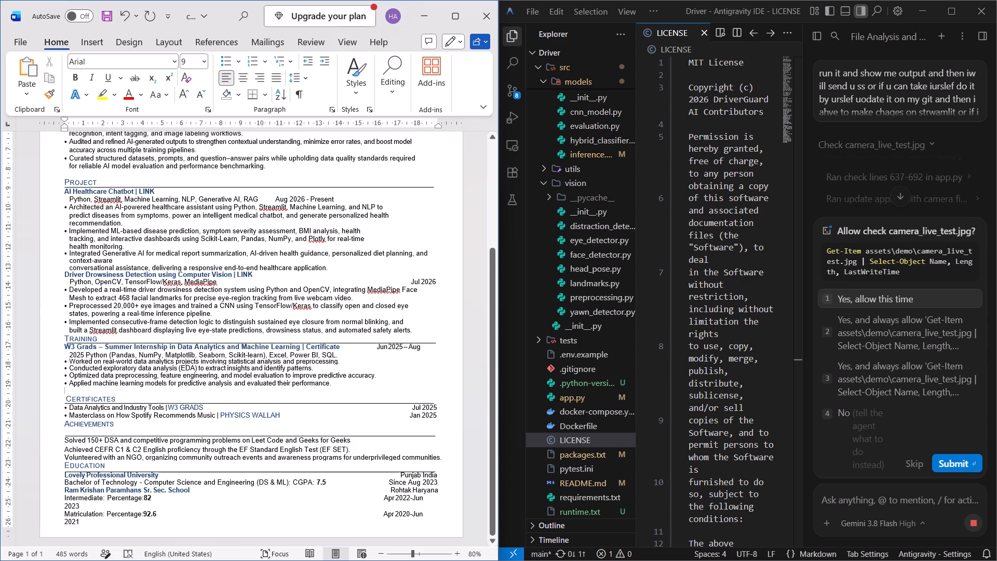
# Examine the spacing, rules and right-hand dates of the Training, Certificates, Achievements and Education sections.
pyautogui.keyDown('ctrl'); pyautogui.scroll(4, 234, 430); pyautogui.keyUp('ctrl')
pyautogui.scroll(-1, 269, 472)
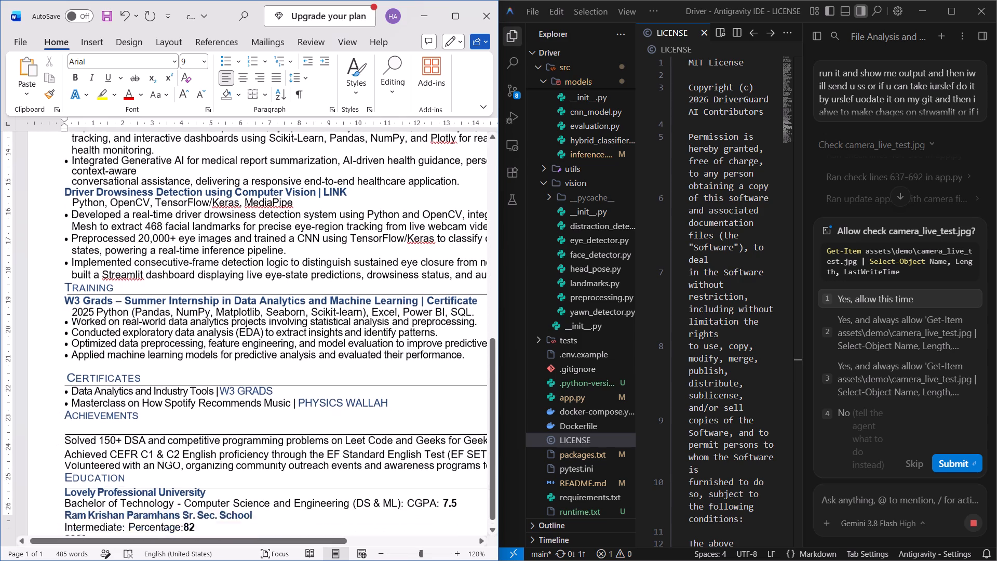
pyautogui.scroll(-1, 269, 472)
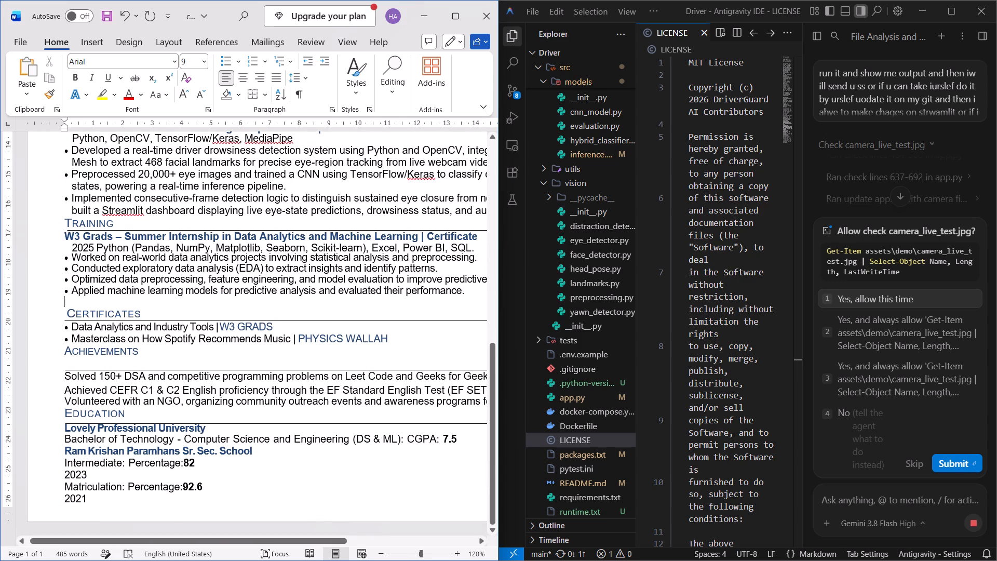
pyautogui.keyDown('ctrl'); pyautogui.scroll(4, 343, 367); pyautogui.keyUp('ctrl')
pyautogui.hscroll(-3, 343, 367)
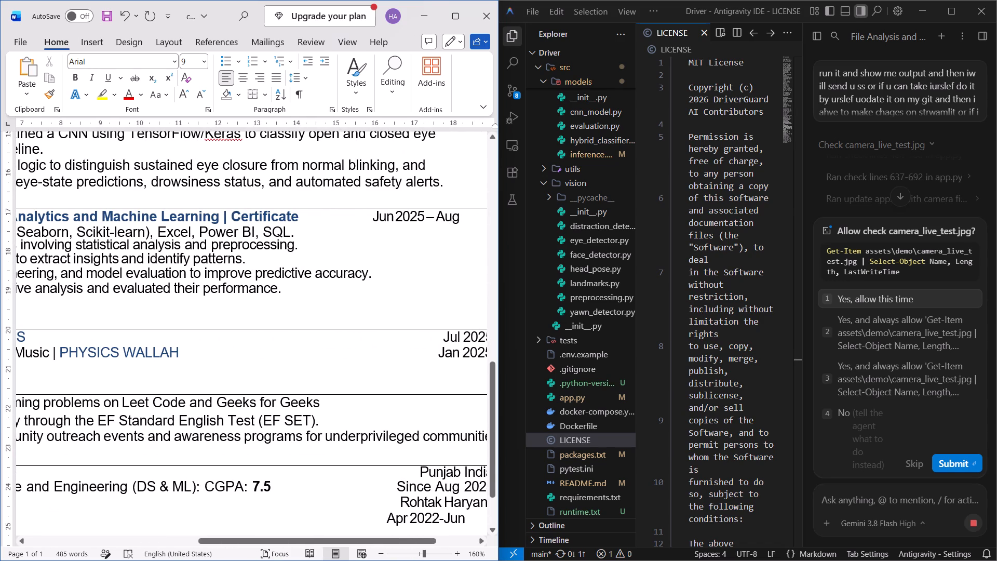
pyautogui.keyDown('ctrl'); pyautogui.scroll(3, 172, 394); pyautogui.keyUp('ctrl')
pyautogui.keyDown('ctrl'); pyautogui.scroll(-7, 172, 394); pyautogui.keyUp('ctrl')
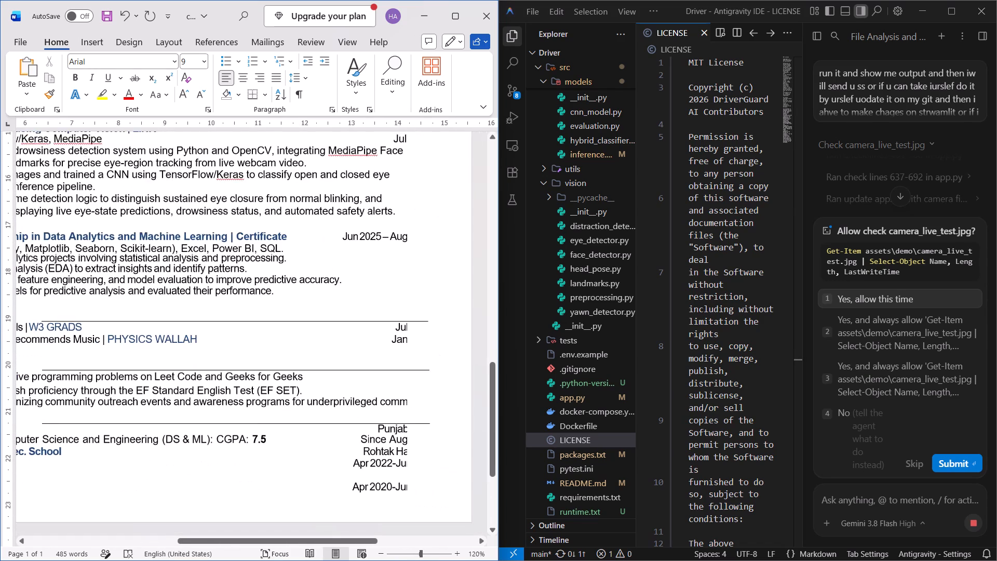
pyautogui.keyDown('ctrl'); pyautogui.scroll(-3, 172, 394); pyautogui.keyUp('ctrl')
pyautogui.scroll(-1, 172, 394)
pyautogui.keyDown('ctrl'); pyautogui.scroll(-1, 172, 394); pyautogui.keyUp('ctrl')
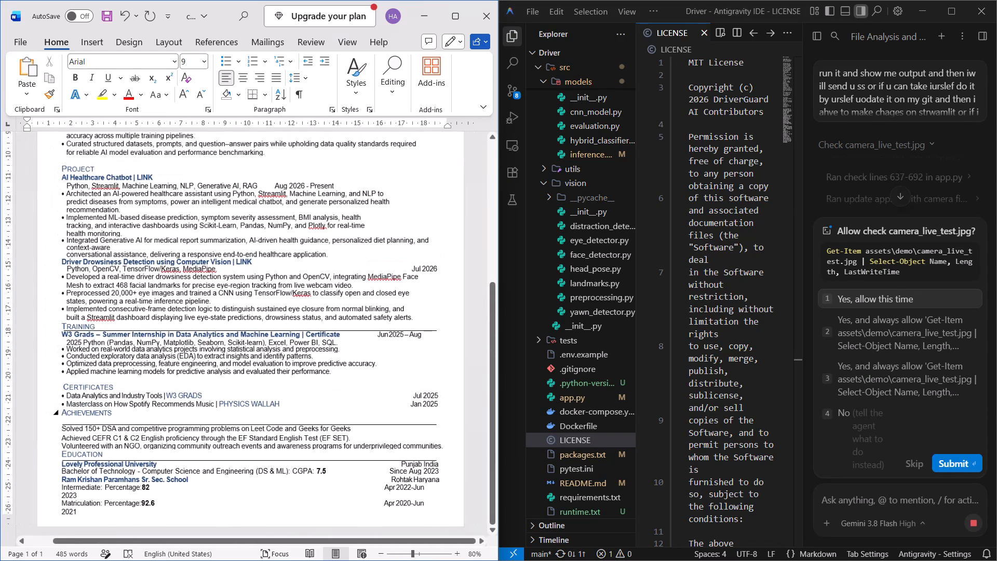
# Delete the NGO volunteering line from the Achievements section.
pyautogui.moveTo(446, 456); pyautogui.dragTo(72, 458)
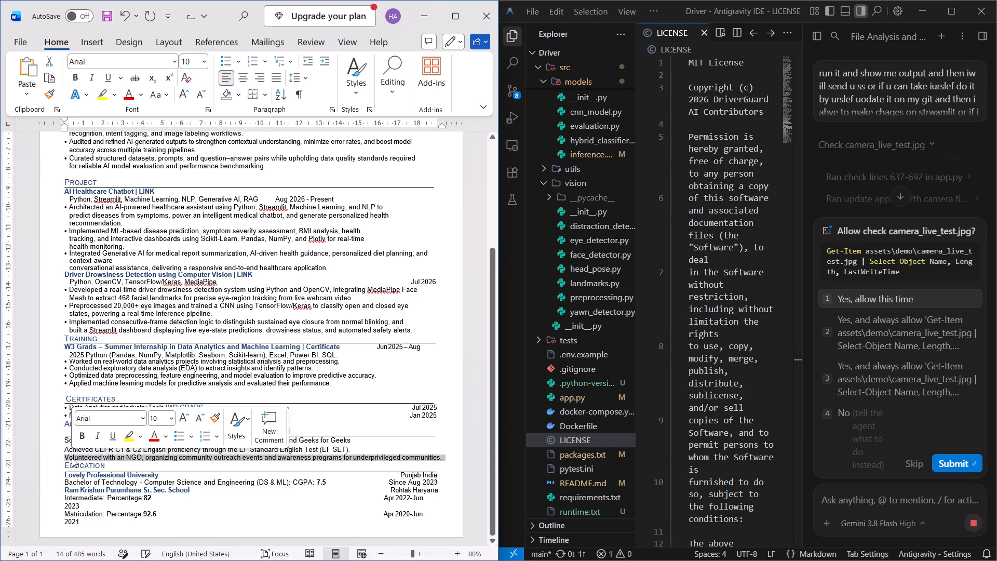
pyautogui.press('BackSpace')
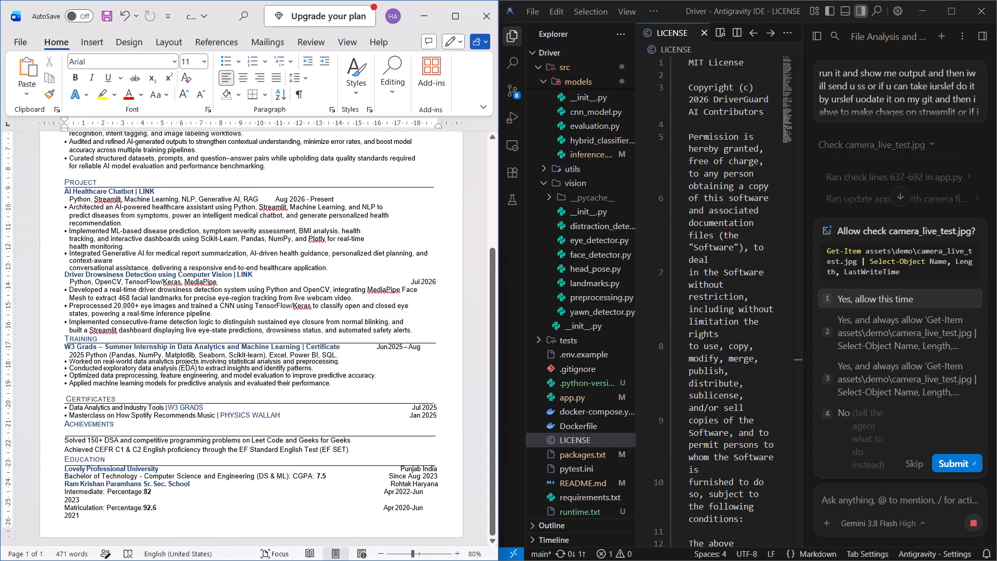
pyautogui.keyDown('ctrl'); pyautogui.scroll(7, 259, 435); pyautogui.keyUp('ctrl')
pyautogui.hscroll(-1, 259, 435)
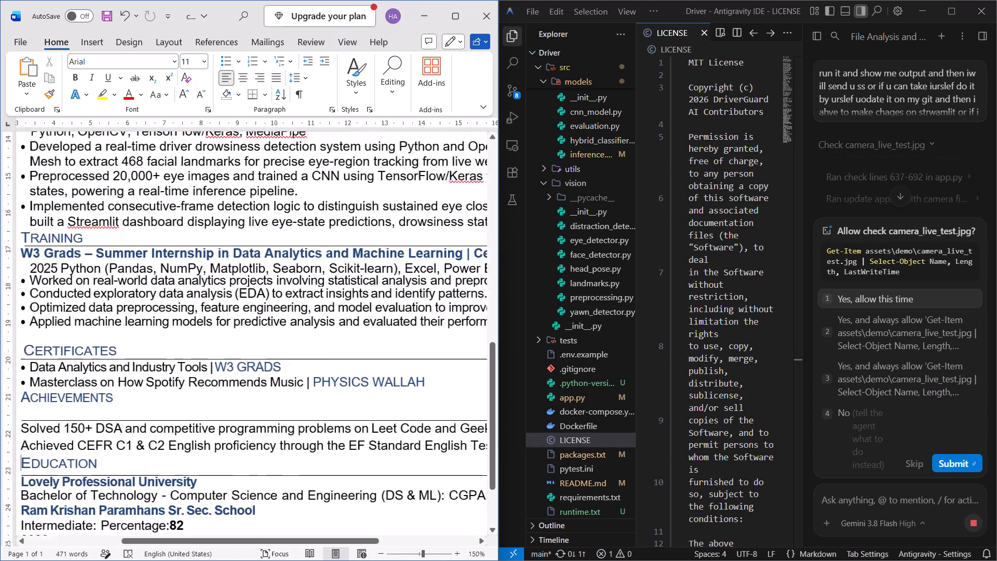
pyautogui.hscroll(-1, 259, 435)
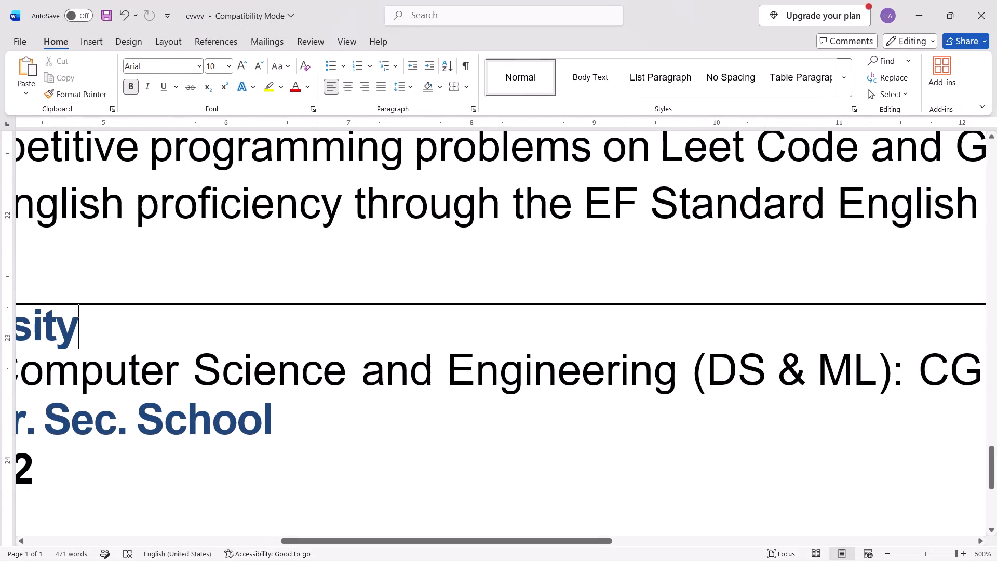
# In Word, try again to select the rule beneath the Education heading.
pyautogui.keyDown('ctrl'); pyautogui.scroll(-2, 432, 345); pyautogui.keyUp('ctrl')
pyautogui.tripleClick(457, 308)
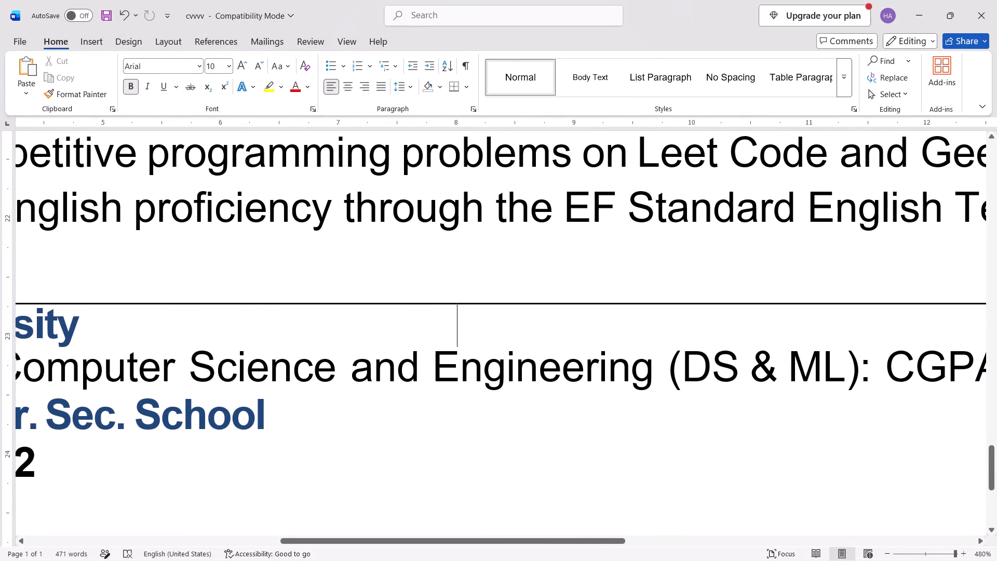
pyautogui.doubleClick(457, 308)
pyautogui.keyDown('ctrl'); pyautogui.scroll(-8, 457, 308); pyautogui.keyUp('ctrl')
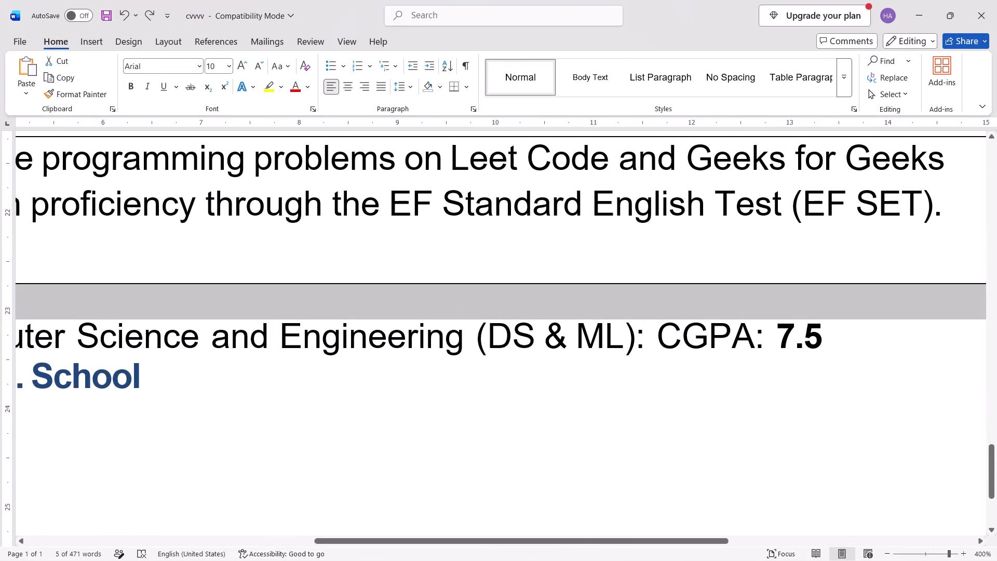
# At 92% zoom, add a blank, unbulleted line between the last Driver Drowsiness Detection bullet and the Training heading.
pyautogui.click(923, 555)
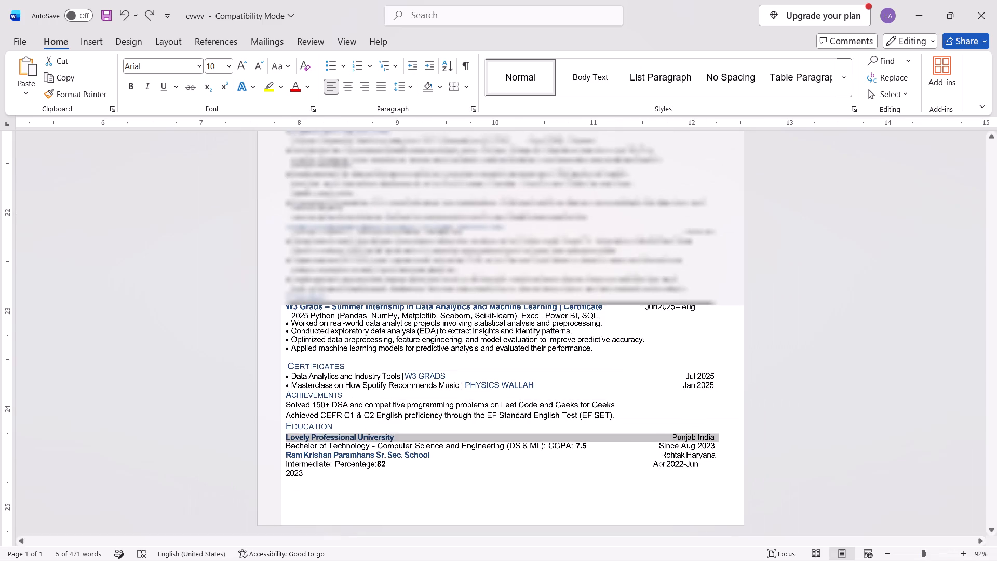
pyautogui.click(529, 379)
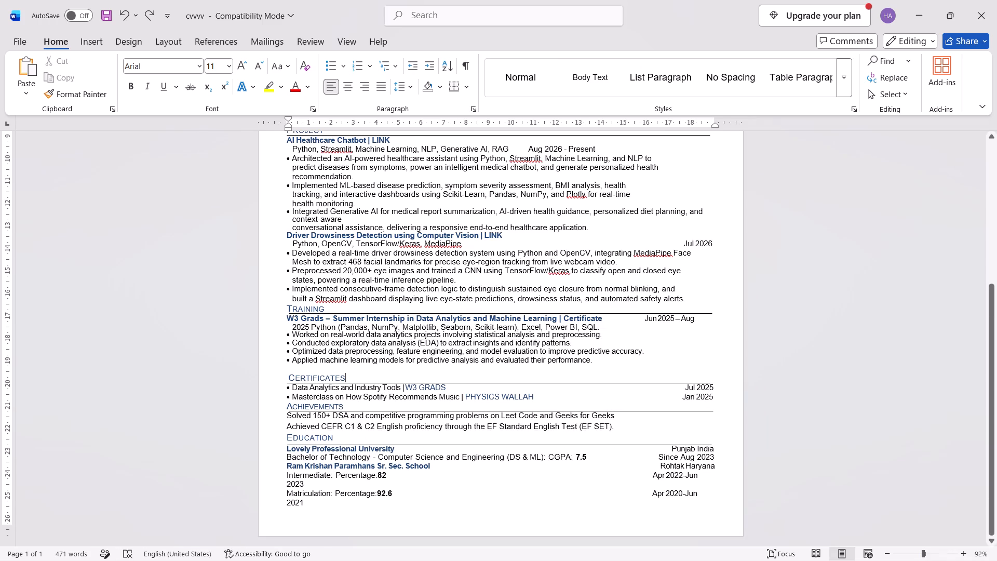
pyautogui.click(695, 296)
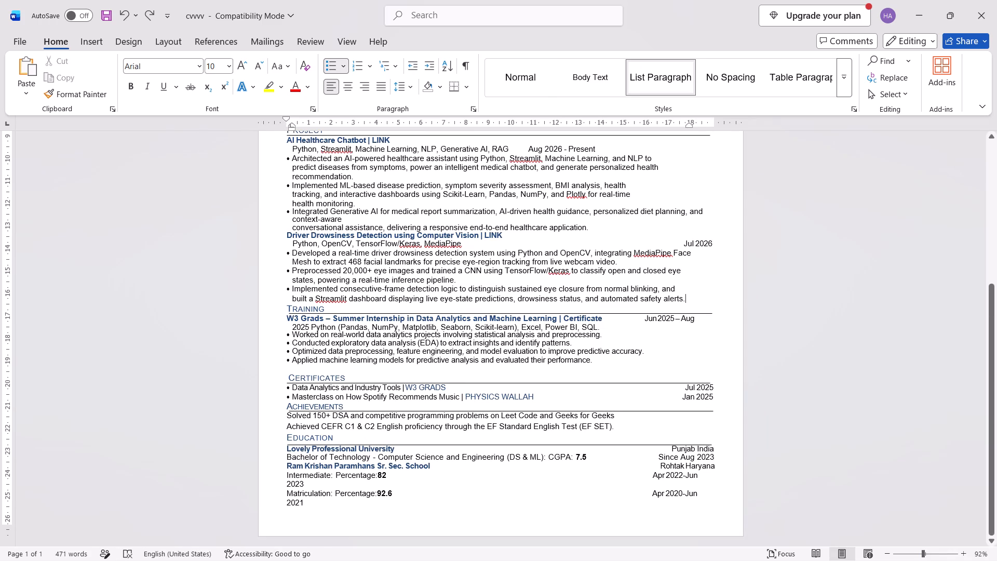
pyautogui.press('Return')
pyautogui.press('BackSpace')
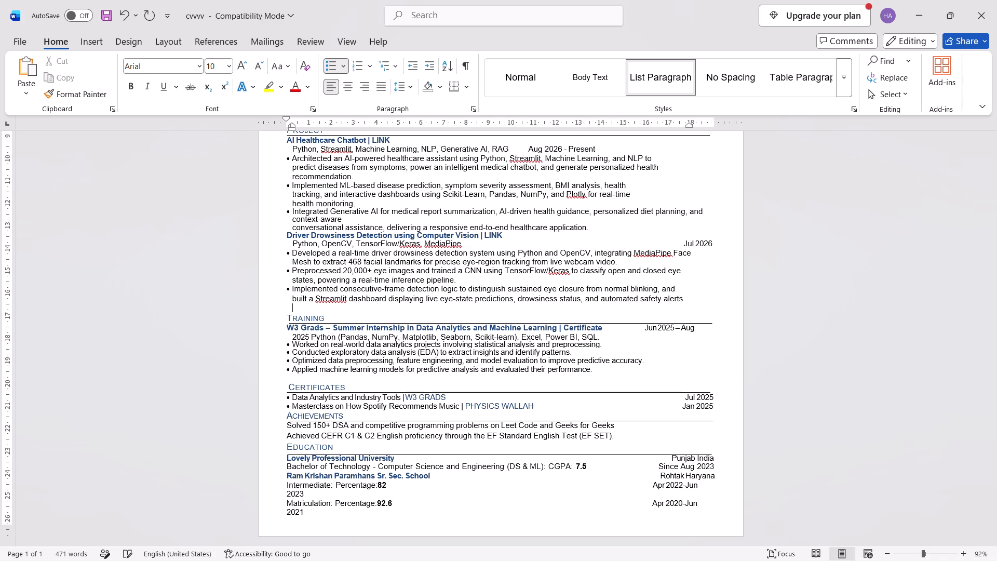
pyautogui.click(319, 380)
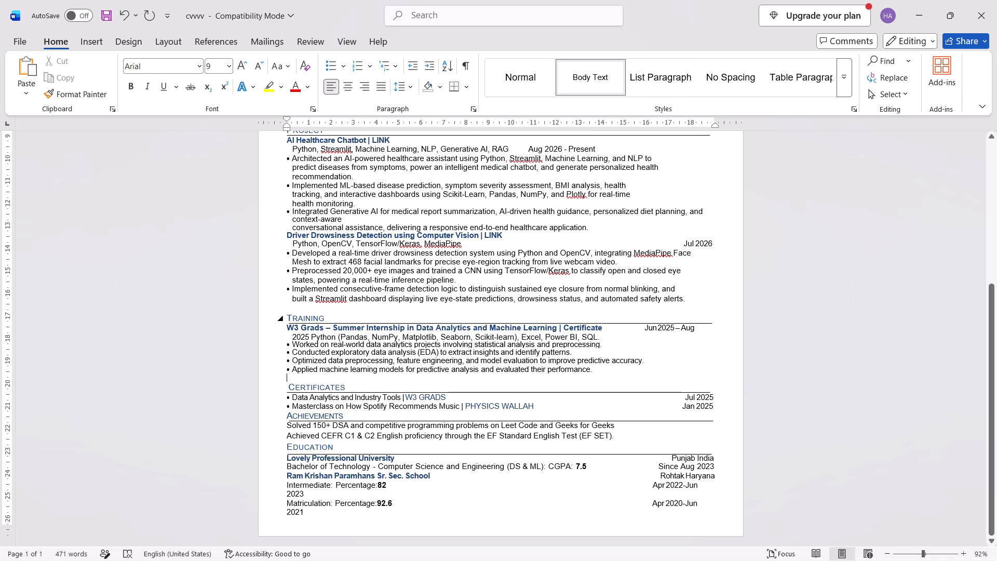
pyautogui.click(293, 309)
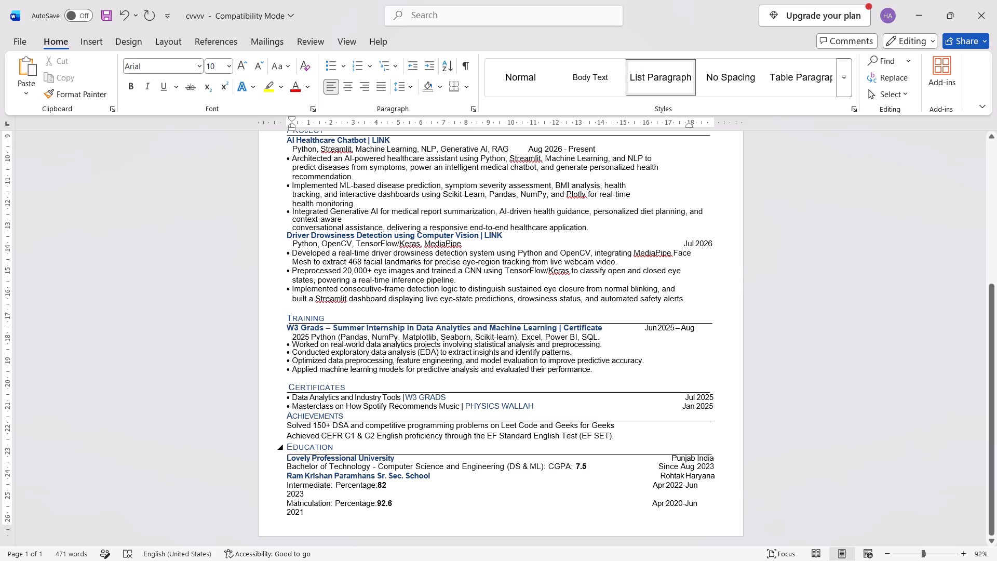
# Select the rule beneath the Education heading and shift it slightly closer to the heading.
pyautogui.click(580, 455)
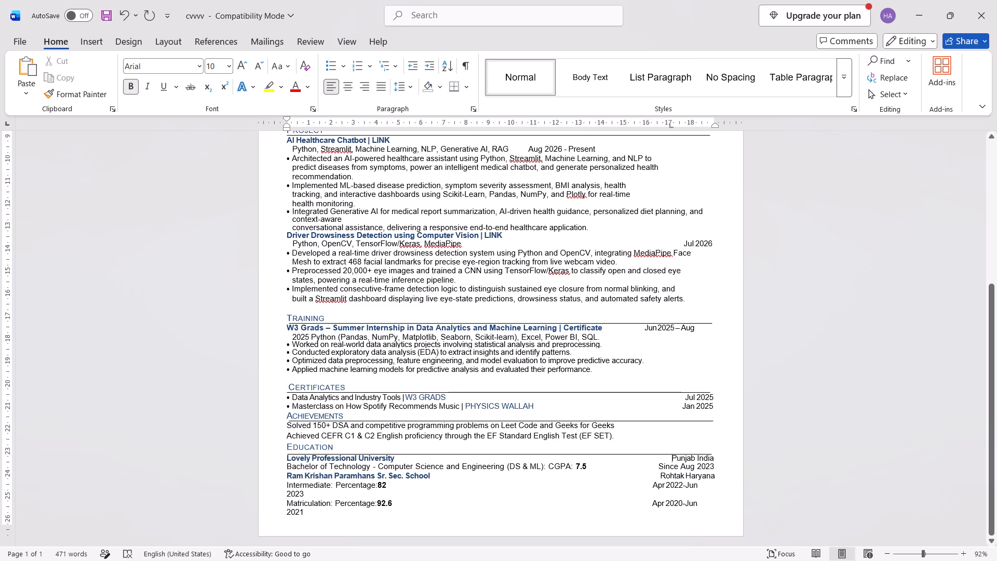
pyautogui.click(586, 454)
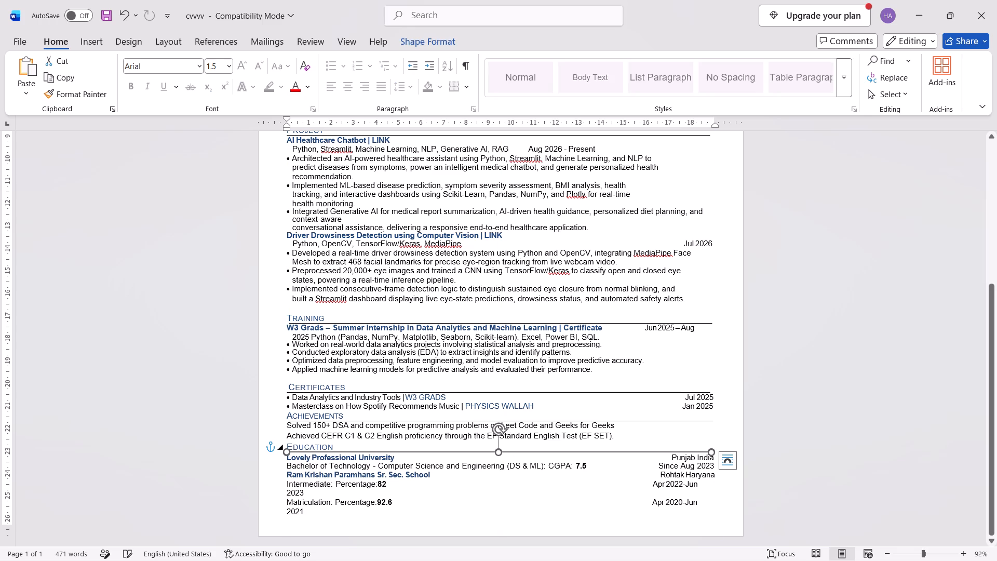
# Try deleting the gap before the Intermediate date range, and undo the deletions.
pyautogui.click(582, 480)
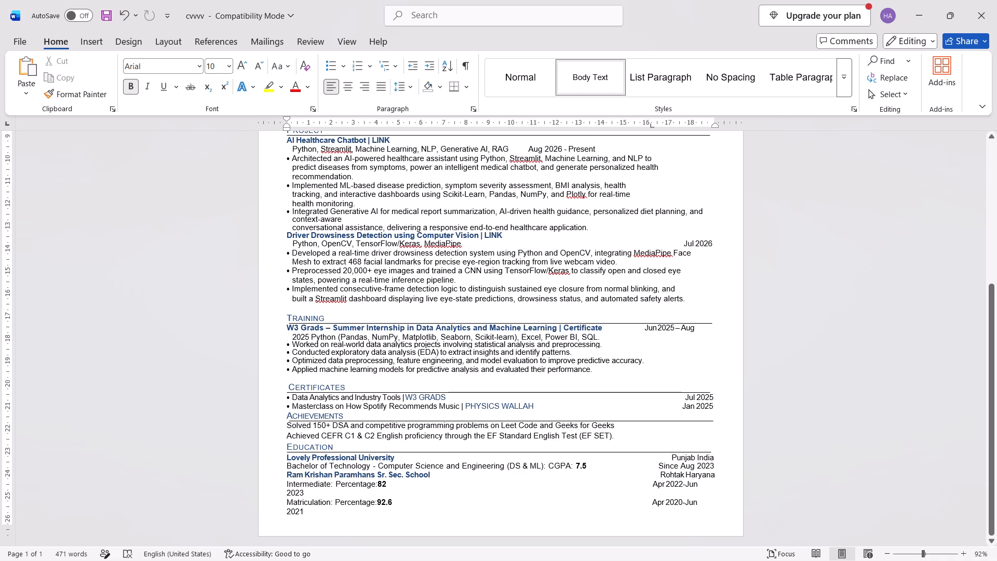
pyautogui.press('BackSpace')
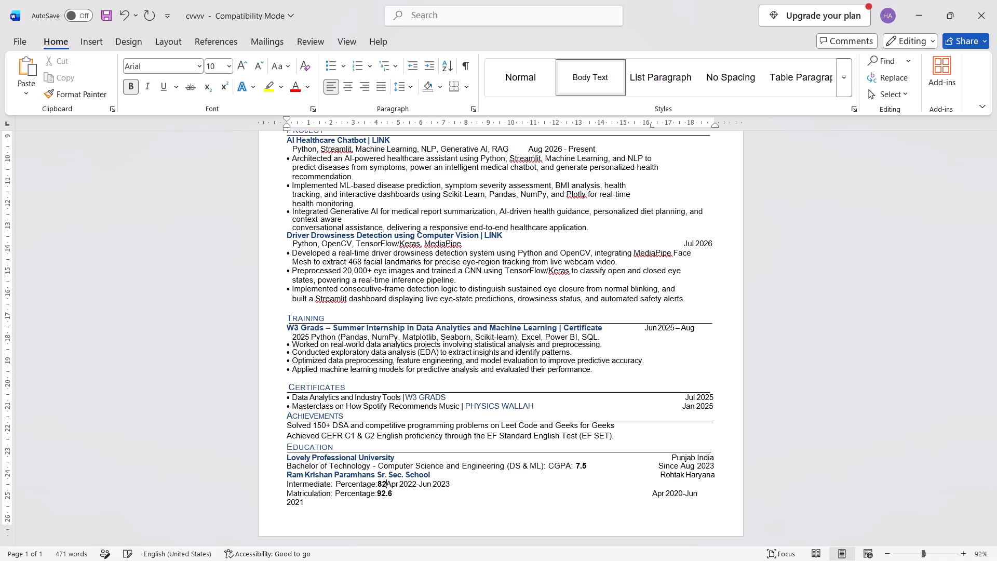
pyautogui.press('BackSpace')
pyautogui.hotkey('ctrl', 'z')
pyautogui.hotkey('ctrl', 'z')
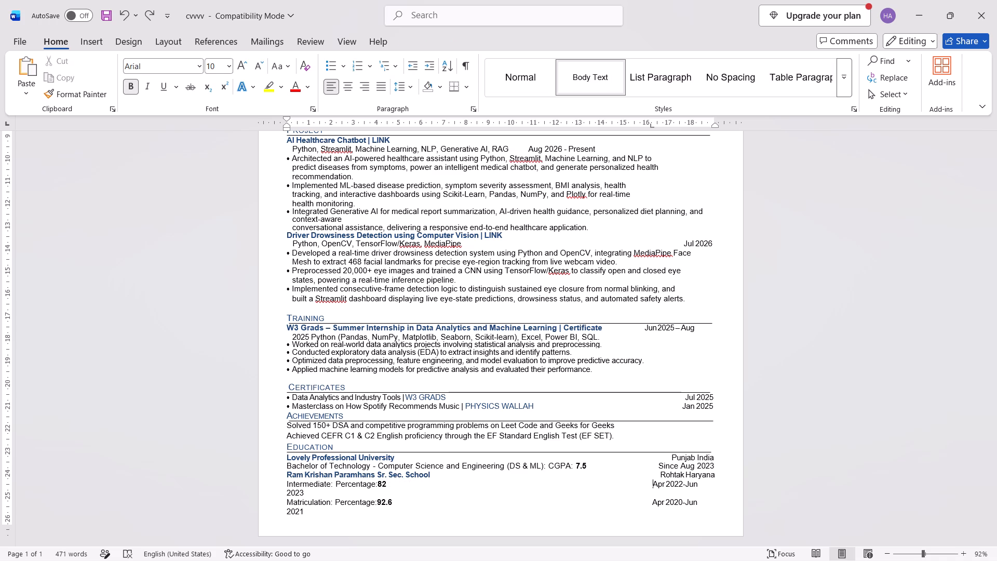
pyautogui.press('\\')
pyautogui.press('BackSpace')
# Replace the gap before the Intermediate dates with spaces so "Apr 2022-Jun 2023" fits on one line, aligned with the dates above.
pyautogui.press('BackSpace')
pyautogui.press('space')
pyautogui.press('space')
pyautogui.press('space')
pyautogui.press('space')
pyautogui.press('space')
pyautogui.press('space')
pyautogui.press('space')
pyautogui.press('space')
pyautogui.press('space')
pyautogui.press('space')
pyautogui.press('space')
pyautogui.press('space')
pyautogui.press('space')
pyautogui.press('space')
pyautogui.press('space')
pyautogui.press('space')
pyautogui.press('space')
pyautogui.press('space')
pyautogui.press('space')
pyautogui.press('space')
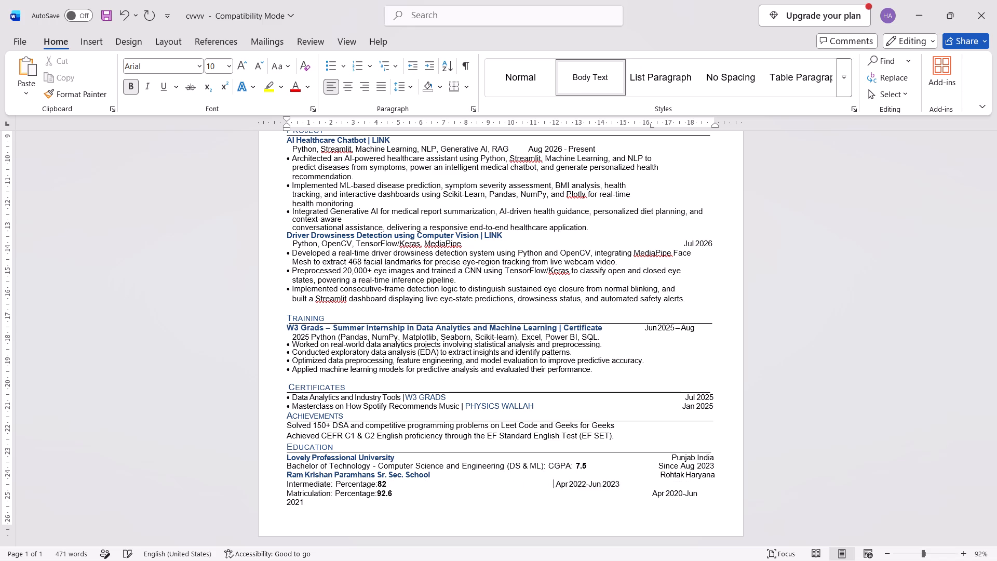
pyautogui.press('space')
pyautogui.press('space')
pyautogui.press('space')
pyautogui.press('space')
pyautogui.press('space')
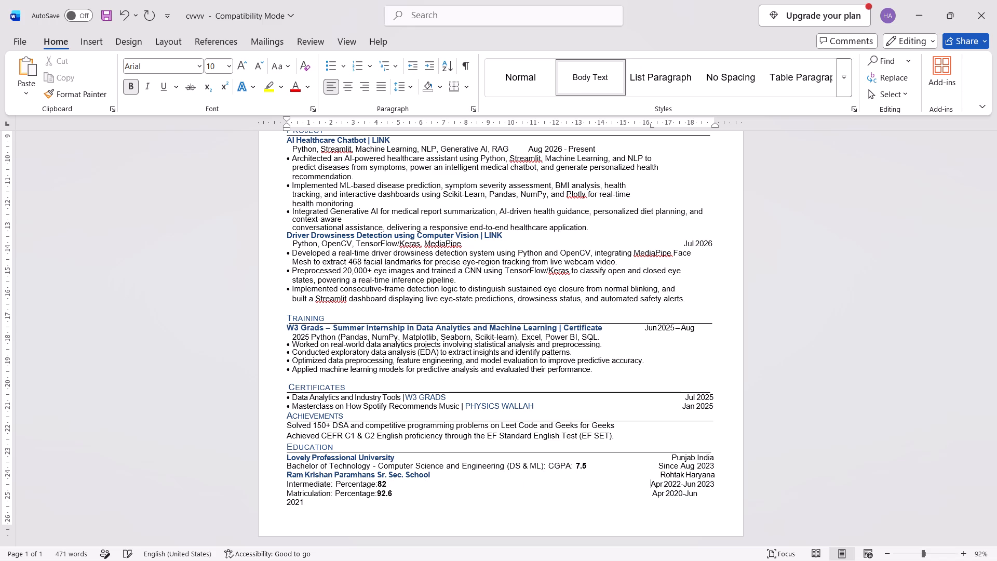
pyautogui.press('space')
pyautogui.press('BackSpace')
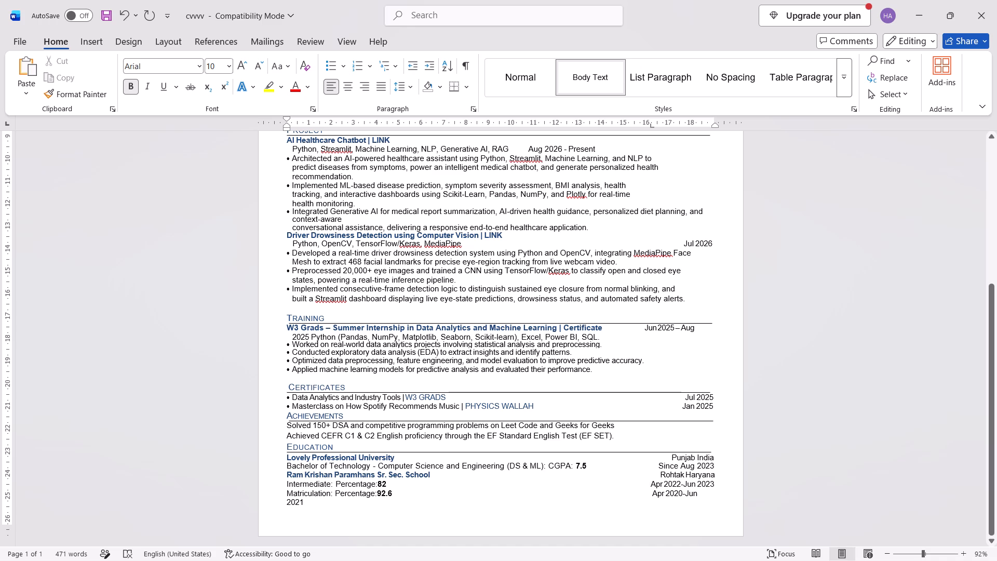
# Replace the gap before the Matriculation dates with spaces so "Apr 2020-Jun 2021" fits on one line near the page's right margin.
pyautogui.click(654, 496)
pyautogui.press('BackSpace')
pyautogui.press('space')
pyautogui.press('space')
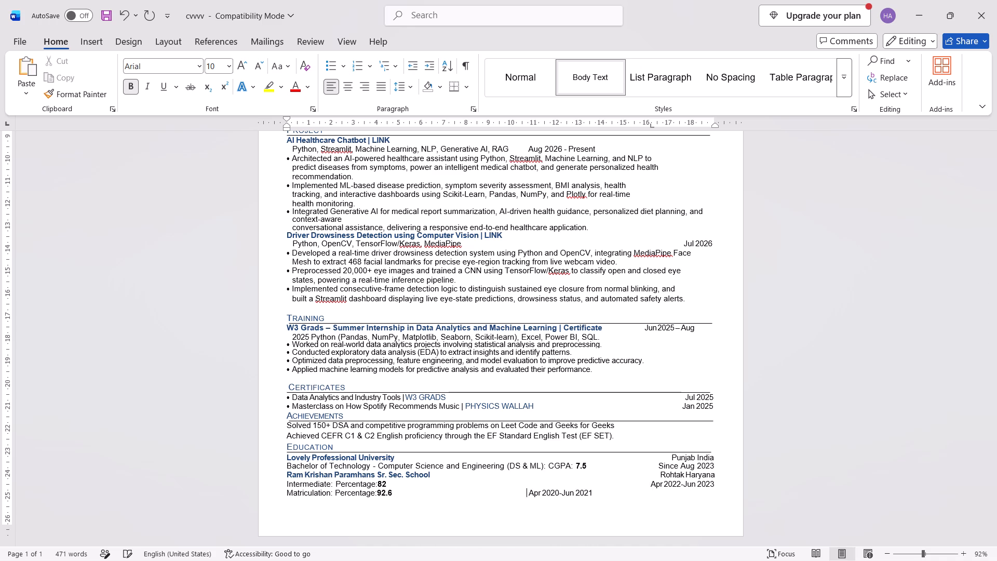
pyautogui.press('space')
pyautogui.press('space')
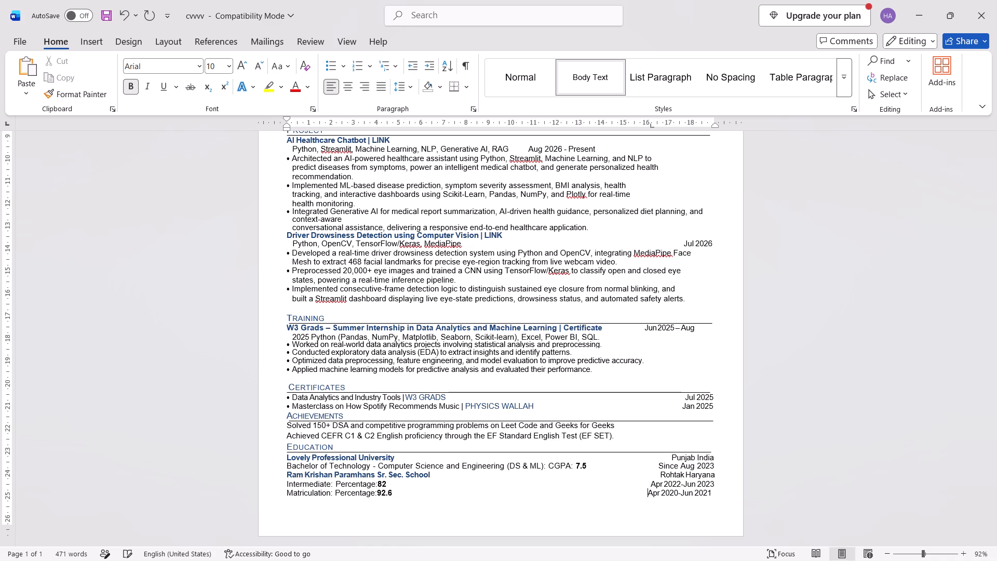
# Add a space before "Apr 2020-Jun 2021" on the Matriculation line so its dates align with the Intermediate dates.
pyautogui.press('space')
pyautogui.press('space')
pyautogui.press('BackSpace')
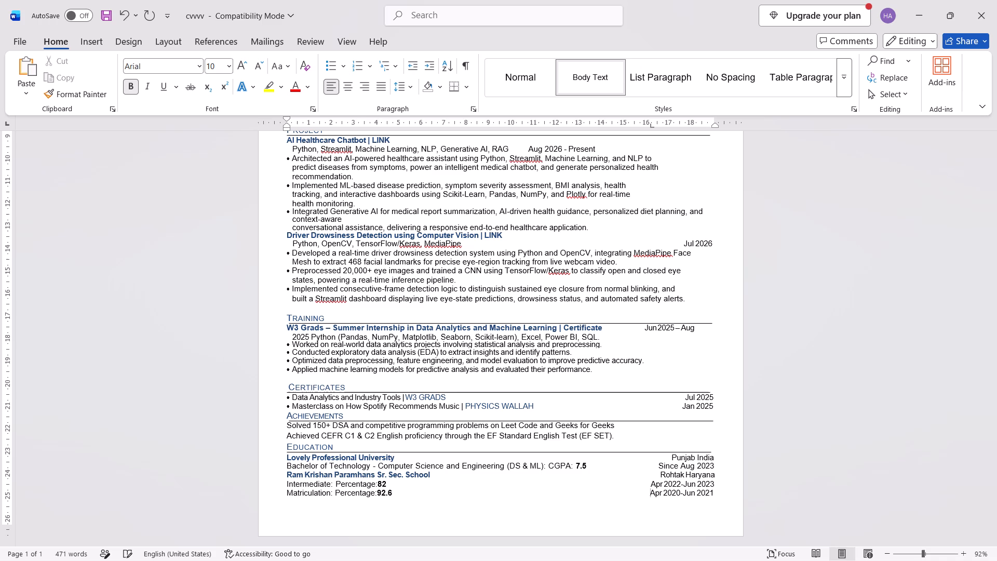
pyautogui.scroll(1, 704, 438)
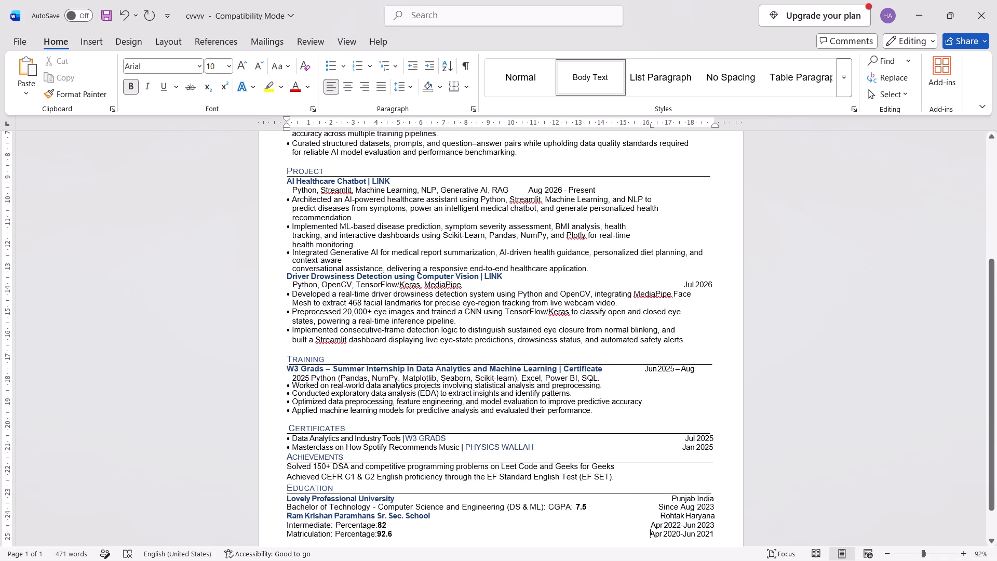
pyautogui.click(498, 509)
pyautogui.scroll(-1, 498, 509)
pyautogui.click(401, 504)
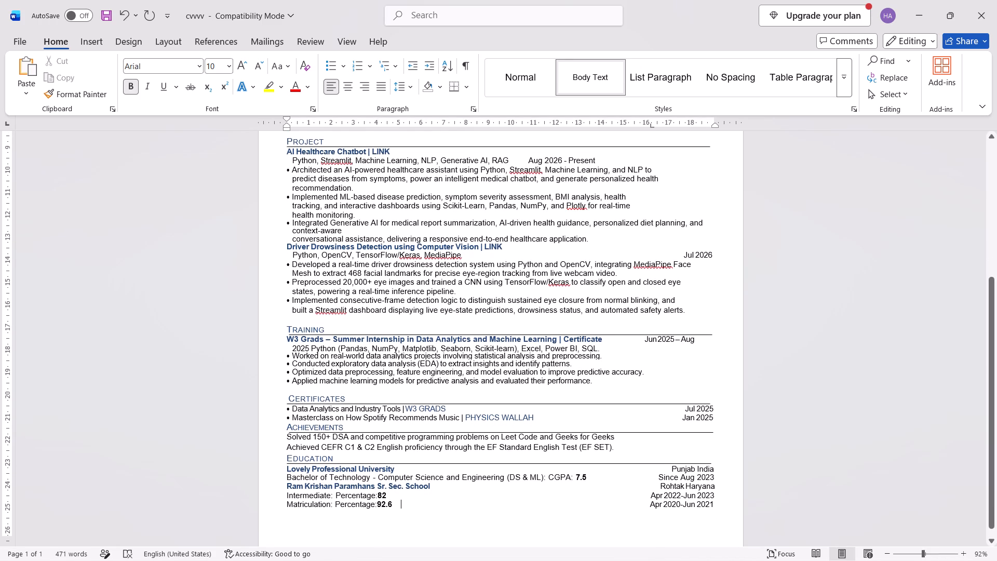
# Remove the full stop after "(EF SET)" and insert a blank line between that line and the Education heading.
pyautogui.scroll(3, 401, 504)
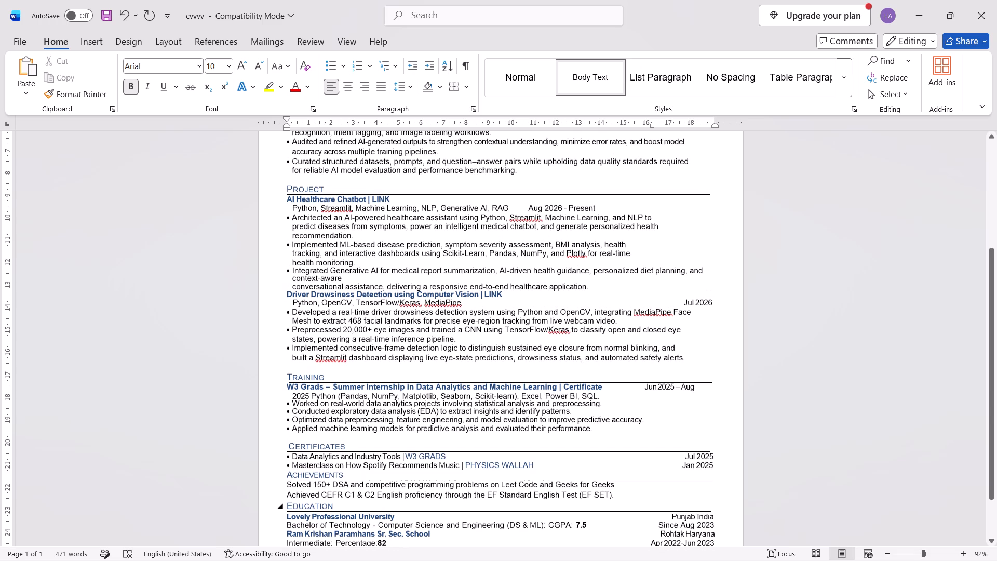
pyautogui.click(618, 499)
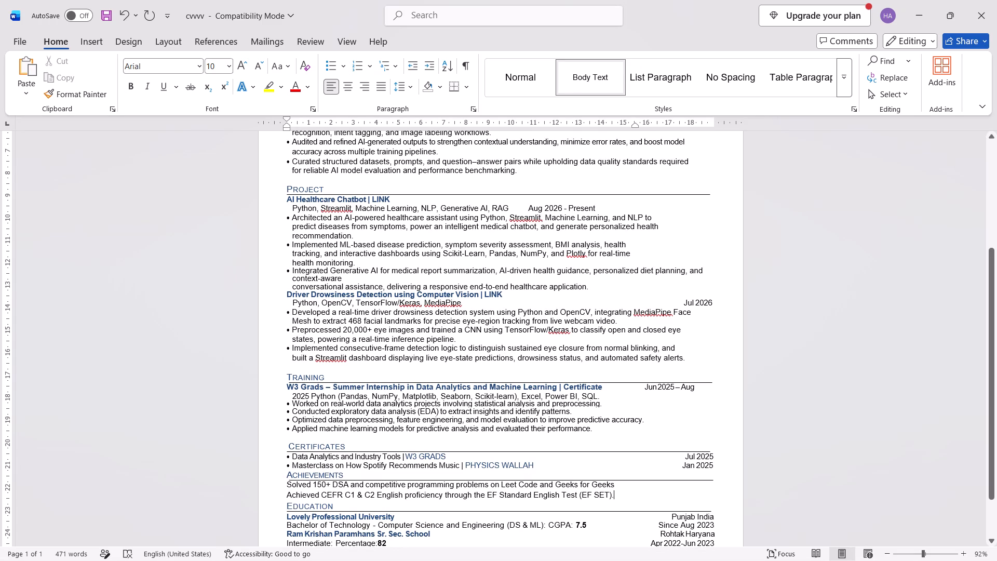
pyautogui.press('BackSpace')
pyautogui.press('Return')
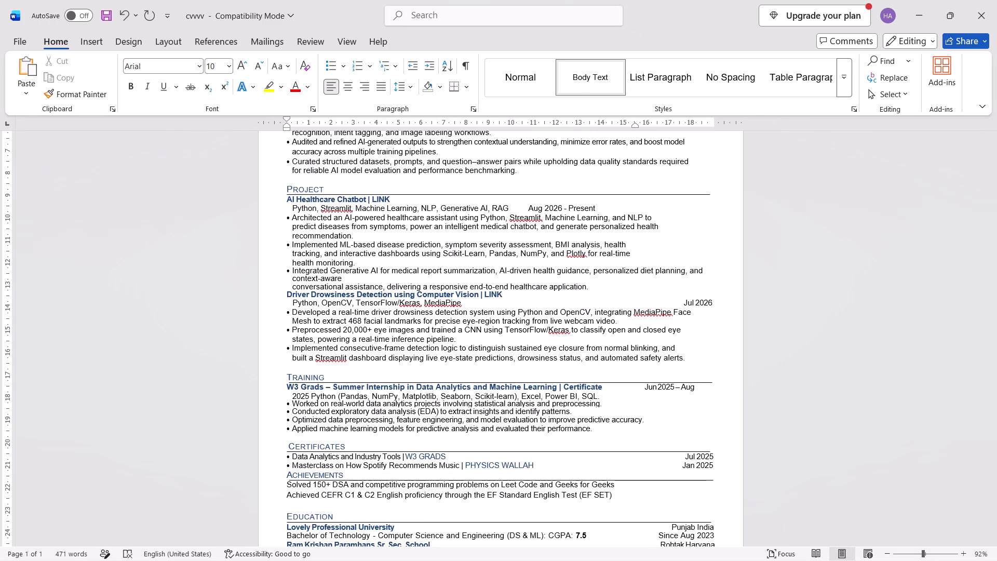
# Insert a blank, unbulleted line between the "Masterclass on How Spotify Recommends Music" entry and the Achievements heading.
pyautogui.scroll(-2, 618, 499)
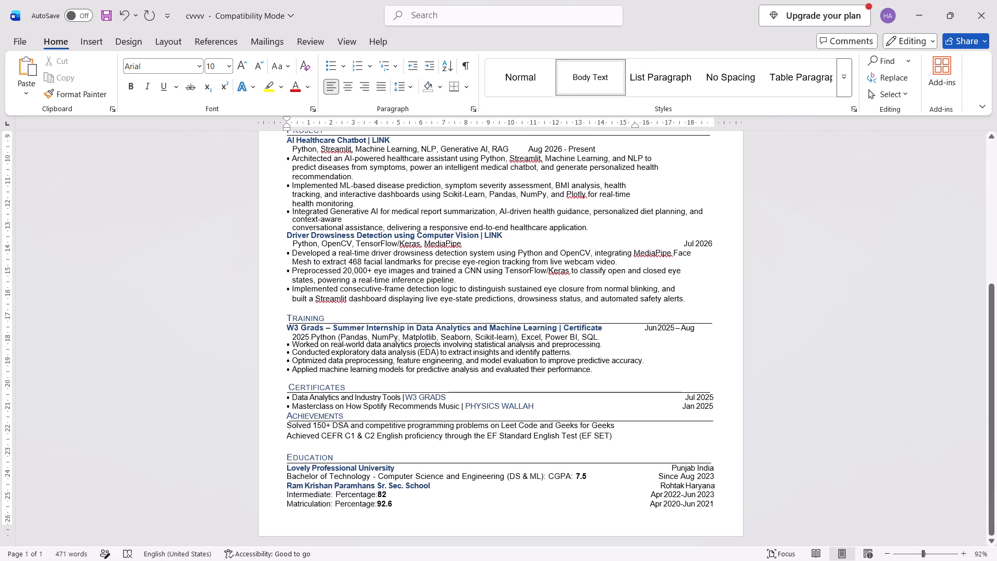
pyautogui.click(715, 405)
pyautogui.press('Return')
pyautogui.press('BackSpace')
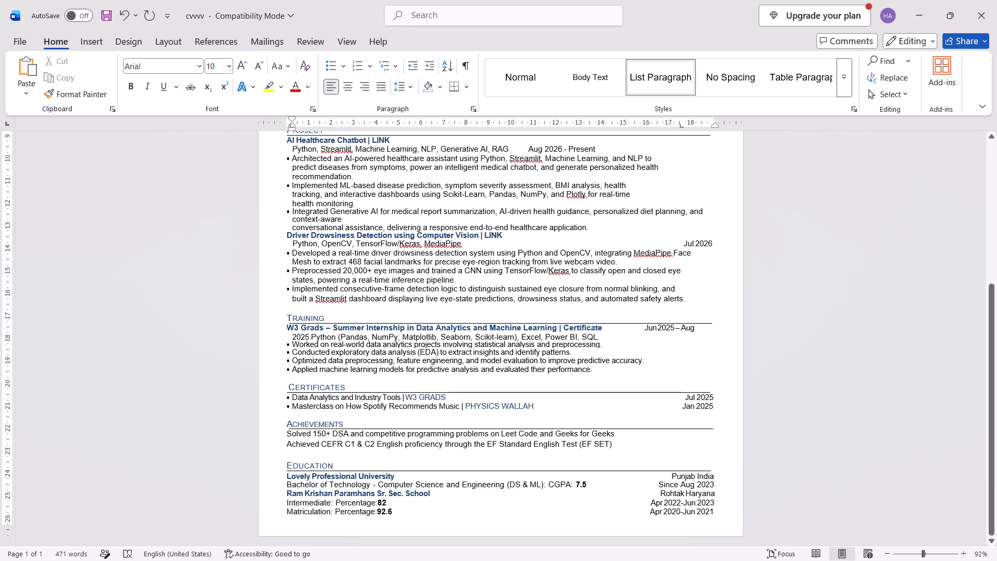
# Set the blank line above the Education heading to 9 pt, matching the blank lines above Certificates and Achievements.
pyautogui.click(707, 400)
pyautogui.click(432, 408)
pyautogui.click(404, 445)
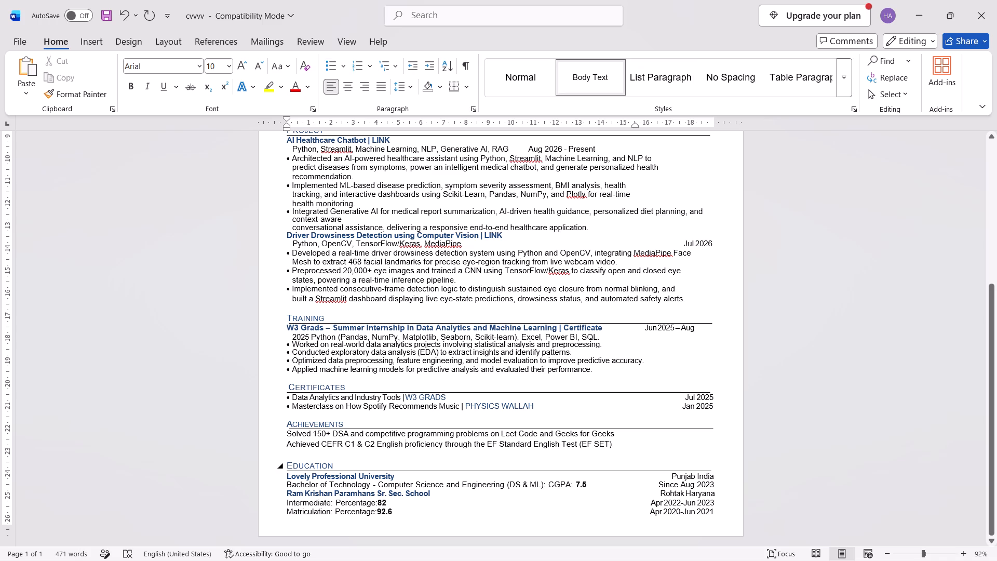
pyautogui.click(296, 457)
pyautogui.click(285, 415)
pyautogui.click(300, 378)
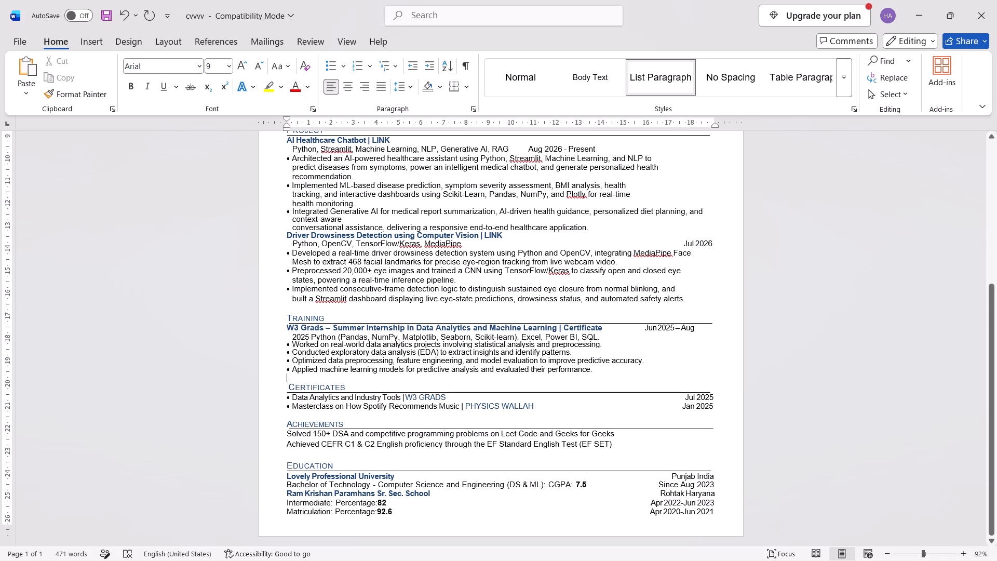
pyautogui.click(297, 414)
pyautogui.click(308, 457)
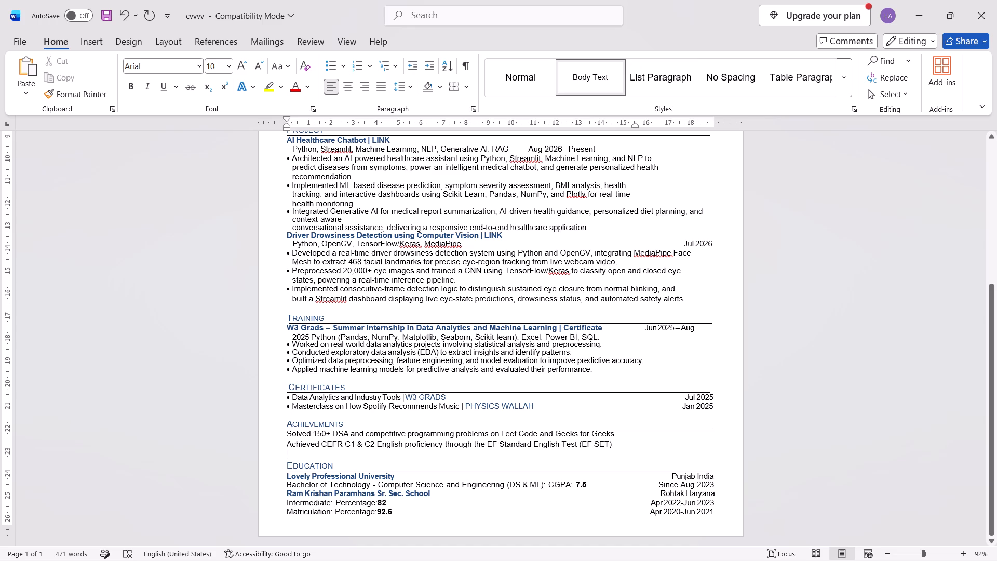
pyautogui.click(262, 61)
# Set the blank lines above the Training, Project and Experience headings to 9 pt.
pyautogui.scroll(1, 319, 207)
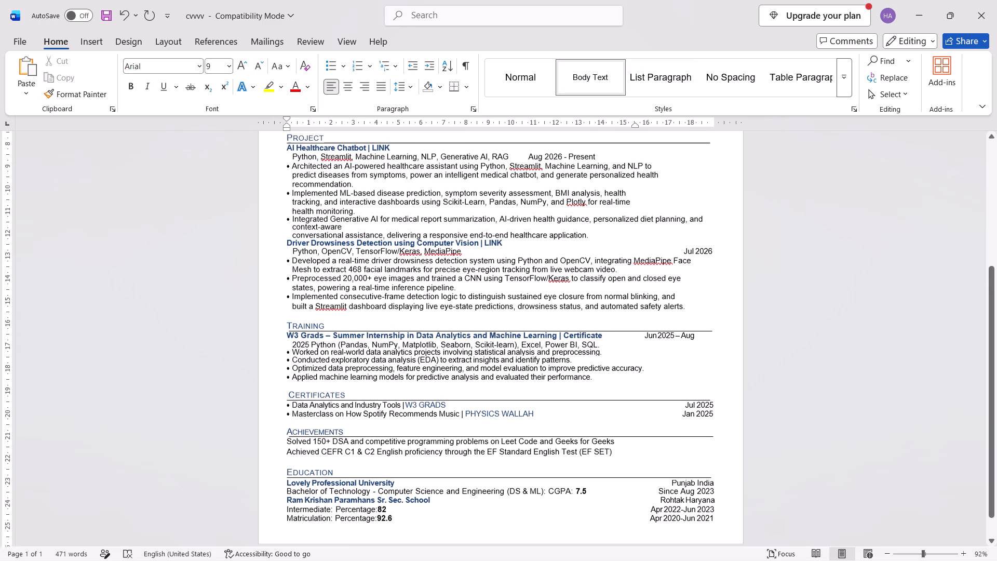
pyautogui.scroll(1, 319, 207)
pyautogui.click(297, 351)
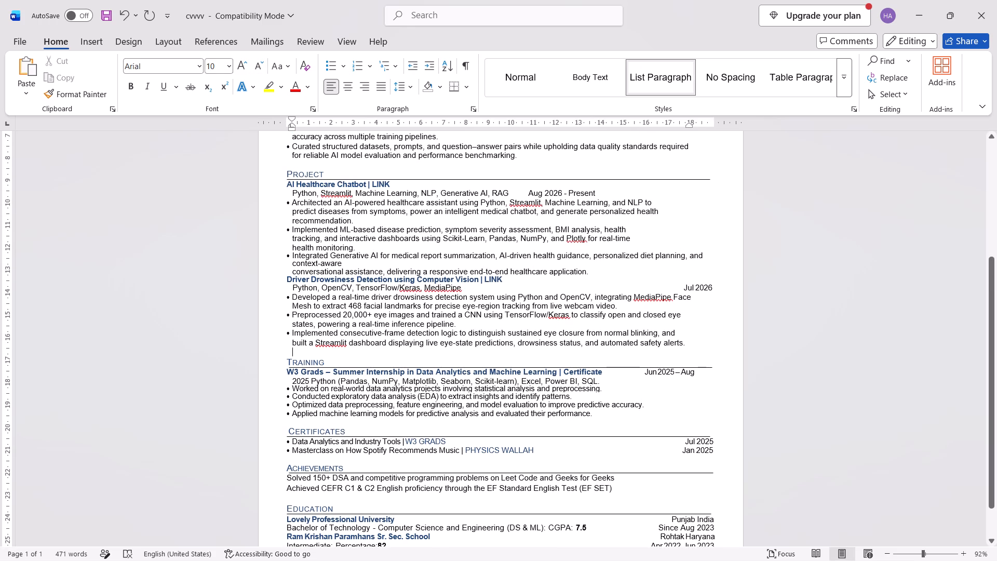
pyautogui.click(263, 65)
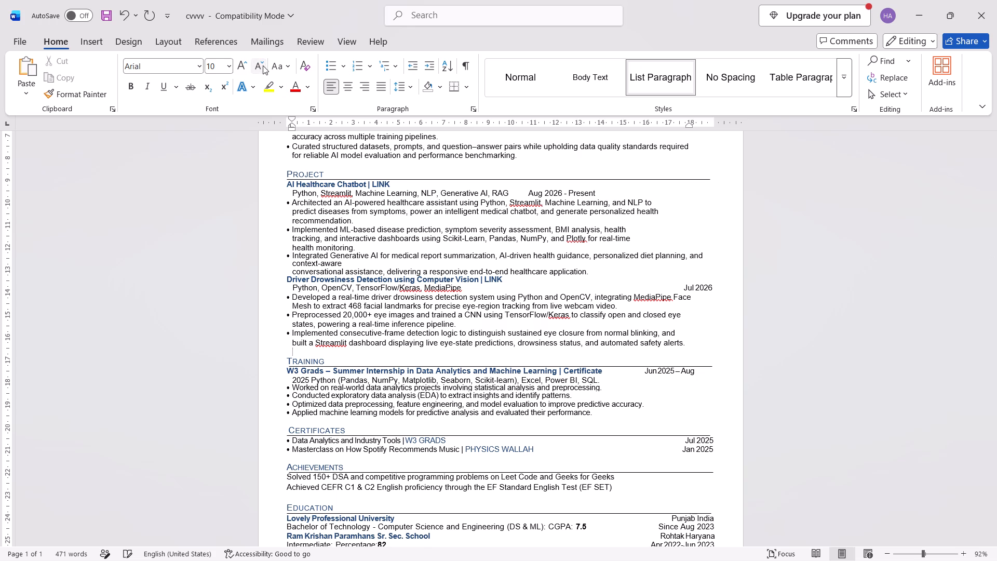
pyautogui.scroll(1, 338, 206)
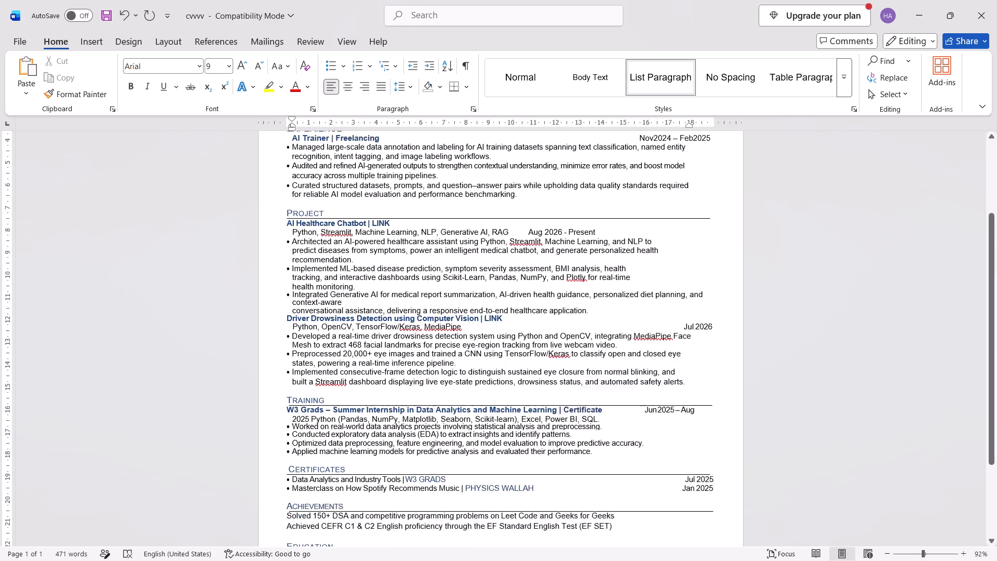
pyautogui.scroll(1, 338, 206)
pyautogui.click(305, 238)
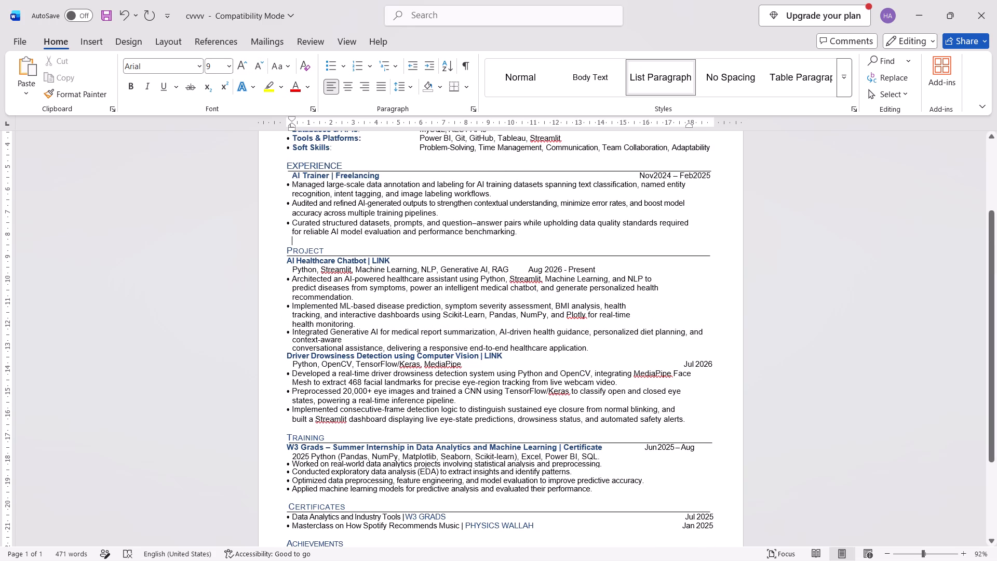
pyautogui.click(257, 65)
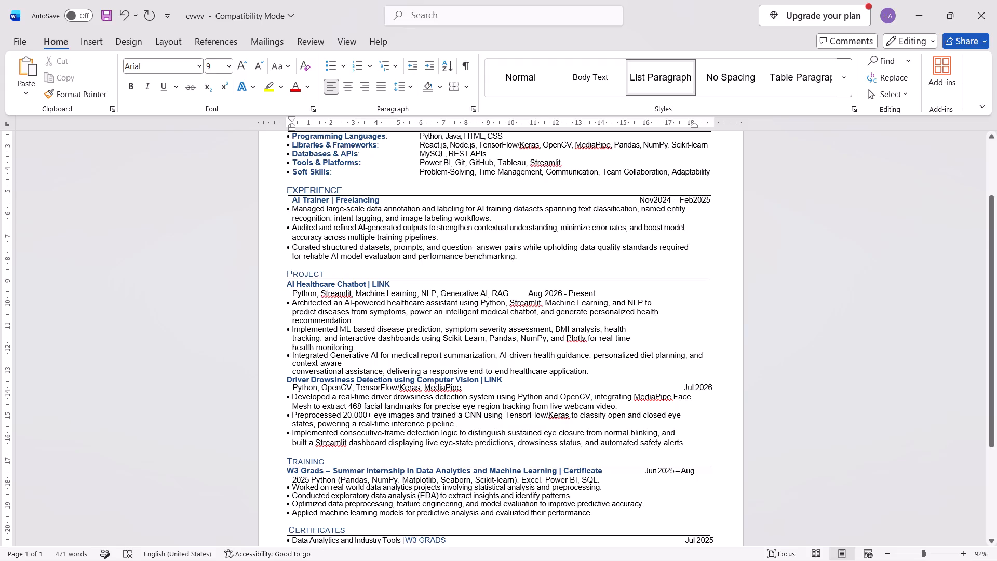
pyautogui.click(295, 180)
pyautogui.click(262, 68)
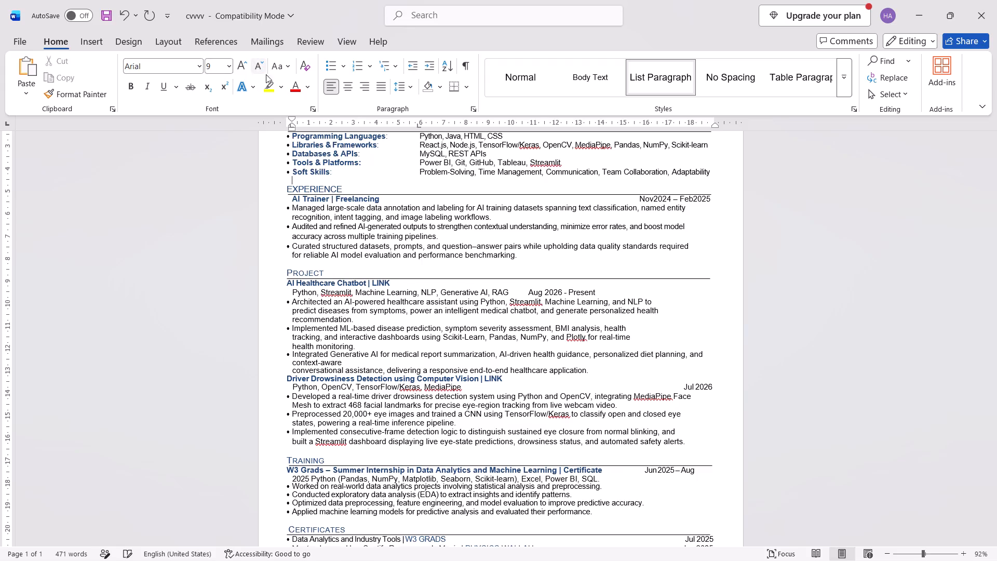
# Set the blank line between the contact details and the Skills heading to 9 pt.
pyautogui.scroll(1, 335, 196)
pyautogui.click(300, 174)
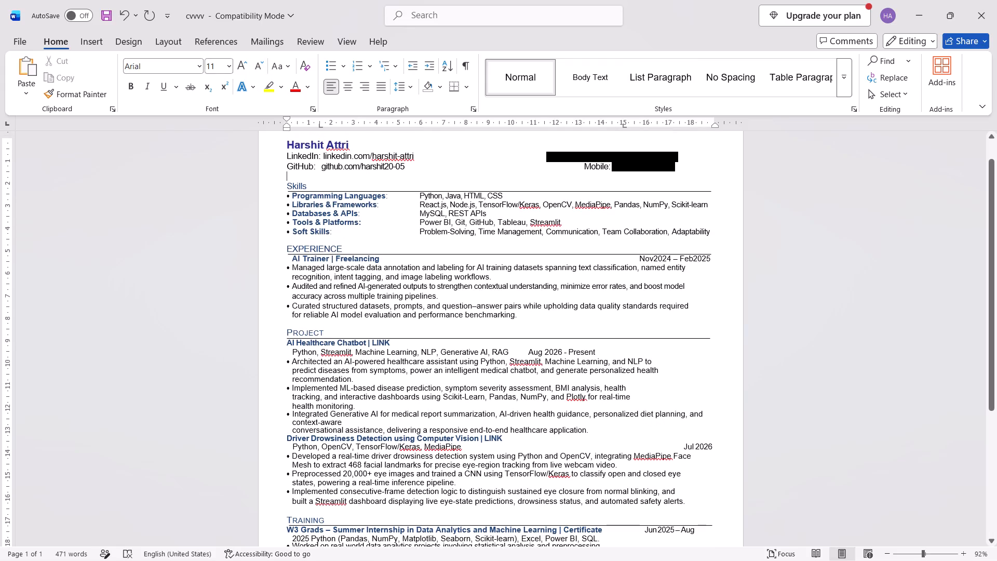
pyautogui.click(229, 68)
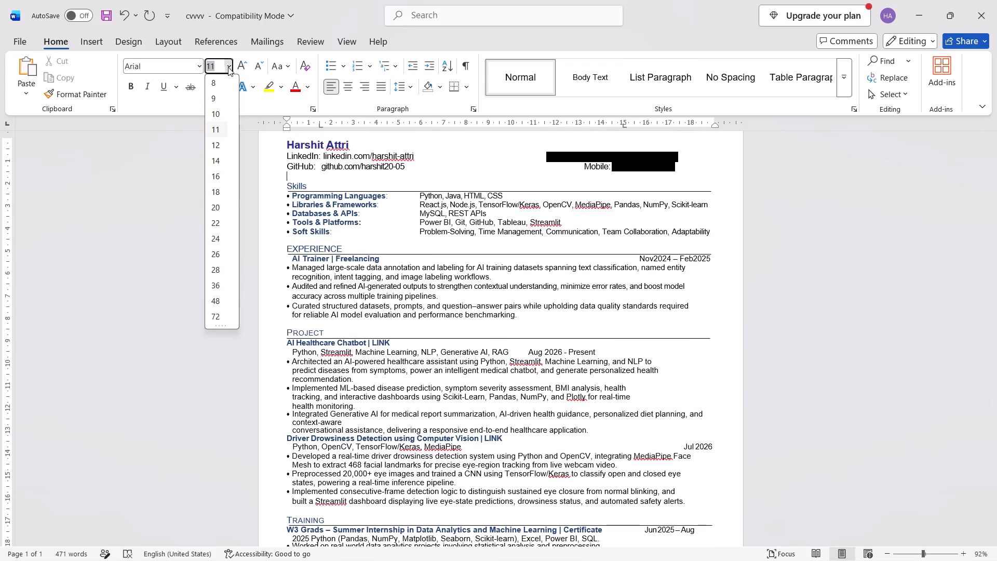
pyautogui.click(229, 66)
pyautogui.click(255, 66)
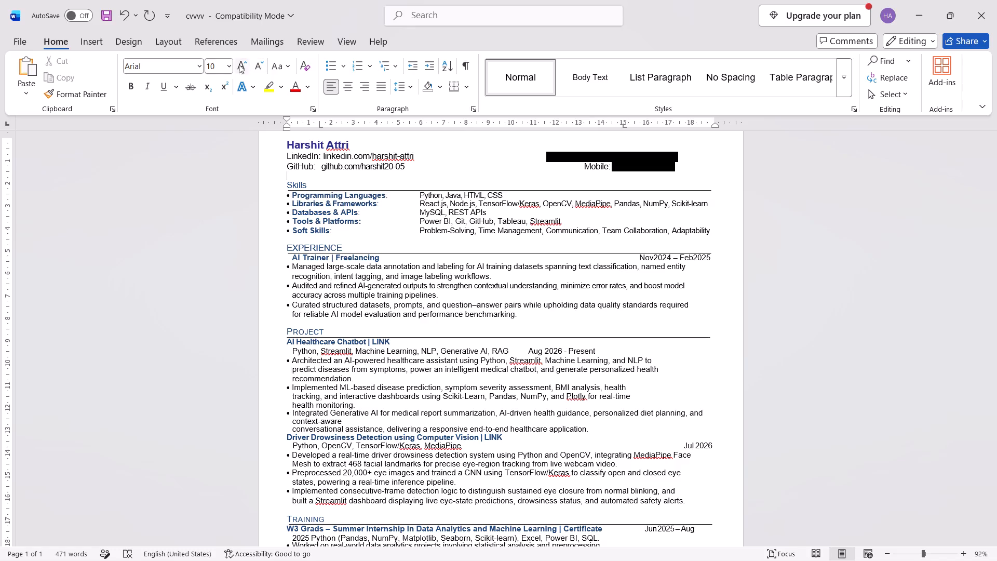
pyautogui.click(258, 65)
pyautogui.click(366, 177)
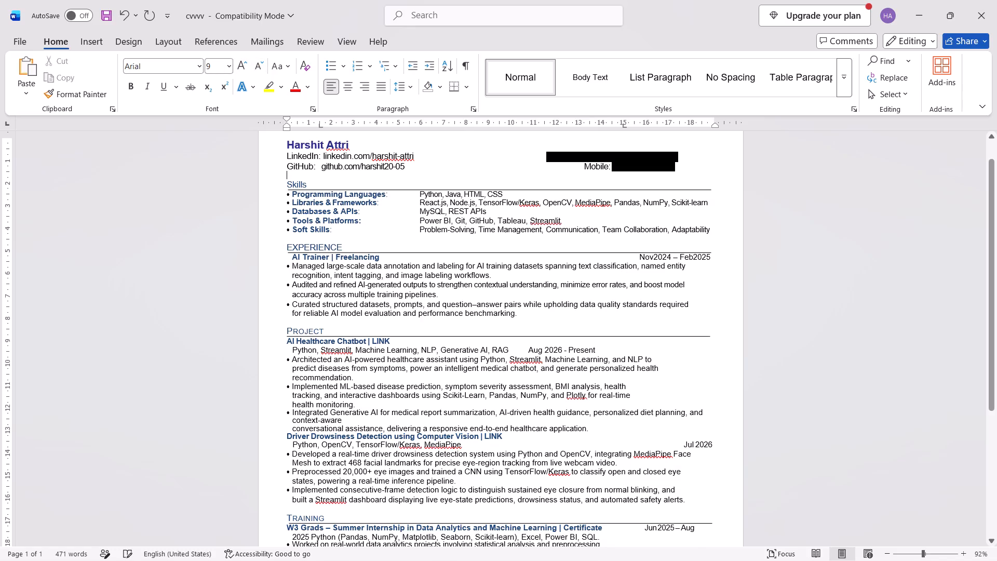
# Show the gridlines and check the layout and alignment of the whole CV page against them.
pyautogui.keyDown('ctrl'); pyautogui.scroll(-7, 483, 328); pyautogui.keyUp('ctrl')
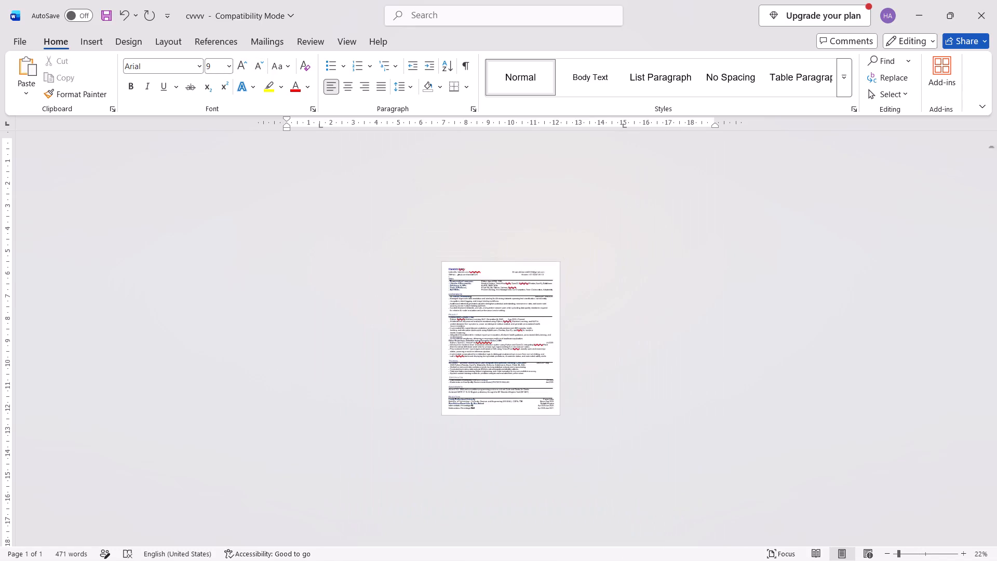
pyautogui.keyDown('ctrl'); pyautogui.scroll(3, 483, 328); pyautogui.keyUp('ctrl')
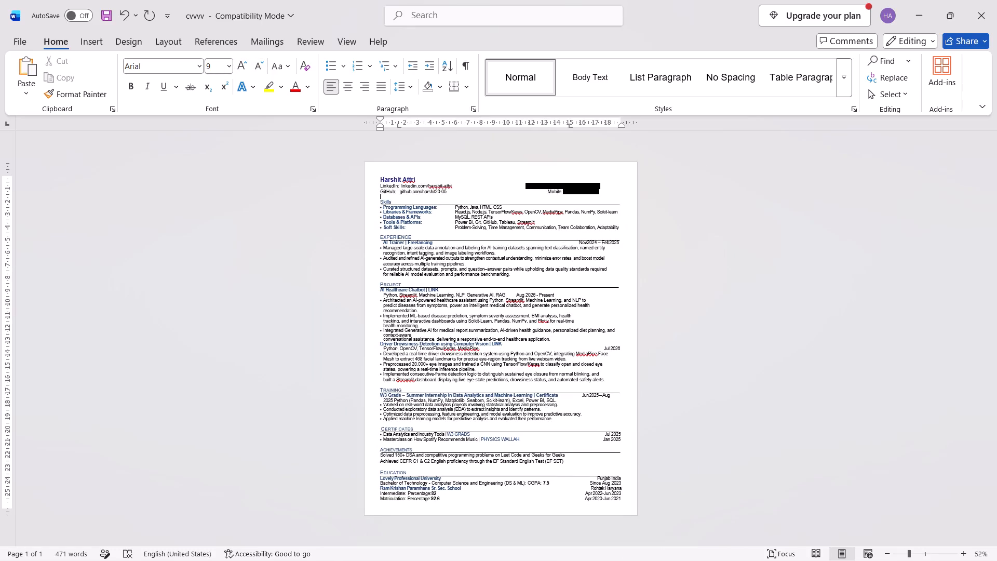
pyautogui.click(612, 342)
pyautogui.keyDown('ctrl'); pyautogui.scroll(1, 642, 434); pyautogui.keyUp('ctrl')
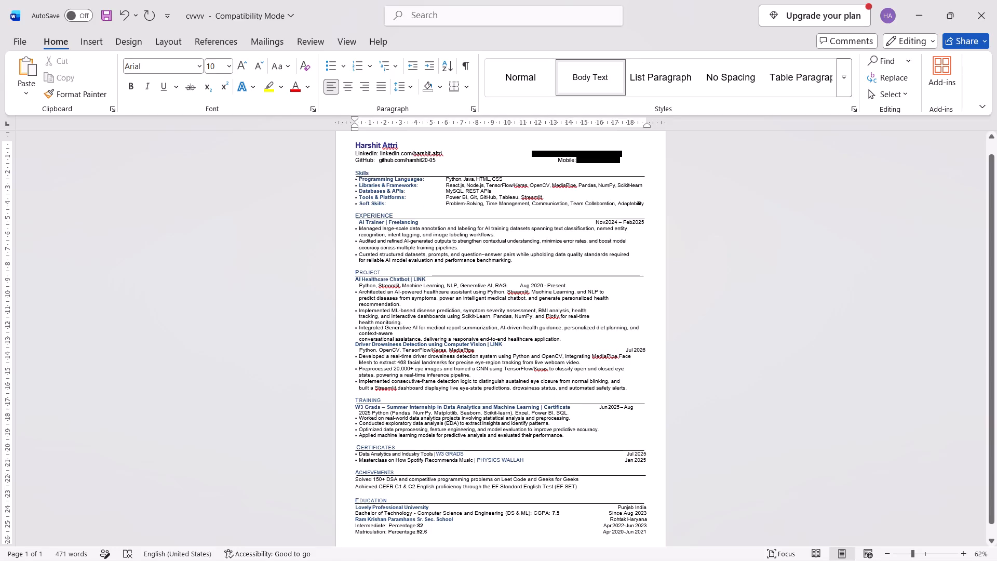
pyautogui.click(342, 37)
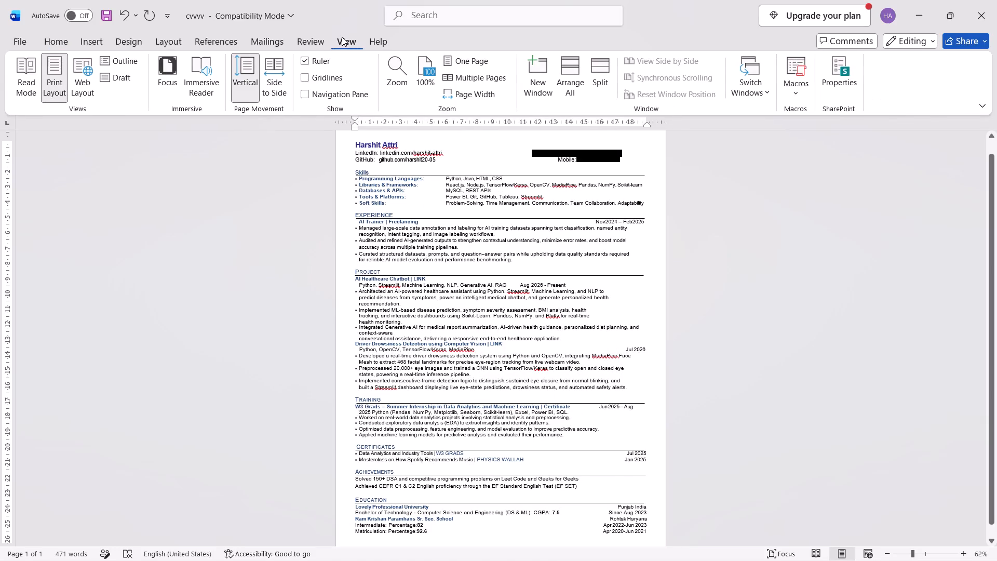
pyautogui.click(304, 78)
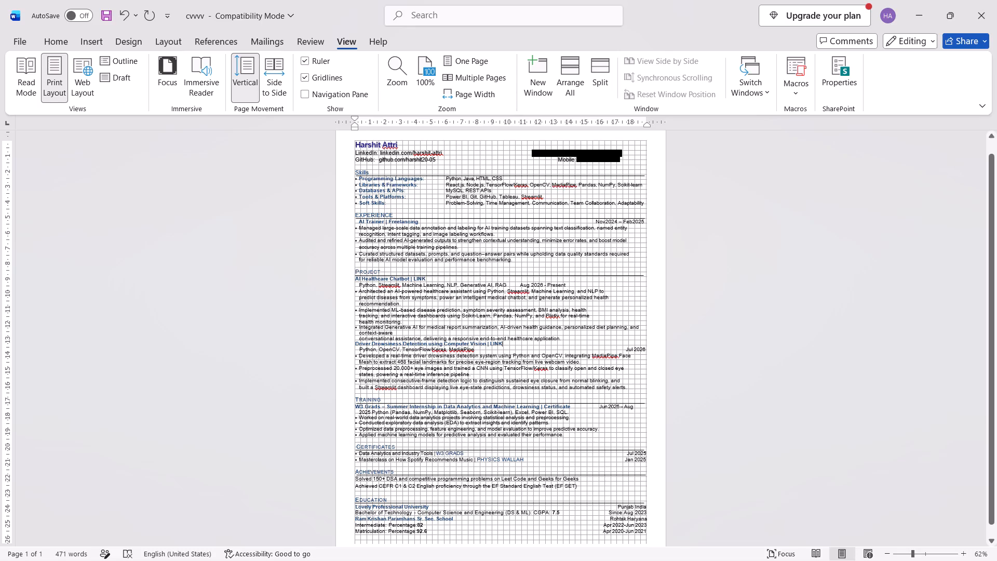
pyautogui.keyDown('ctrl'); pyautogui.scroll(3, 608, 421); pyautogui.keyUp('ctrl')
pyautogui.scroll(3, 608, 421)
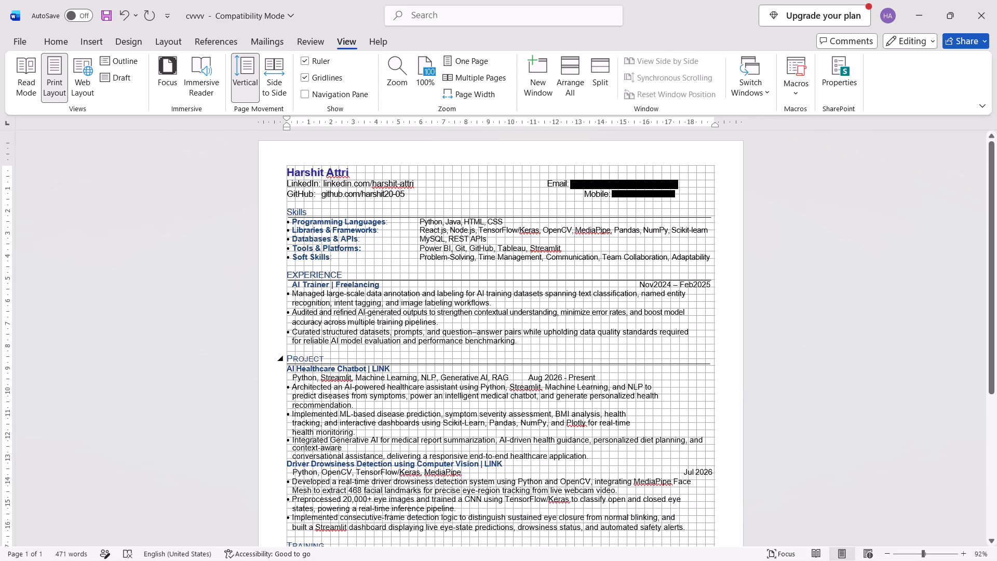
pyautogui.scroll(-3, 451, 355)
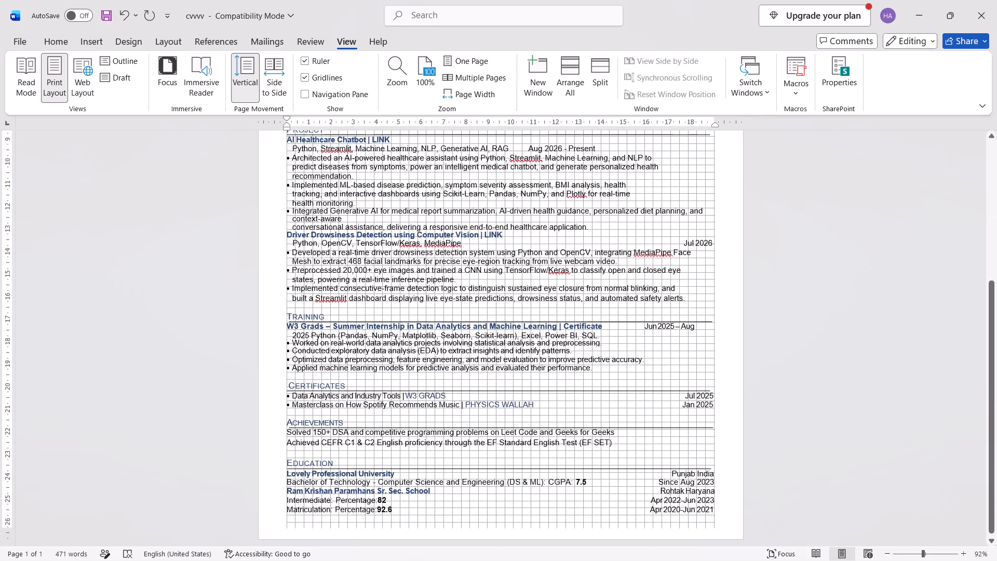
# Insert a 5 pt blank line between the AI Healthcare Chatbot bullets and the Driver Drowsiness Detection project title.
pyautogui.click(590, 224)
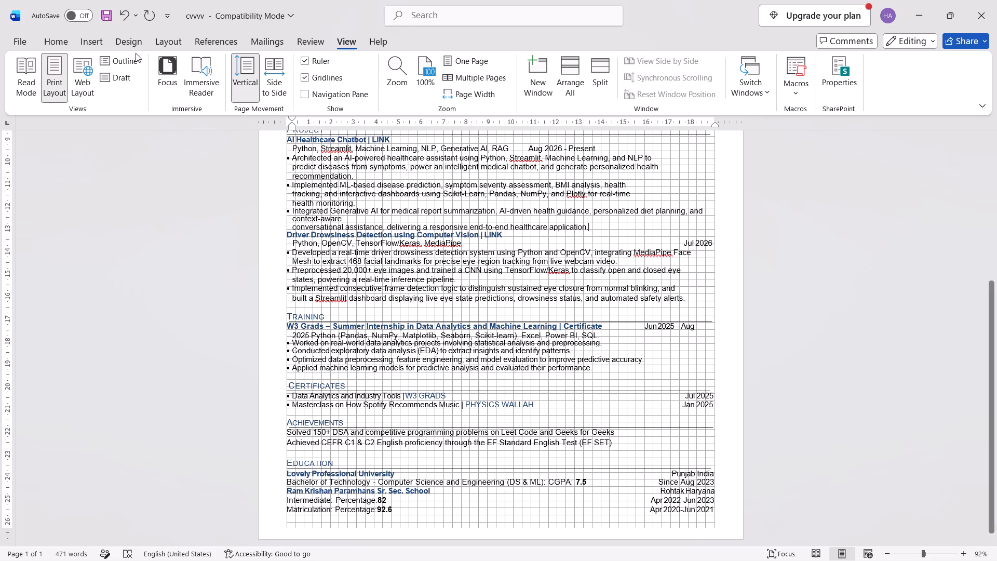
pyautogui.click(98, 45)
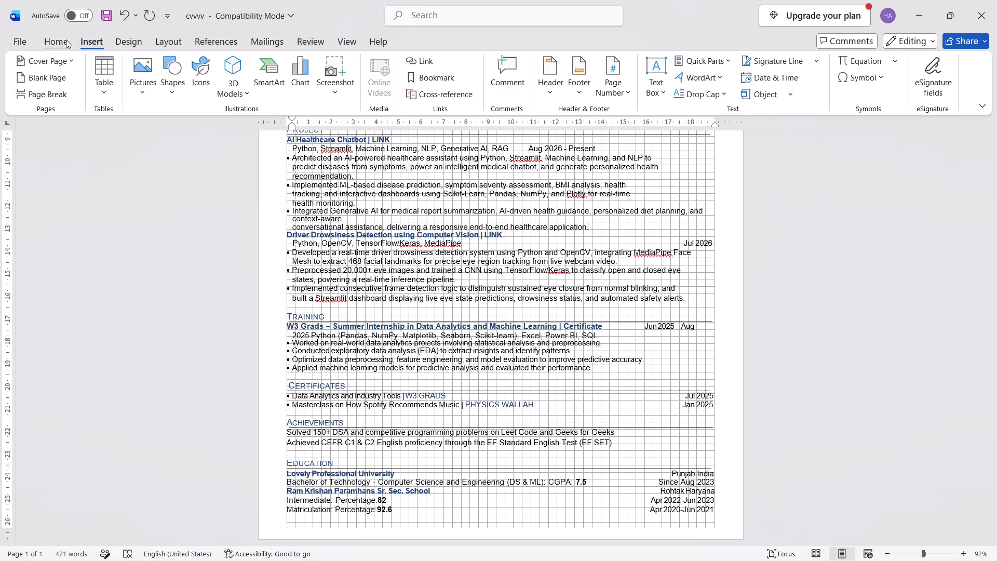
pyautogui.click(66, 39)
pyautogui.click(230, 66)
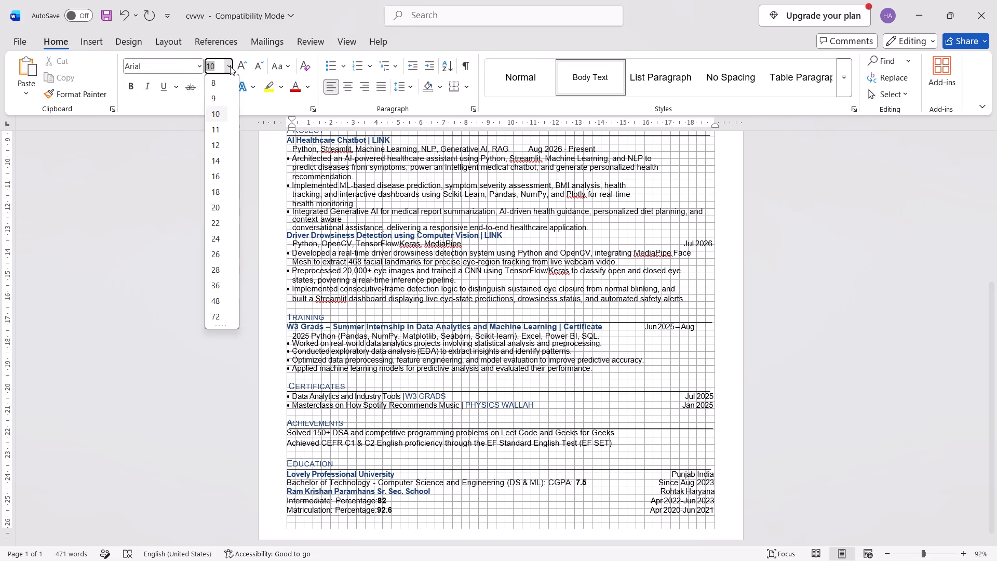
pyautogui.press('BackSpace')
pyautogui.press('5')
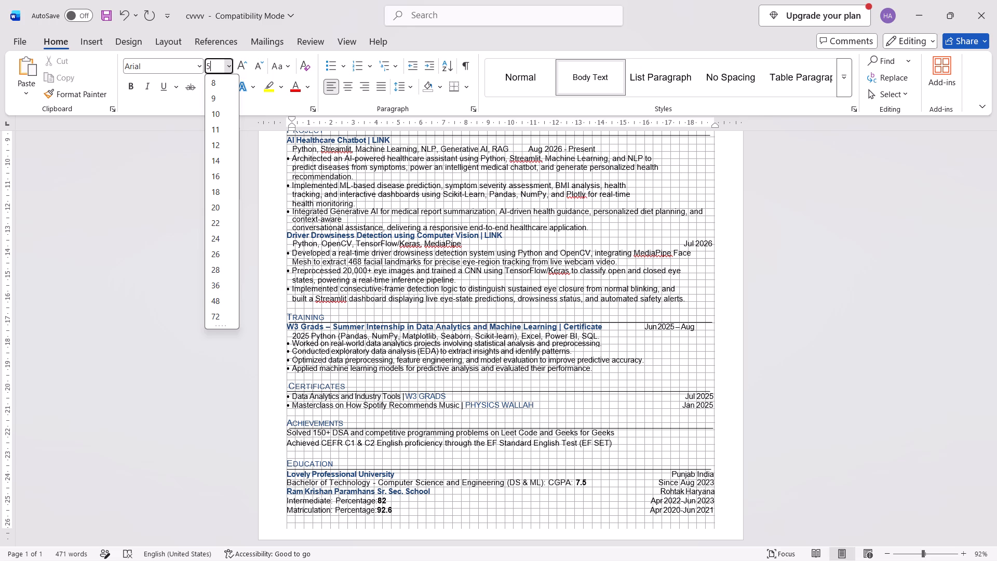
pyautogui.press('Return')
pyautogui.press('Return')
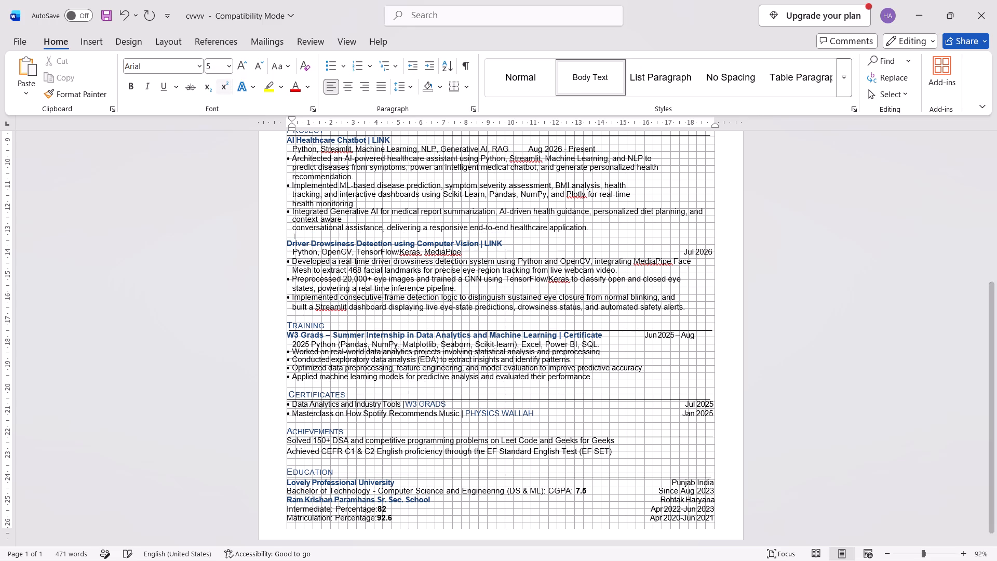
pyautogui.scroll(-1, 230, 81)
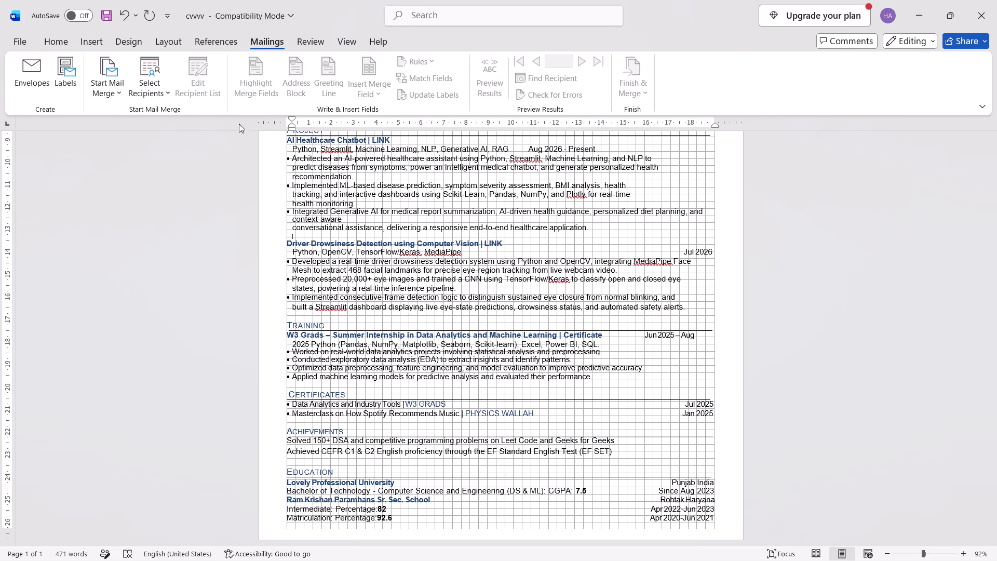
pyautogui.click(150, 244)
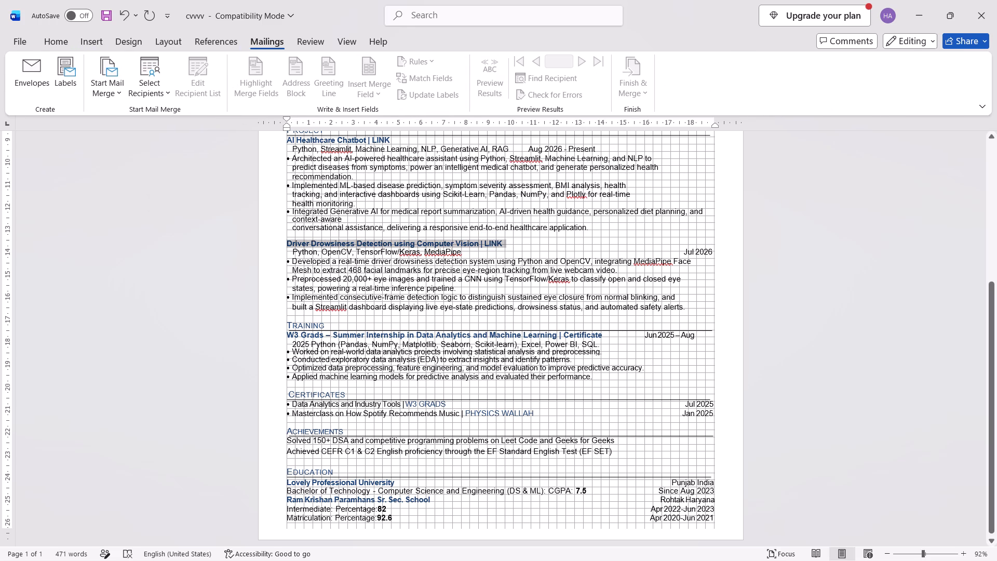
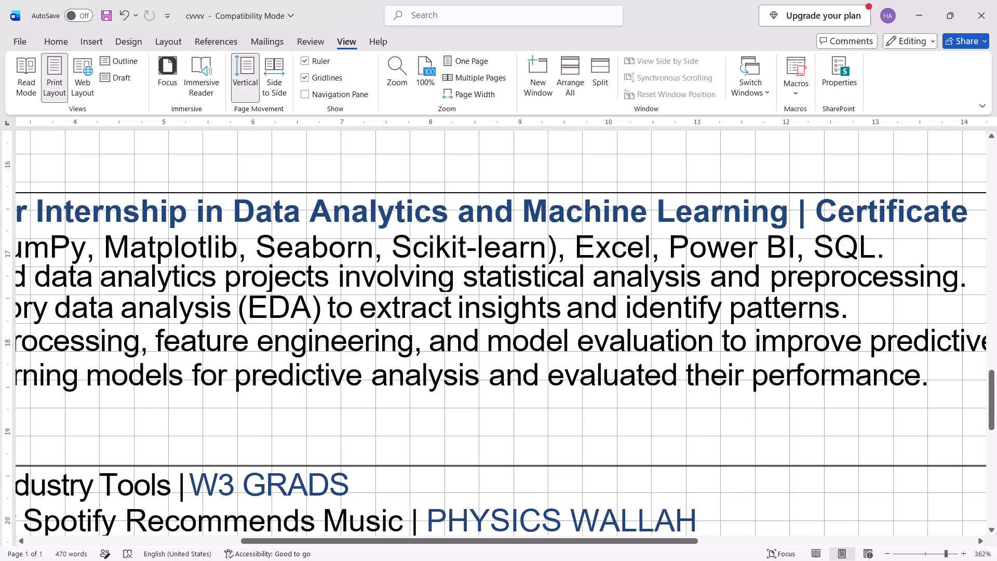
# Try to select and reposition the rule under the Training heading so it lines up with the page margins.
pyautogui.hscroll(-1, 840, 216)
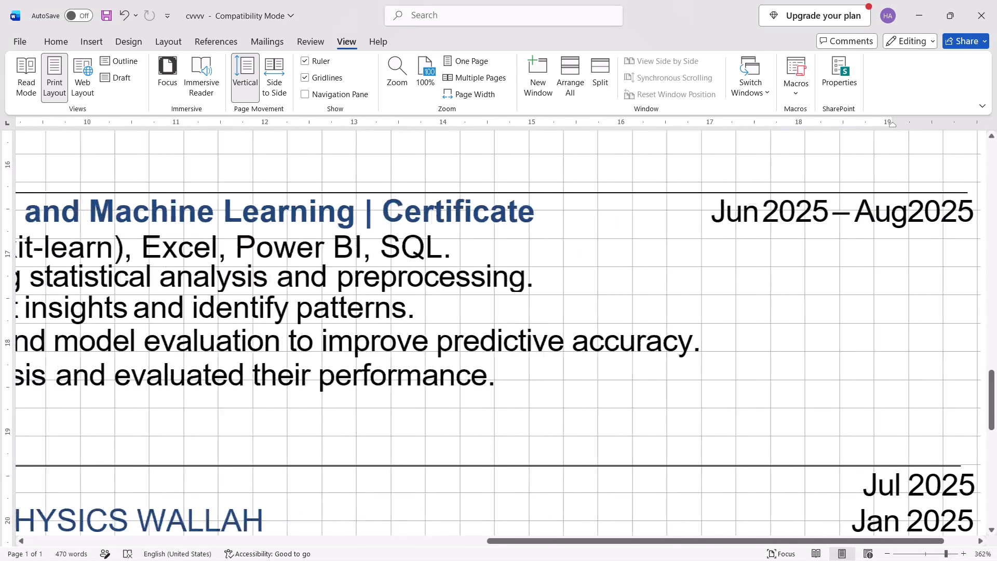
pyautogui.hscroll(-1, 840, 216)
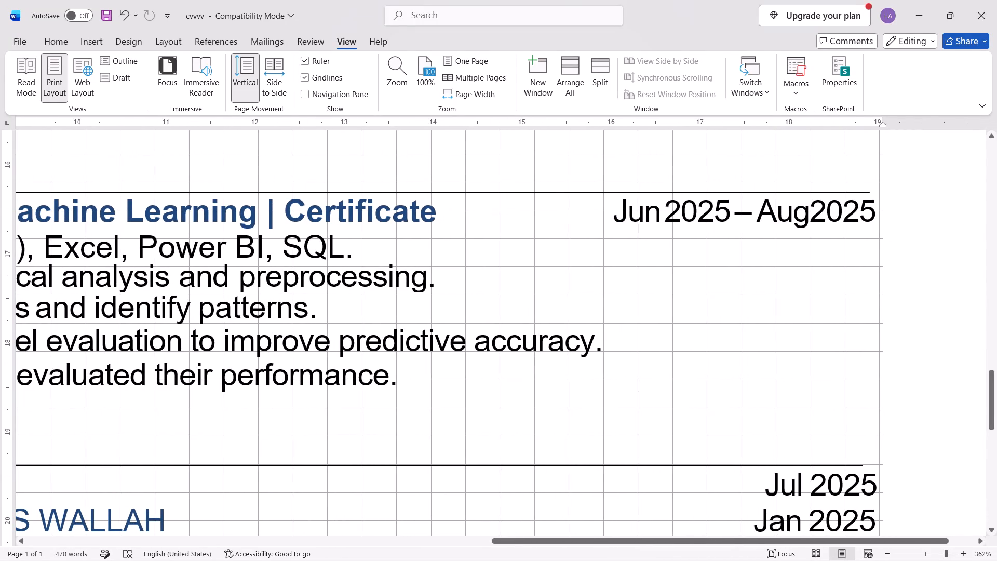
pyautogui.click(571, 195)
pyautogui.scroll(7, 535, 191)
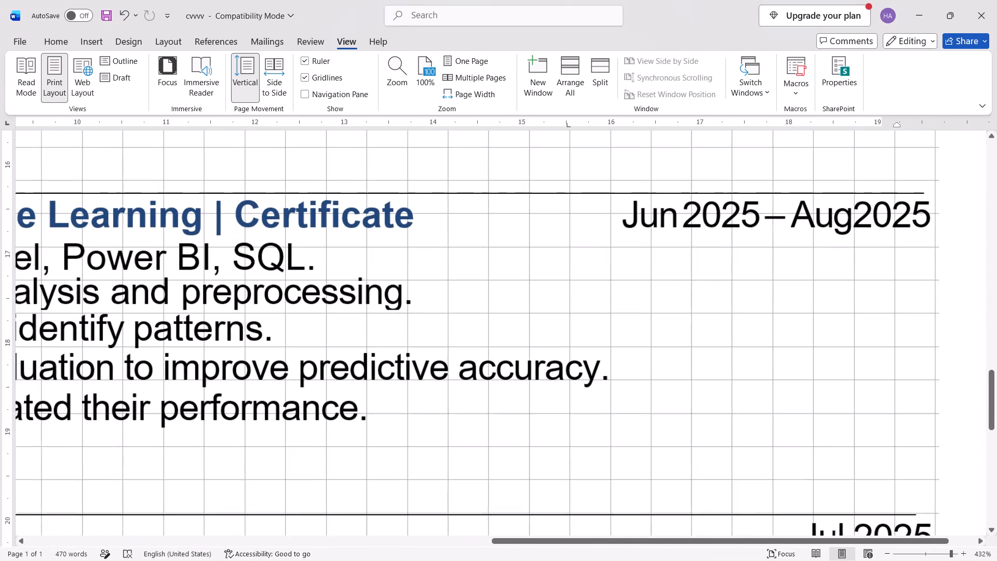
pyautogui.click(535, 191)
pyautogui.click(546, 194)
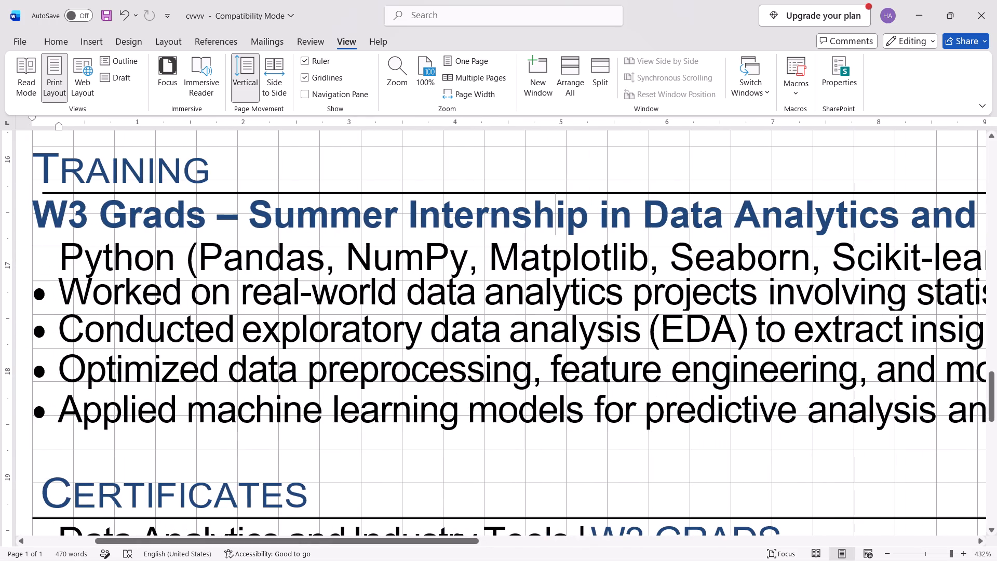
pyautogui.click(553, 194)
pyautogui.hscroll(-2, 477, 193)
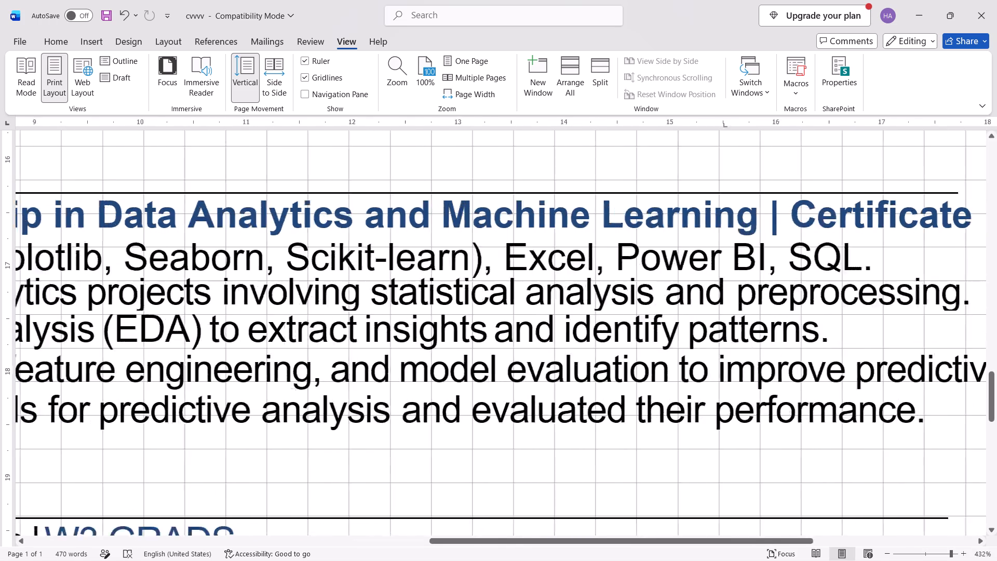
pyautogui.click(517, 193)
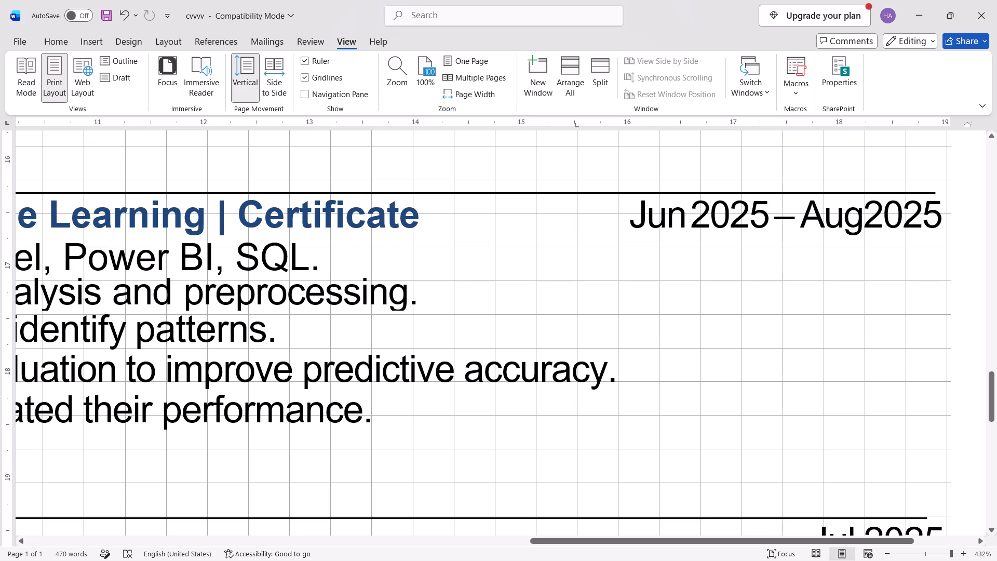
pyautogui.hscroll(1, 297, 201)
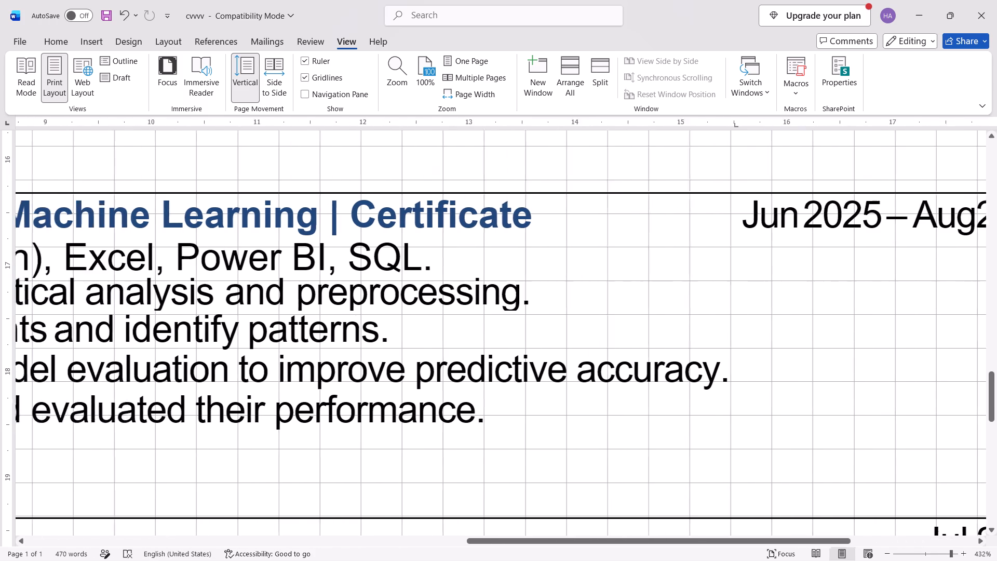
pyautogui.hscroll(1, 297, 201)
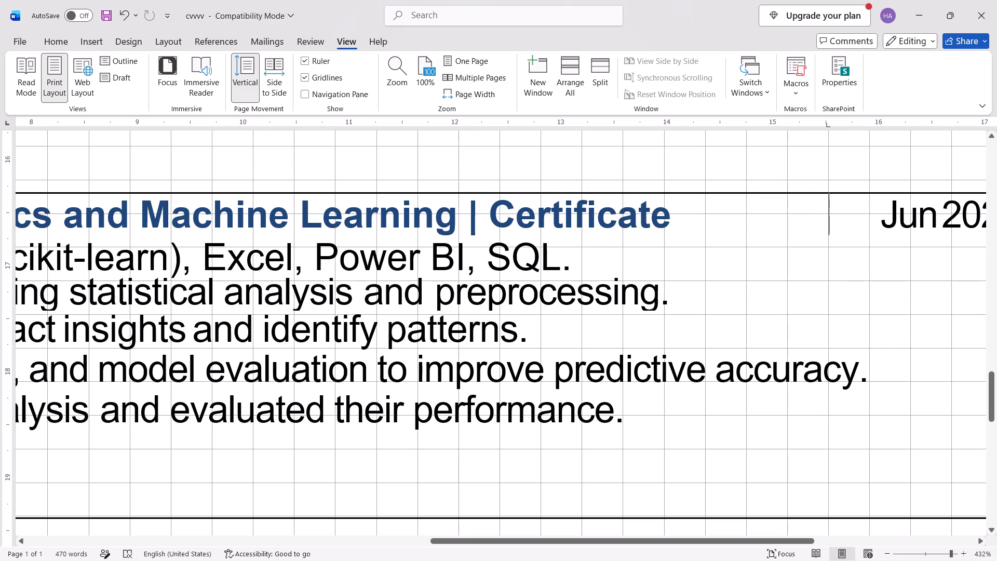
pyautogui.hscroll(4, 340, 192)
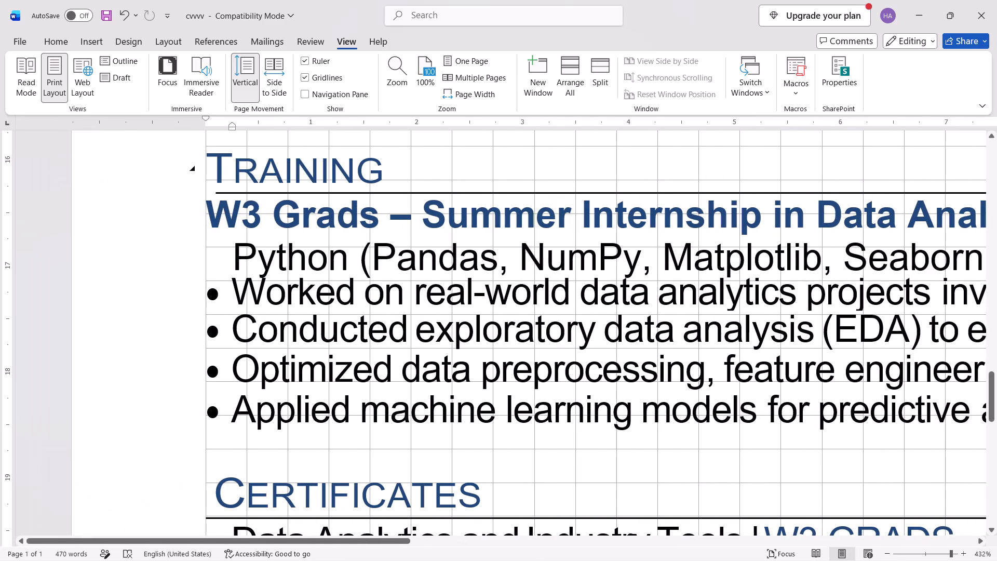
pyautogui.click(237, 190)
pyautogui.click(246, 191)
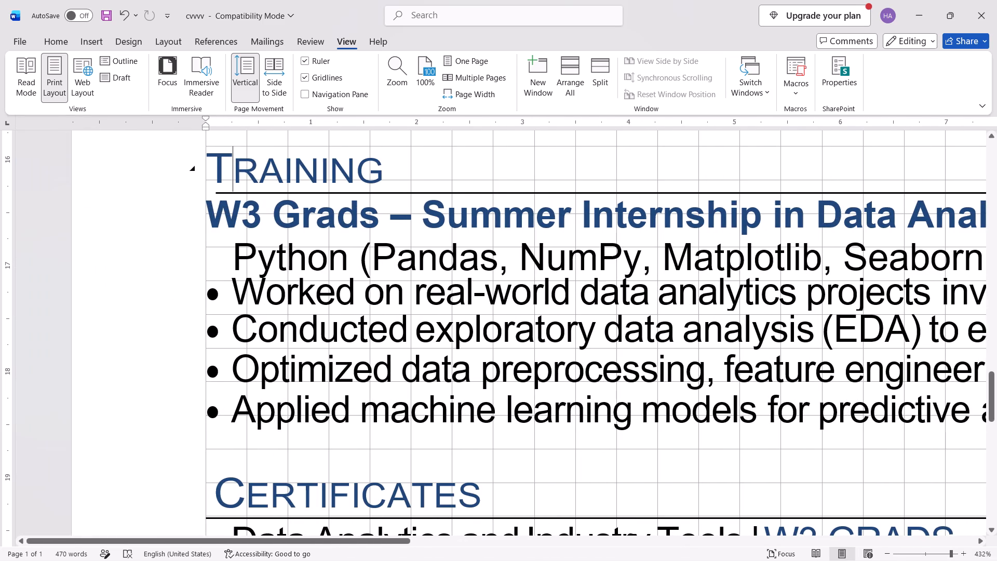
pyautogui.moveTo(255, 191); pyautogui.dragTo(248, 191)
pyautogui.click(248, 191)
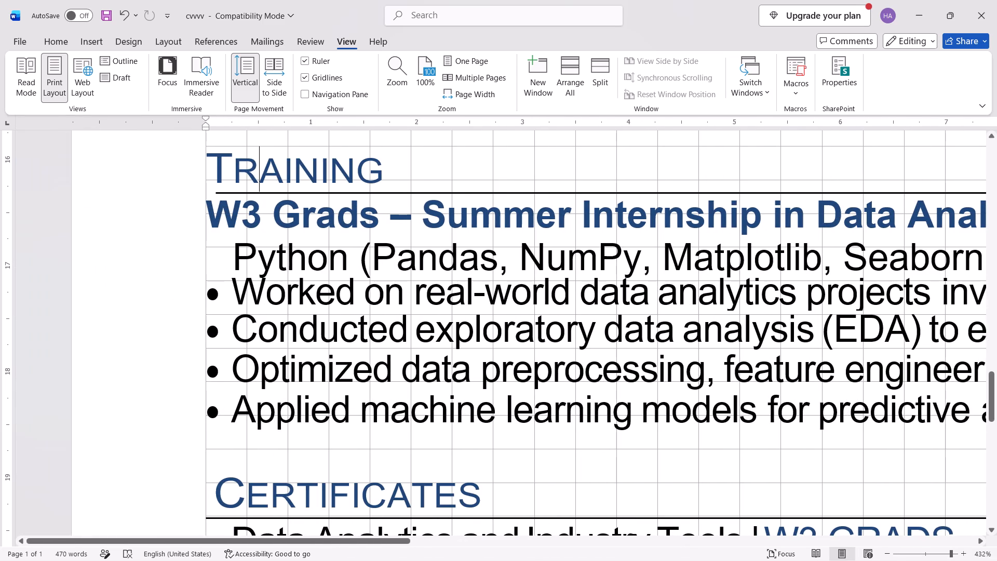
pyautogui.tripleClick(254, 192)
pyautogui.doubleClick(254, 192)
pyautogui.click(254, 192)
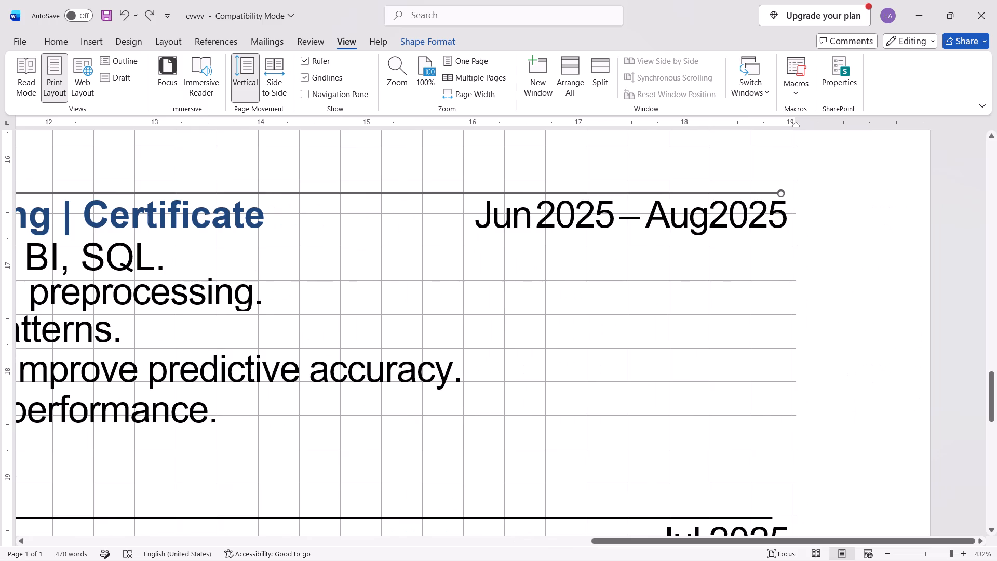
# Check the section rules and date alignment from the Training section up to the contact details against the gridlines.
pyautogui.keyDown('ctrl'); pyautogui.scroll(-6, 254, 192); pyautogui.keyUp('ctrl')
pyautogui.hscroll(2, 254, 192)
pyautogui.keyDown('ctrl'); pyautogui.scroll(1, 254, 192); pyautogui.keyUp('ctrl')
pyautogui.scroll(-1, 254, 192)
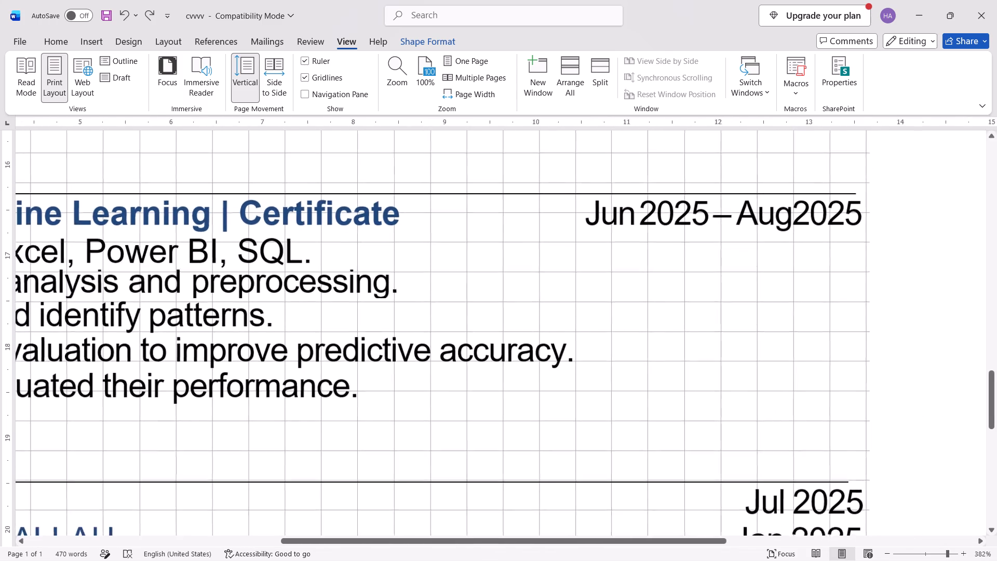
pyautogui.scroll(-1, 254, 192)
pyautogui.keyDown('ctrl'); pyautogui.scroll(-1, 254, 192); pyautogui.keyUp('ctrl')
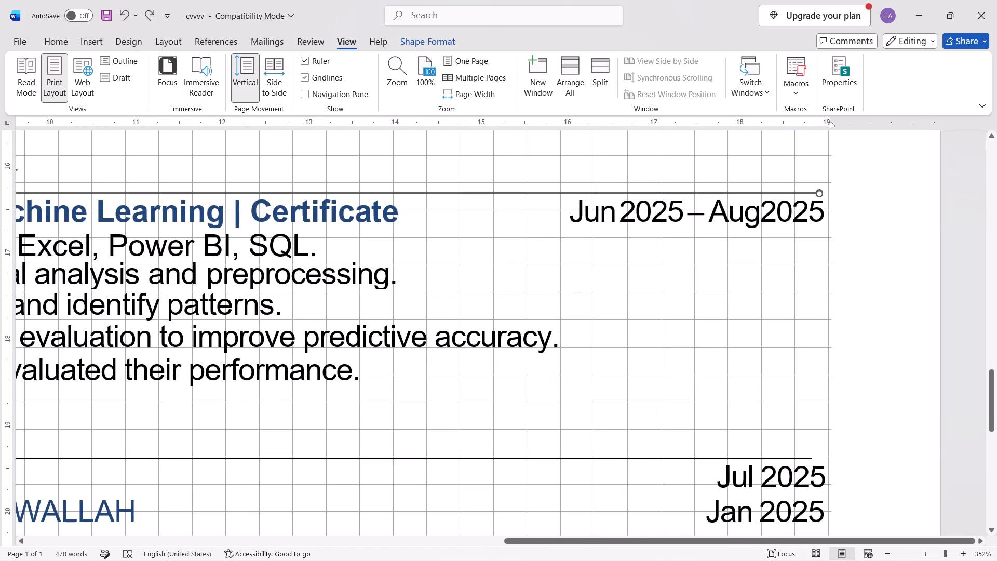
pyautogui.click(927, 551)
pyautogui.click(364, 357)
pyautogui.scroll(1, 364, 357)
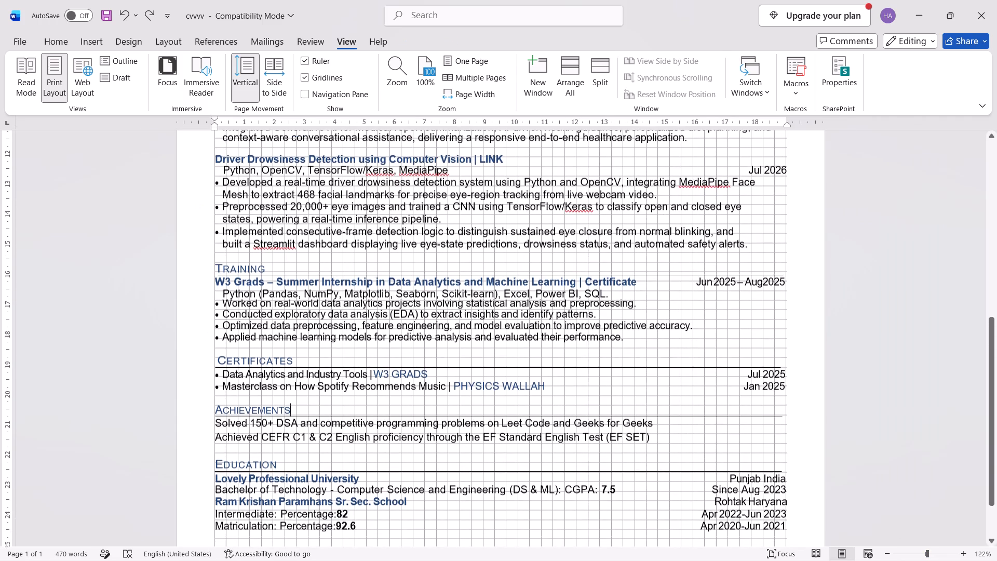
pyautogui.scroll(1, 364, 357)
pyautogui.scroll(1, 255, 288)
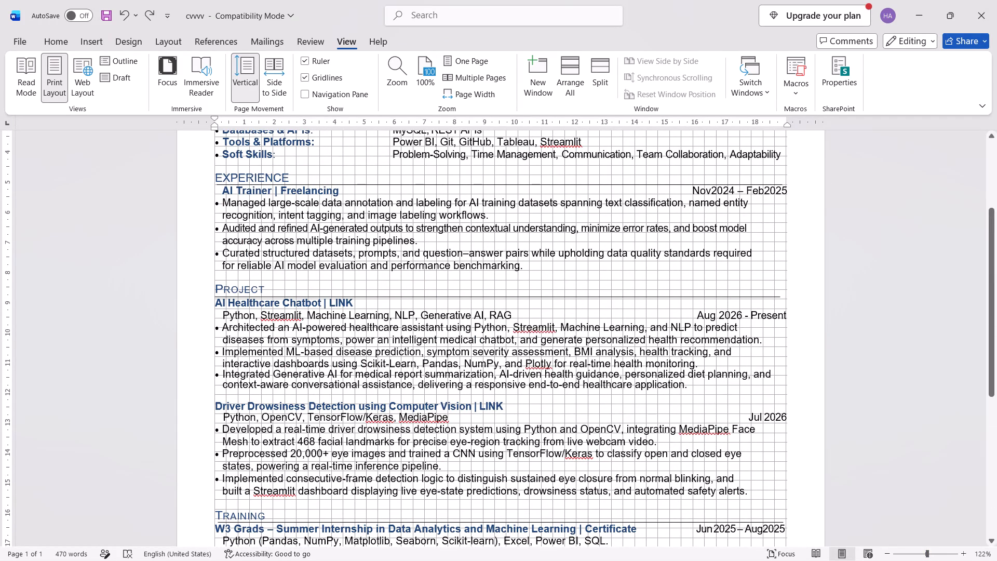
pyautogui.scroll(1, 457, 456)
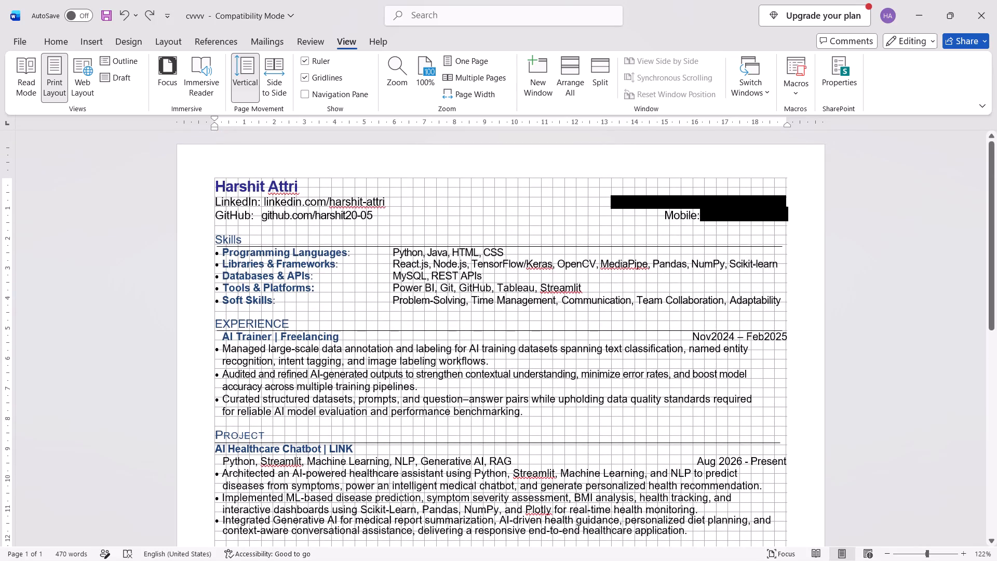
pyautogui.keyDown('ctrl'); pyautogui.scroll(6, 265, 329); pyautogui.keyUp('ctrl')
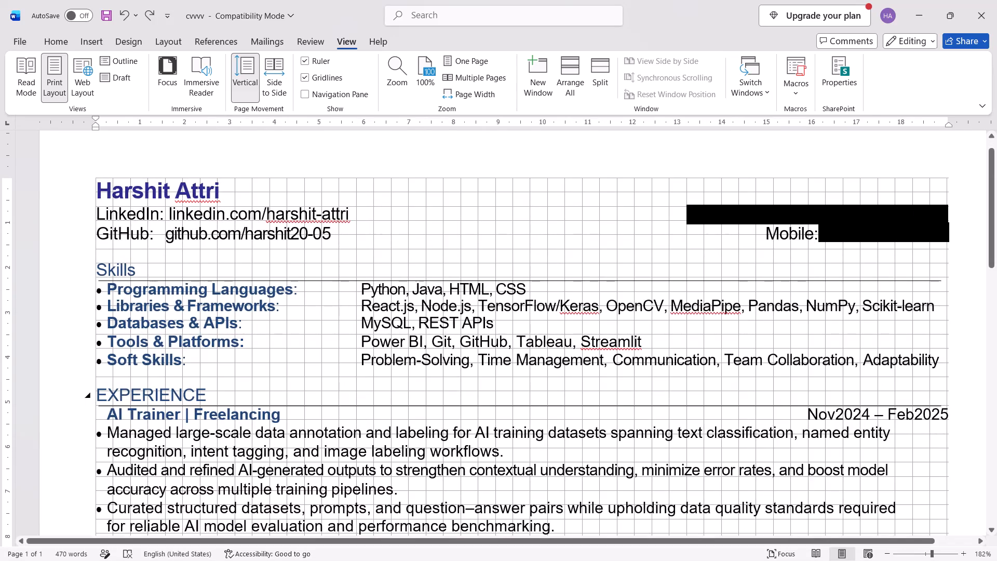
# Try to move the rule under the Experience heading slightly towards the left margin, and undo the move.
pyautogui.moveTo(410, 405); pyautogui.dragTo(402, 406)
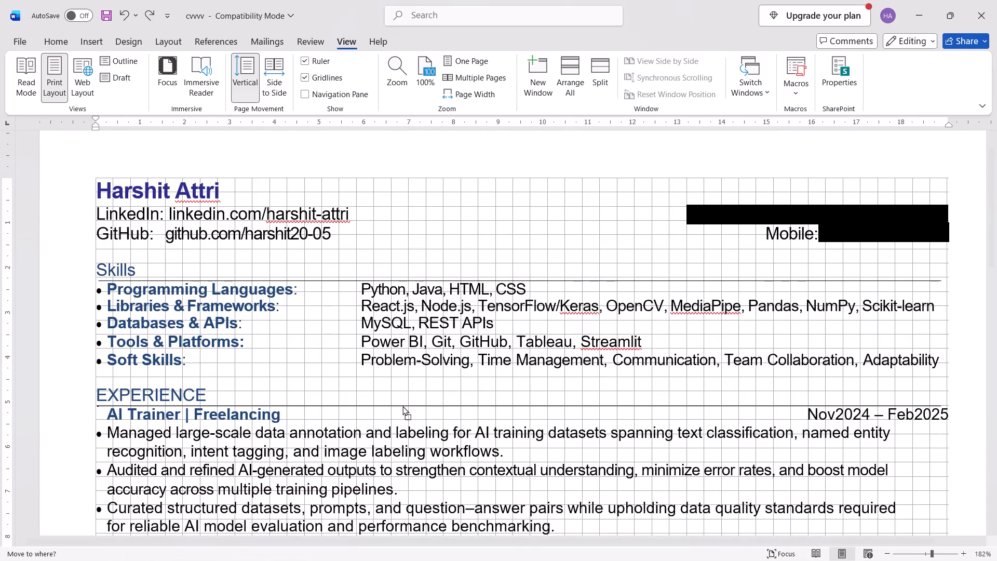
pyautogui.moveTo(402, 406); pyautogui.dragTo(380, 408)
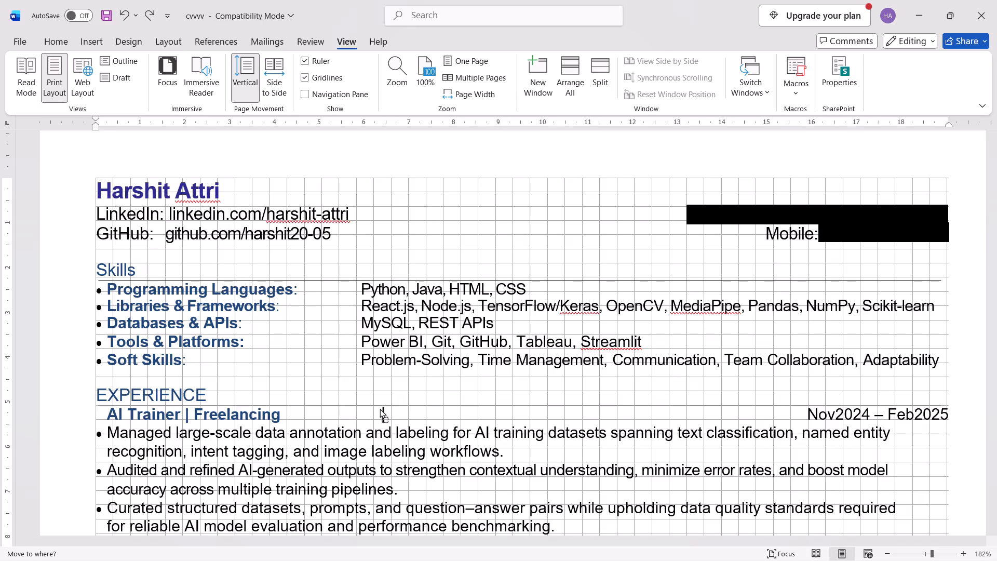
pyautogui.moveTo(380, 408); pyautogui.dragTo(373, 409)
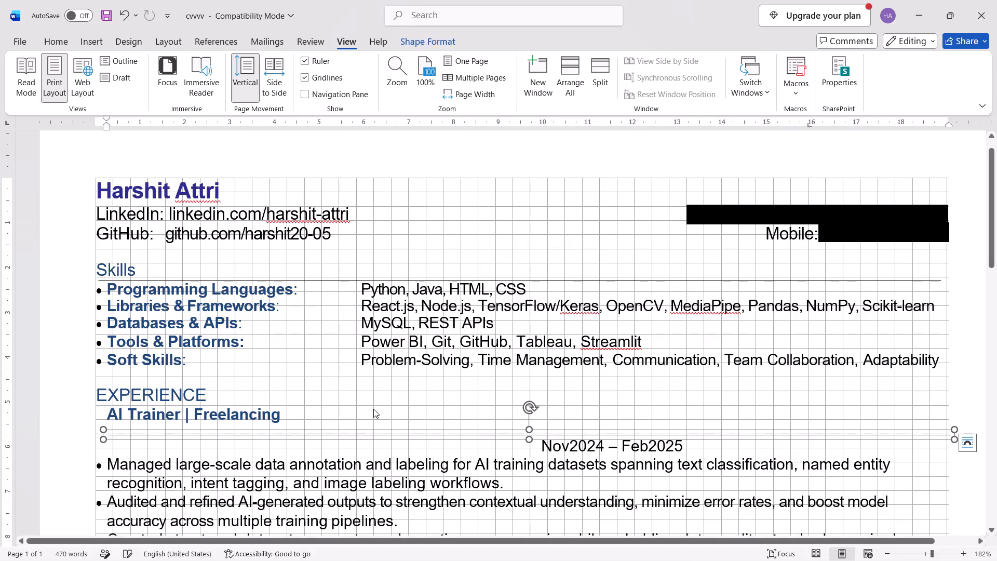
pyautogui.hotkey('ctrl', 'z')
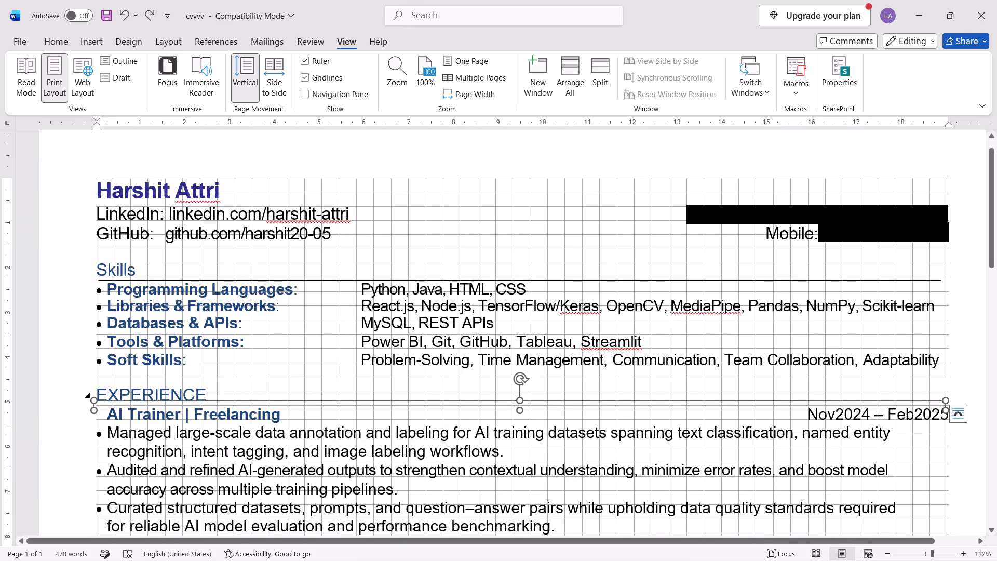
# Undo the last change to the rule under the Achievements heading.
pyautogui.press('Left')
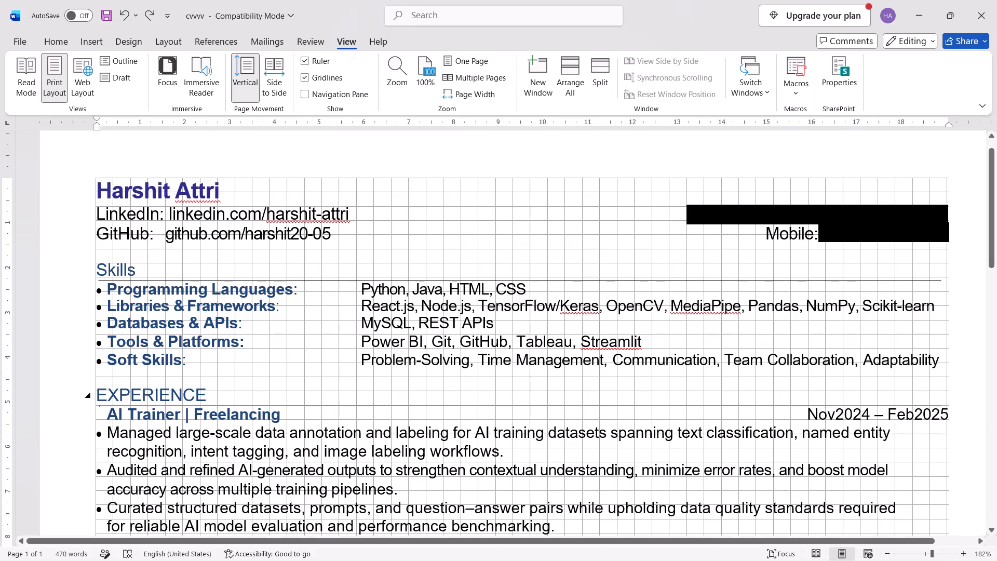
pyautogui.press('Left')
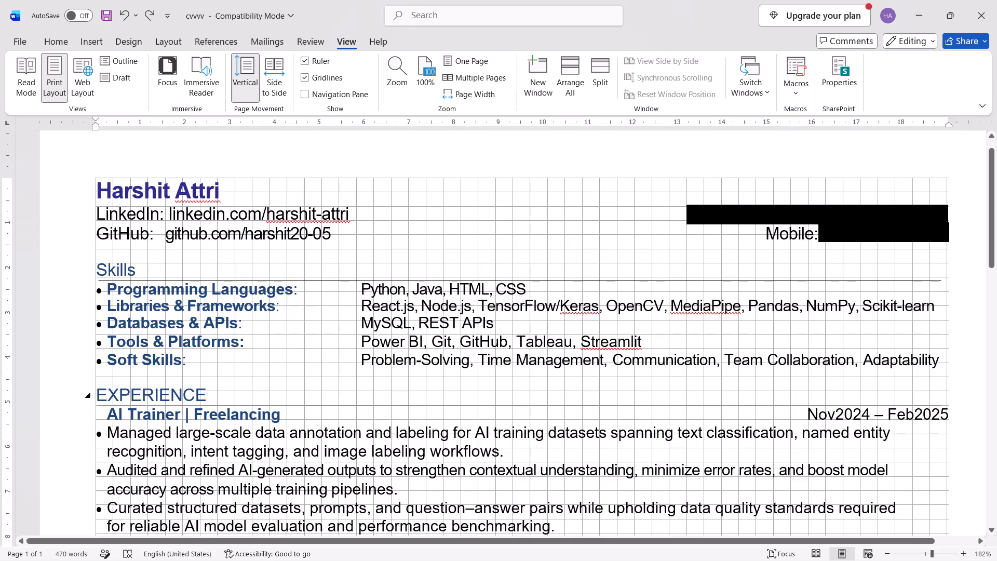
pyautogui.click(434, 397)
pyautogui.hotkey('ctrl', 'z')
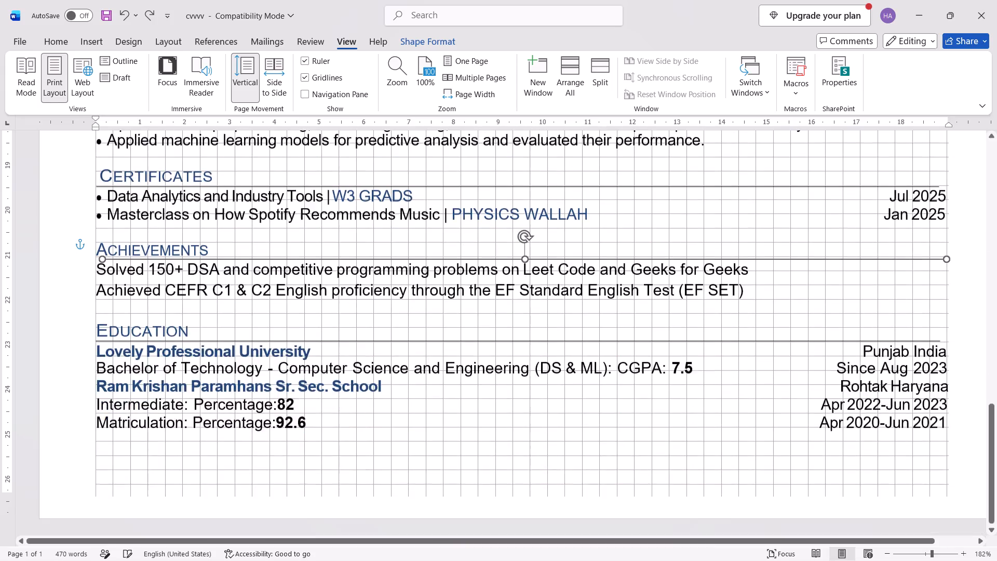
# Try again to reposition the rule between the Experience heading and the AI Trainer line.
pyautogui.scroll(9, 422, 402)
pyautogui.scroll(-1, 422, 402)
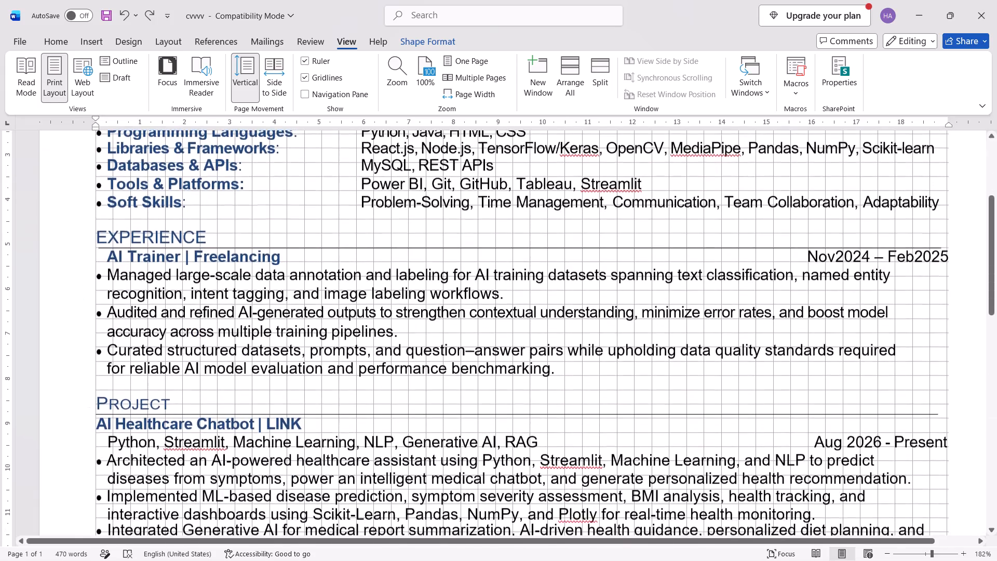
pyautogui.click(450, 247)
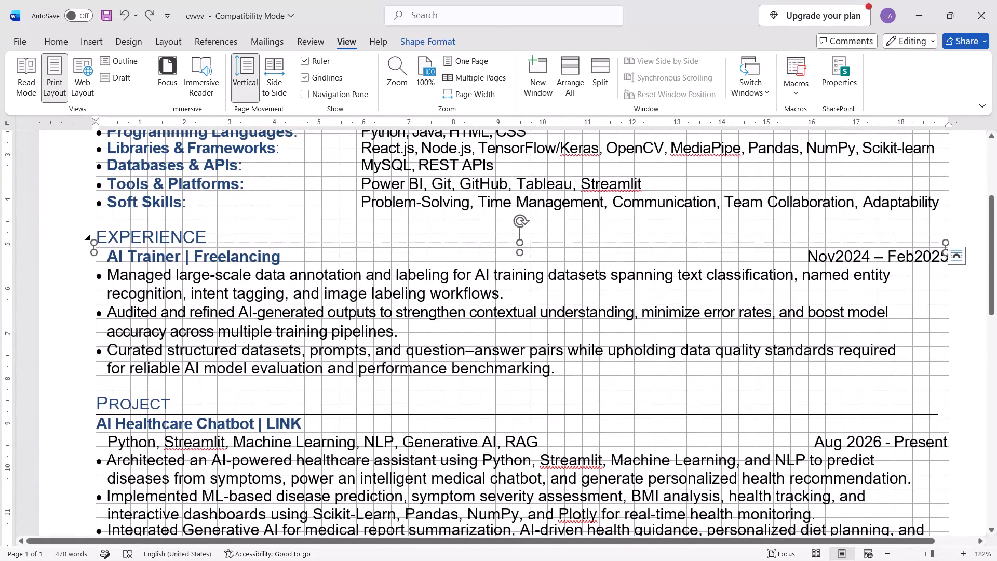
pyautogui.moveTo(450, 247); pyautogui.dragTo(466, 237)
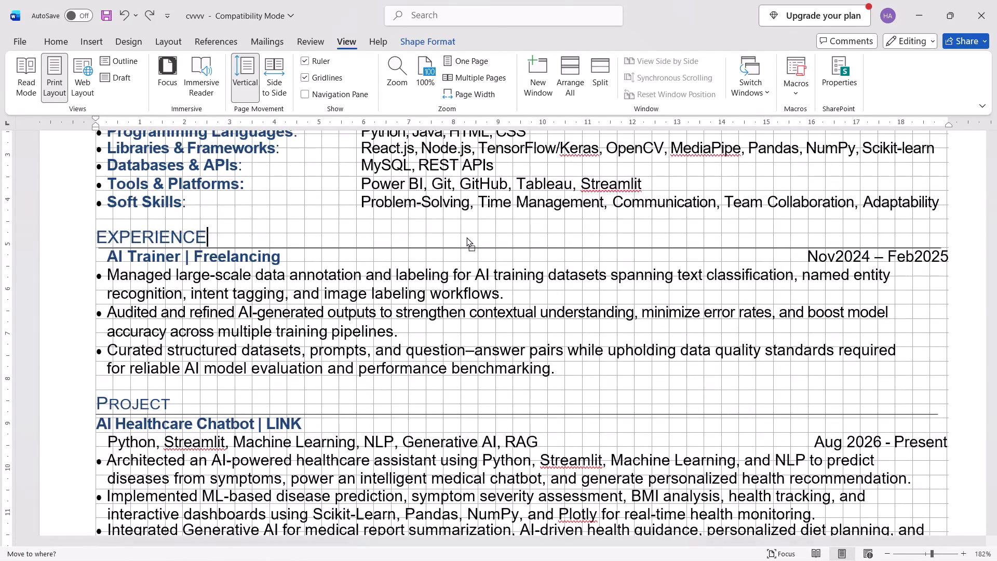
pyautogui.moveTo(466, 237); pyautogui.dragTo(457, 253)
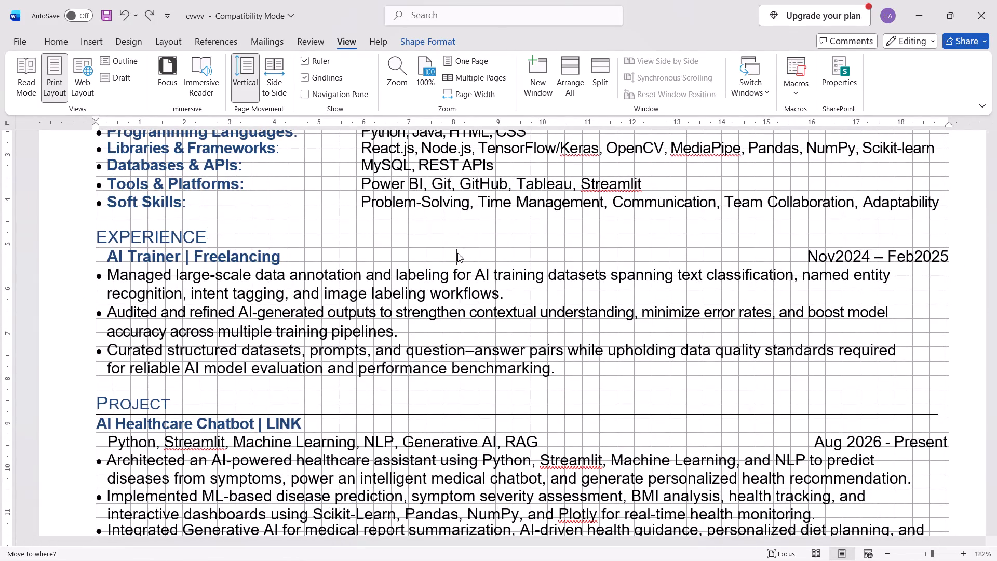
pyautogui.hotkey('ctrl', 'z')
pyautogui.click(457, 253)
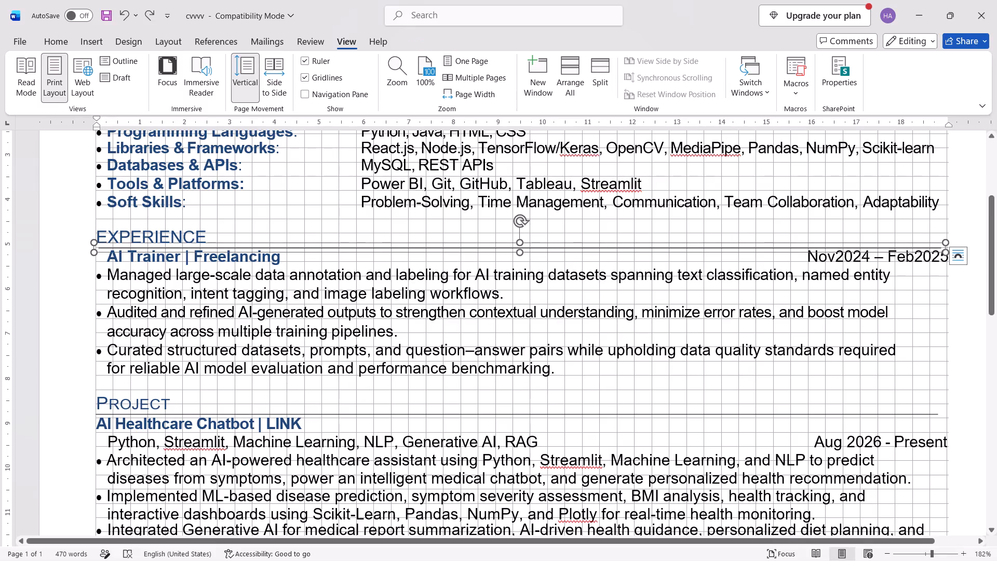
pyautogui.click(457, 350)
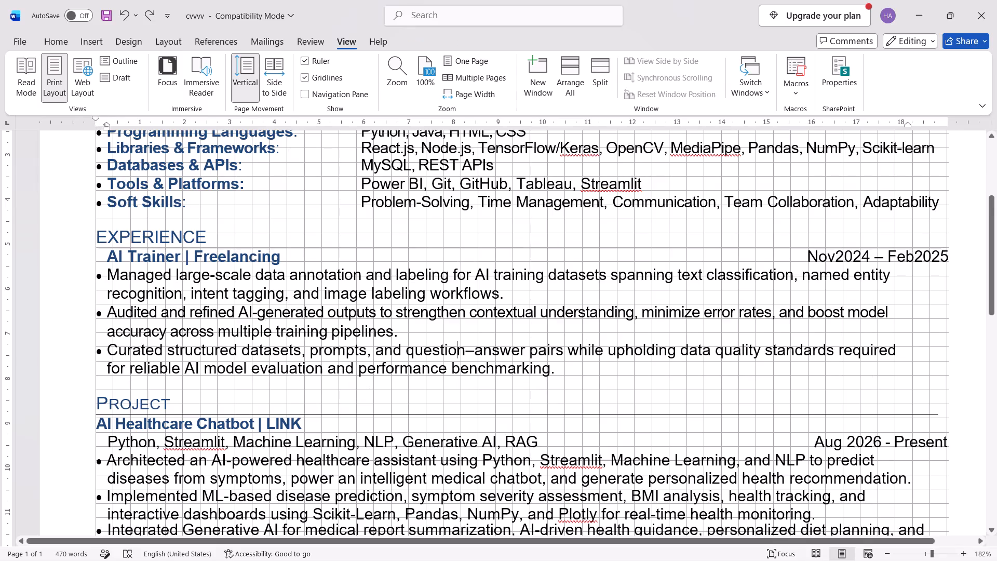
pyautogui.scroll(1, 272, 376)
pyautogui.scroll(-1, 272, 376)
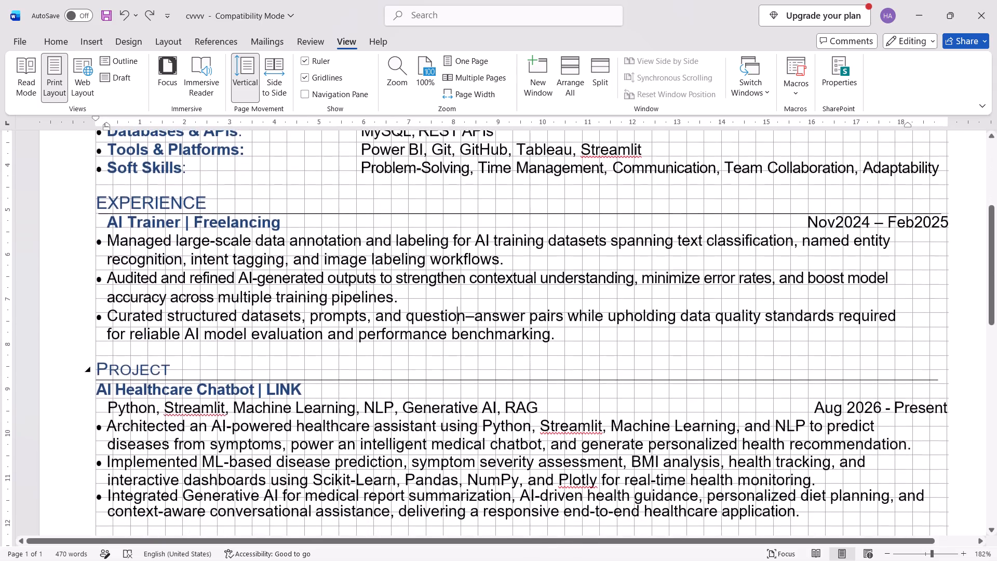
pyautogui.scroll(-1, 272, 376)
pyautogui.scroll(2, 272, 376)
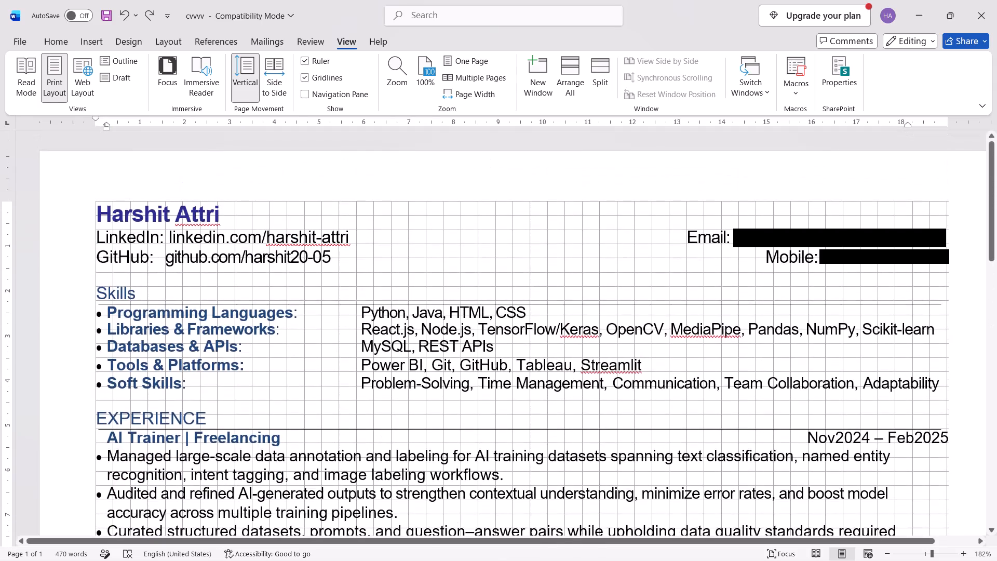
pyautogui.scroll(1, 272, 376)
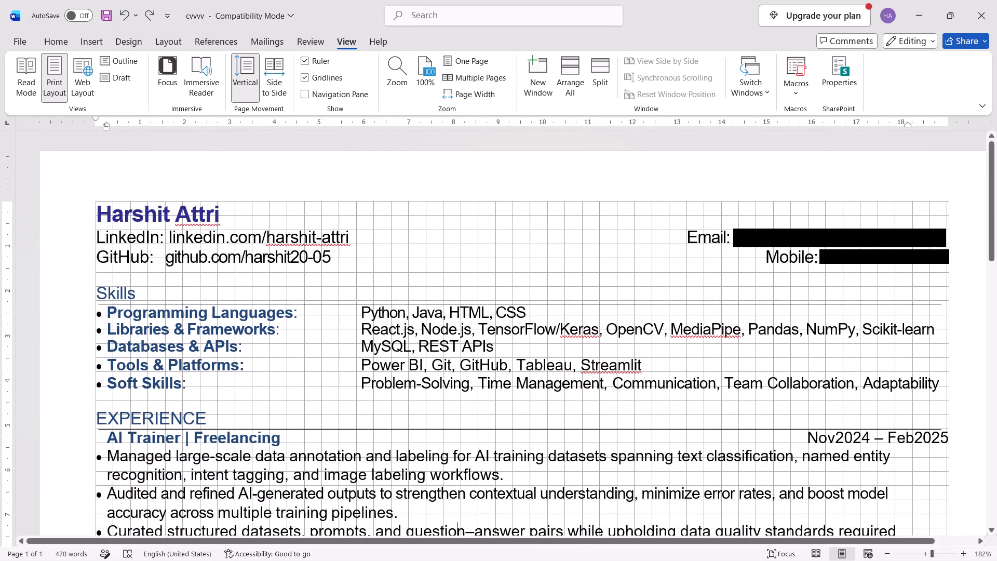
# Insert a space before the Jun2025 – Aug2025 date on the W3 Grads line in the Training section.
pyautogui.scroll(-2, 831, 473)
pyautogui.keyDown('ctrl'); pyautogui.scroll(-8, 831, 473); pyautogui.keyUp('ctrl')
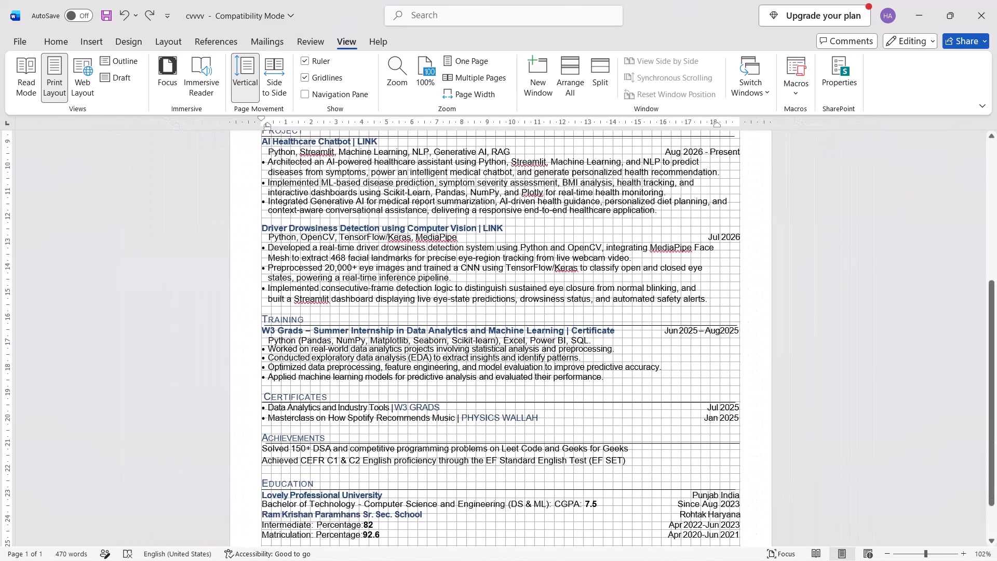
pyautogui.click(661, 330)
pyautogui.press('space')
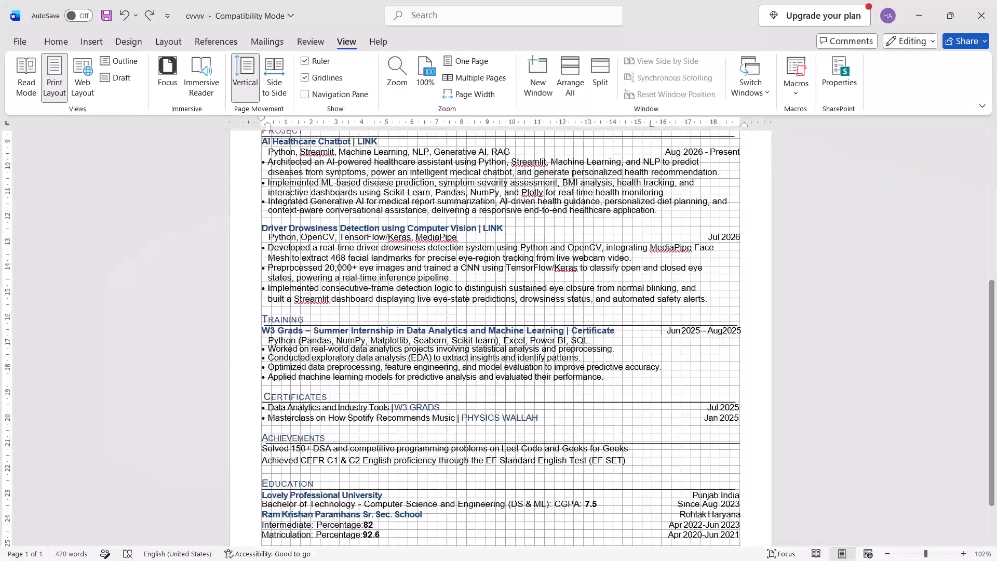
# Turn off the gridlines and the ruler for the CV page.
pyautogui.scroll(-2, 661, 330)
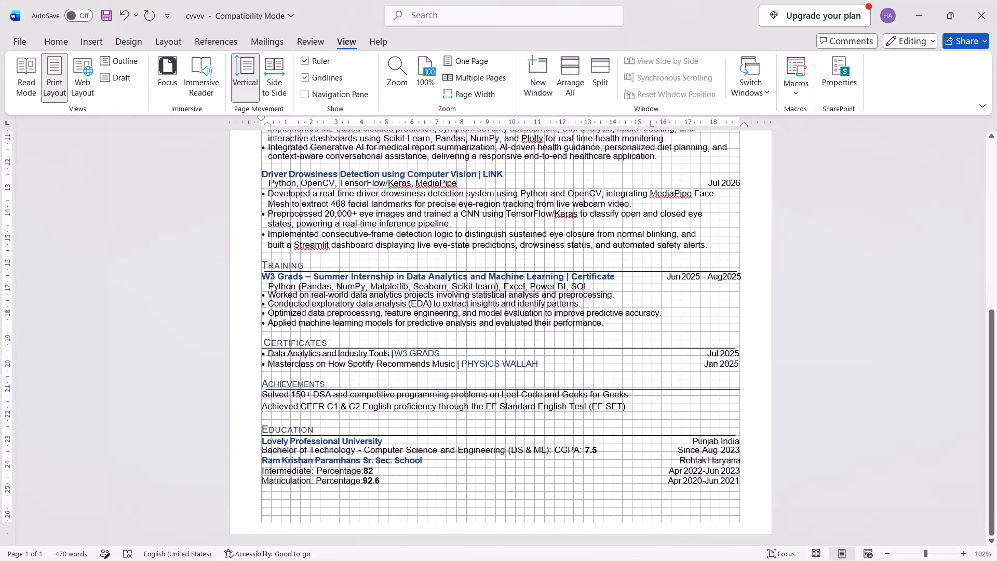
pyautogui.scroll(6, 661, 330)
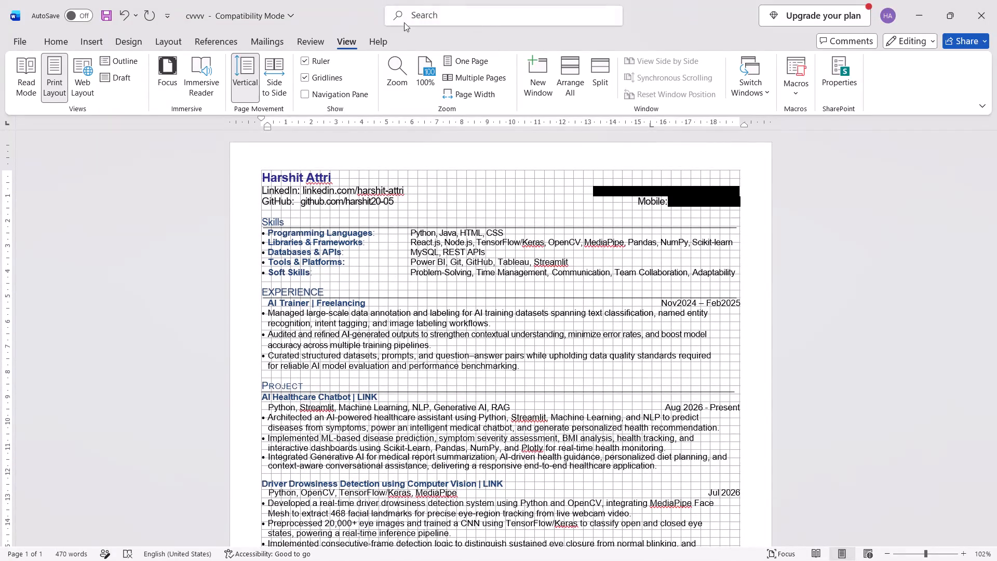
pyautogui.click(303, 75)
pyautogui.click(303, 56)
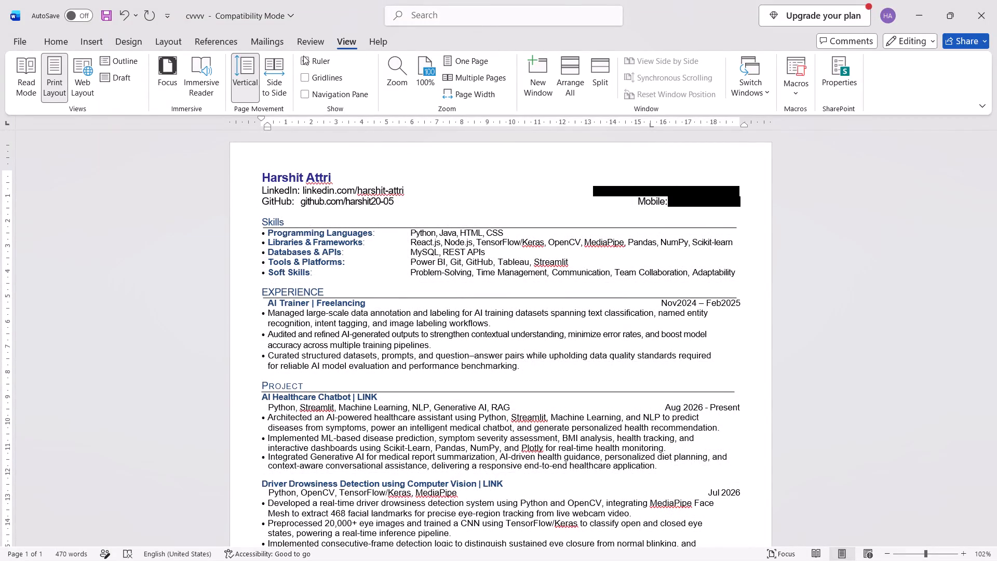
# Enlarge the name heading at the top of the CV to font size 18.
pyautogui.keyDown('ctrl'); pyautogui.scroll(-4, 325, 251); pyautogui.keyUp('ctrl')
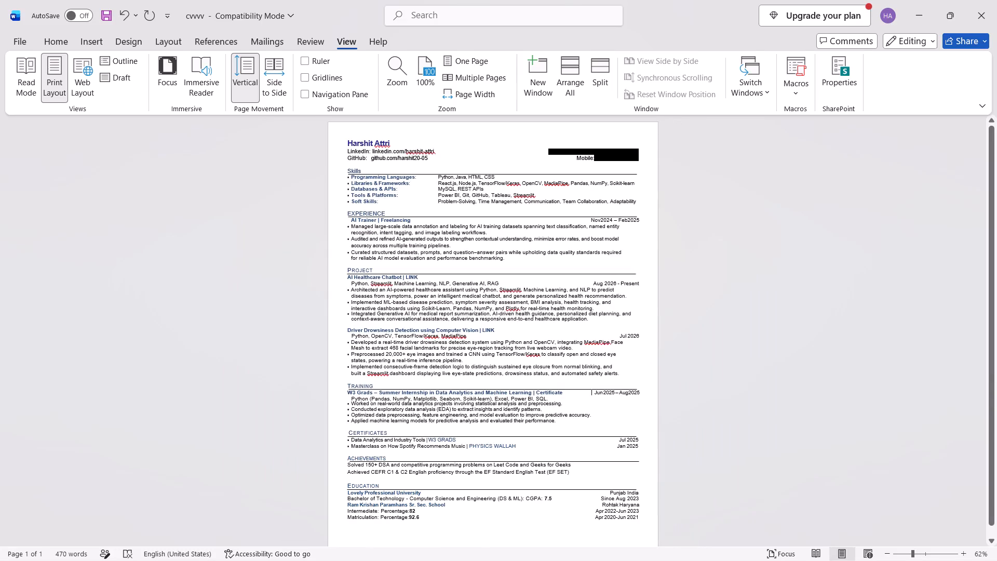
pyautogui.scroll(-2, 325, 251)
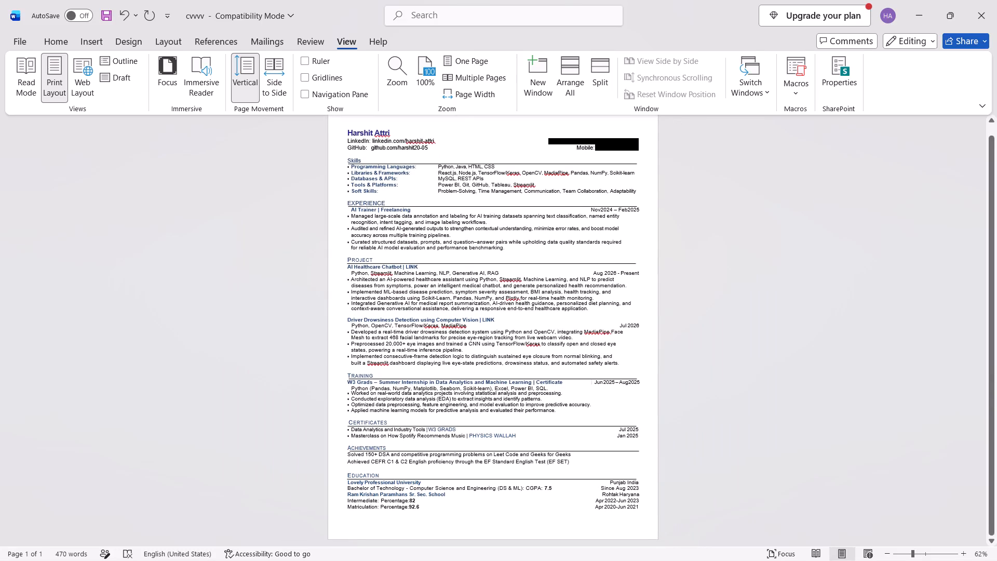
pyautogui.scroll(2, 325, 251)
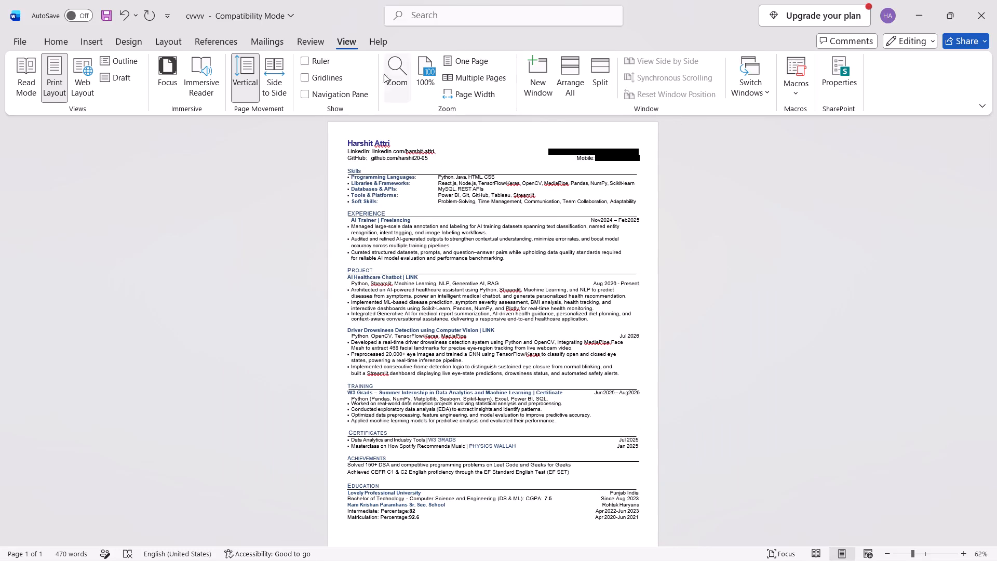
pyautogui.moveTo(393, 140); pyautogui.dragTo(358, 143)
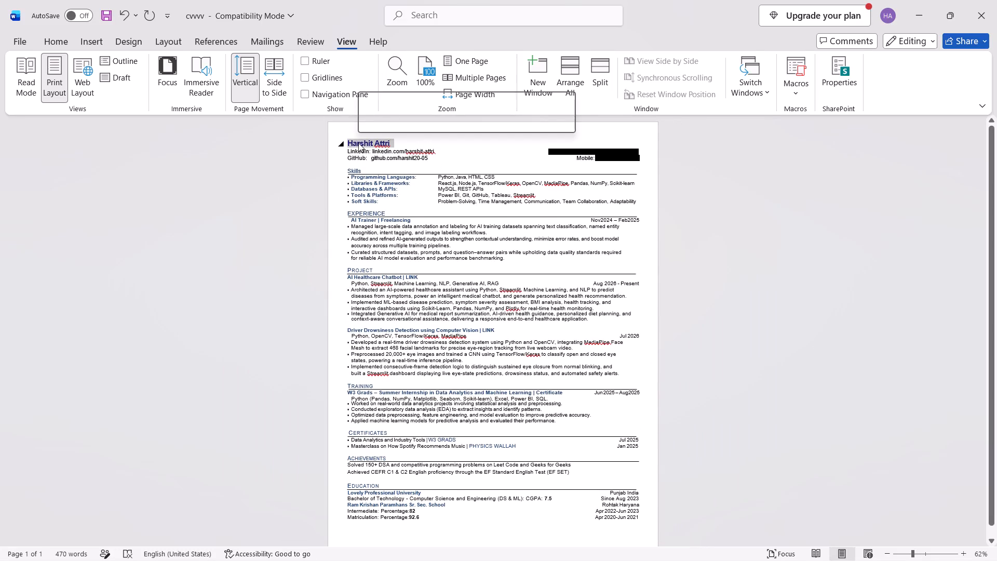
pyautogui.click(470, 108)
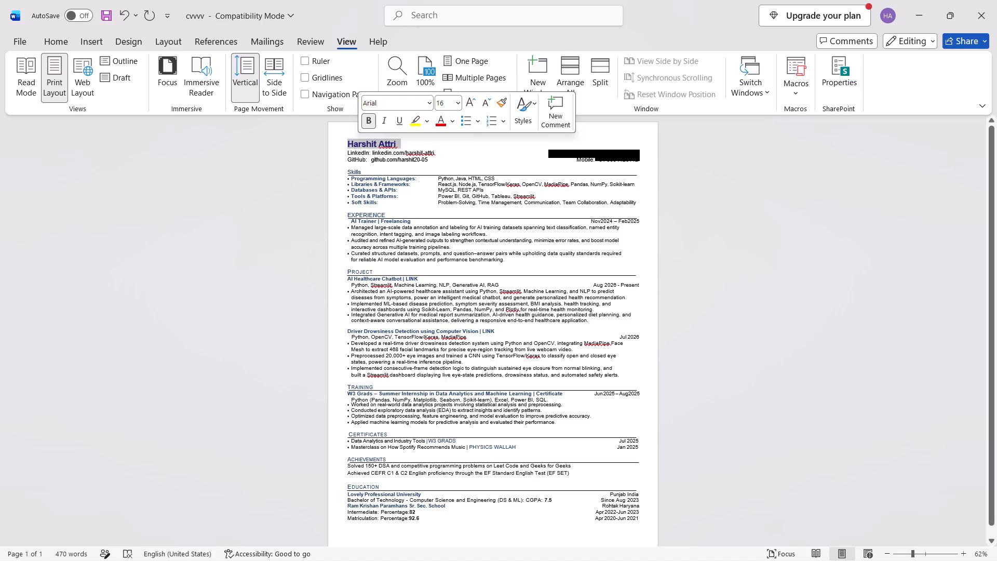
pyautogui.click(466, 106)
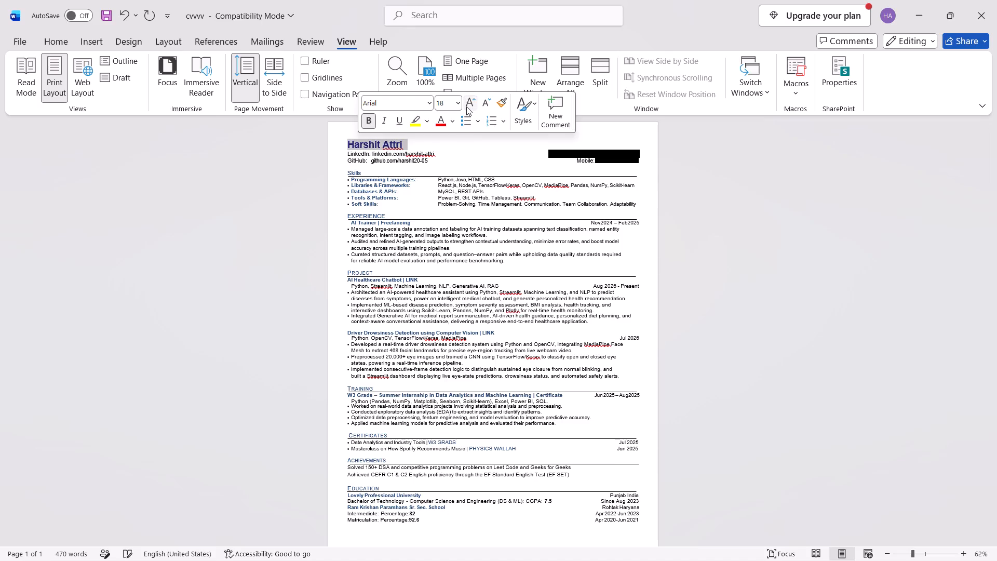
pyautogui.click(490, 190)
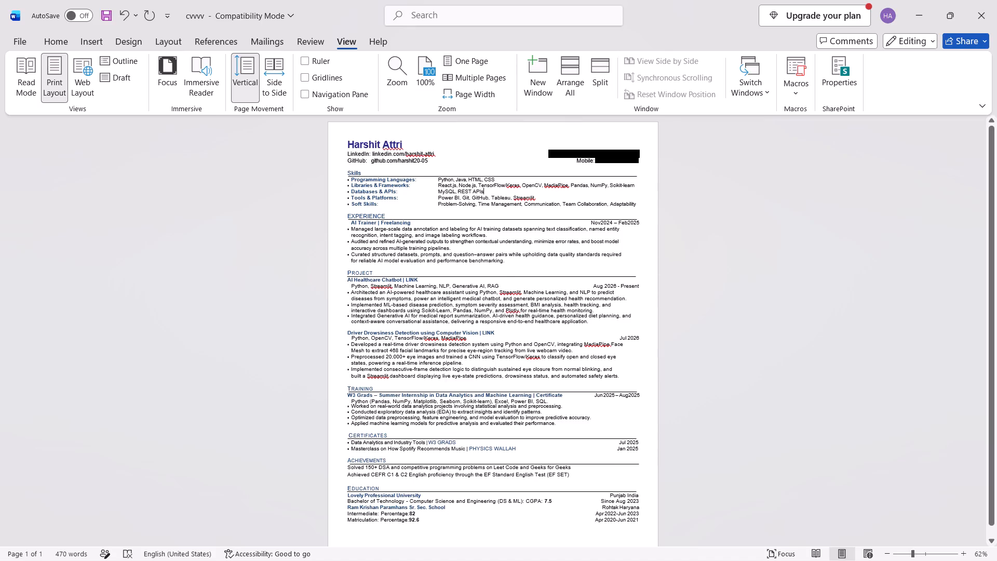
# Look over the whole CV page layout from the header down to the Education section.
pyautogui.scroll(-1, 799, 406)
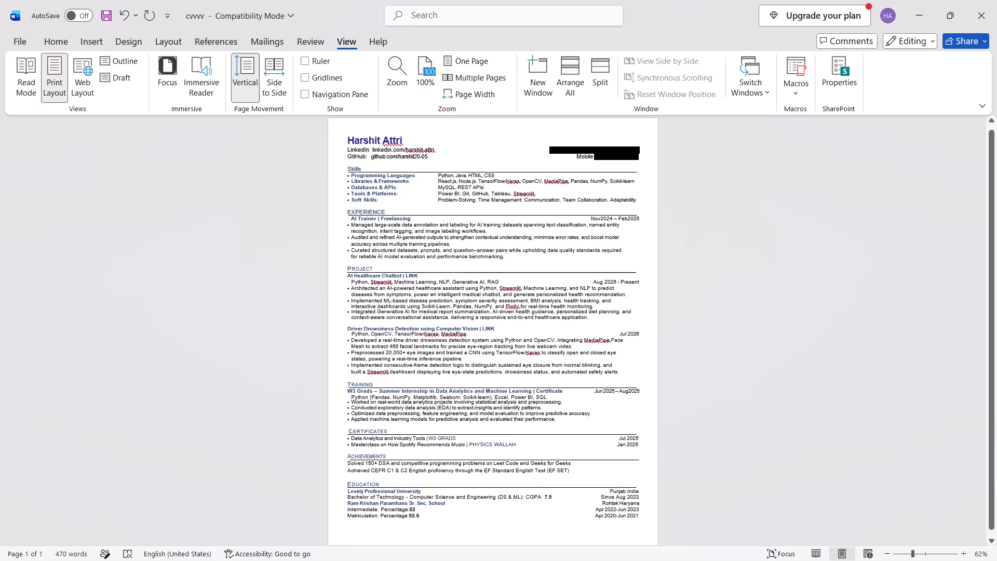
pyautogui.keyDown('ctrl'); pyautogui.scroll(1, 601, 355); pyautogui.keyUp('ctrl')
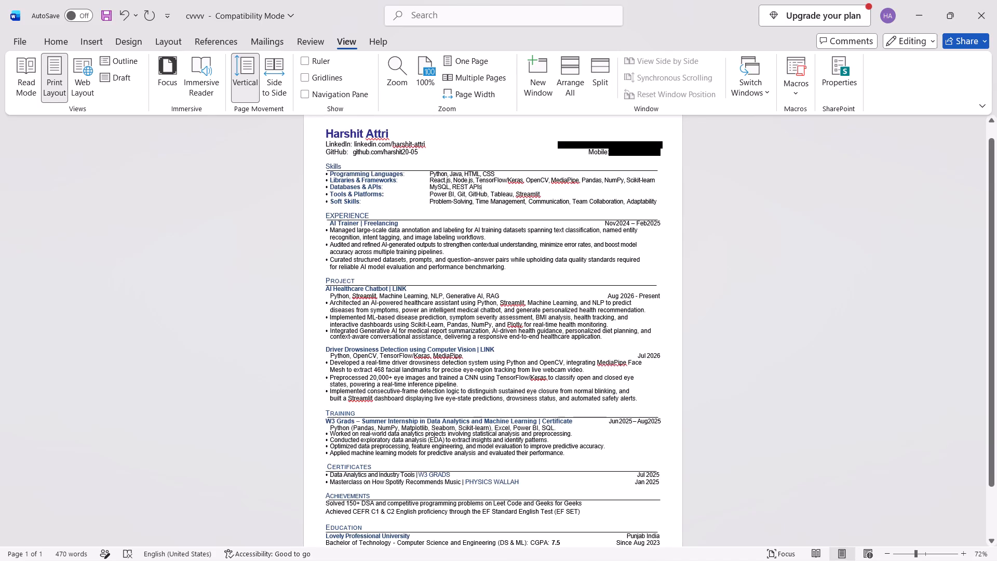
pyautogui.scroll(-3, 601, 355)
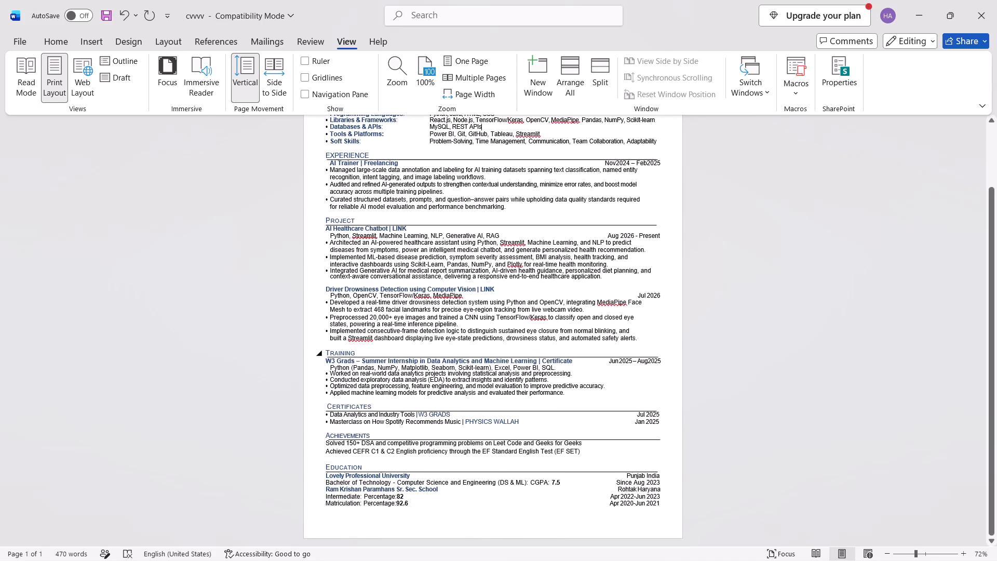
pyautogui.scroll(2, 601, 355)
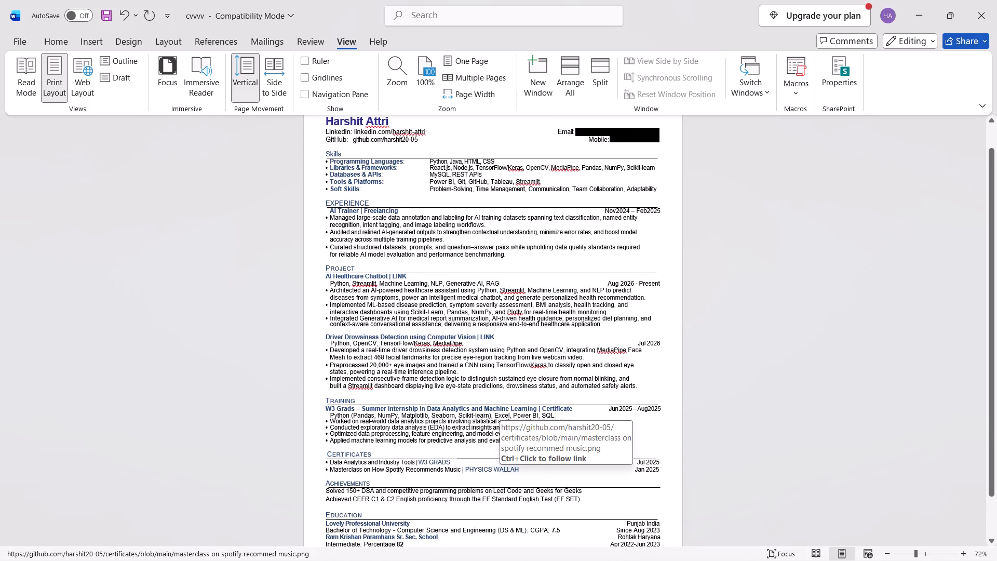
pyautogui.scroll(1, 477, 398)
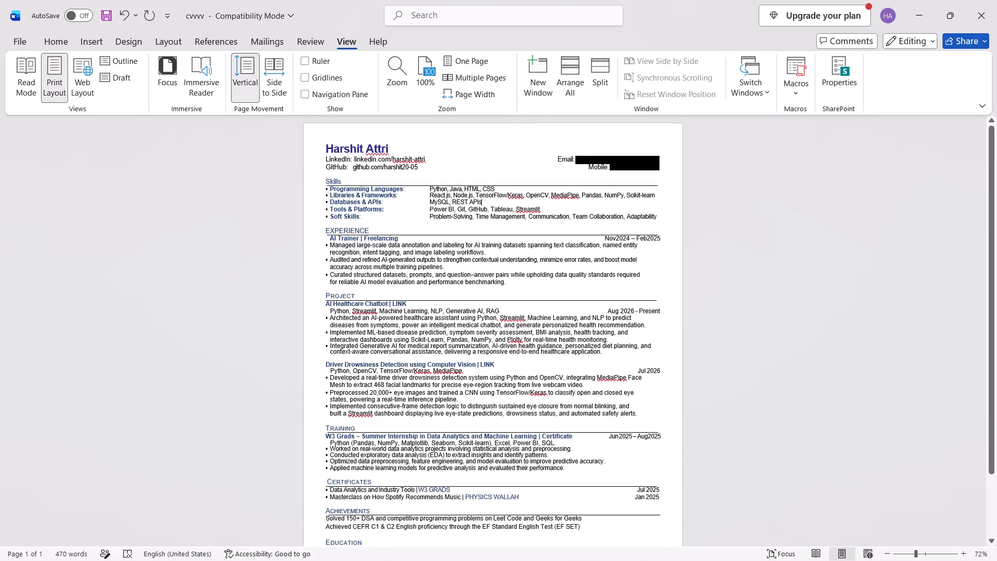
pyautogui.click(405, 304)
pyautogui.press('space')
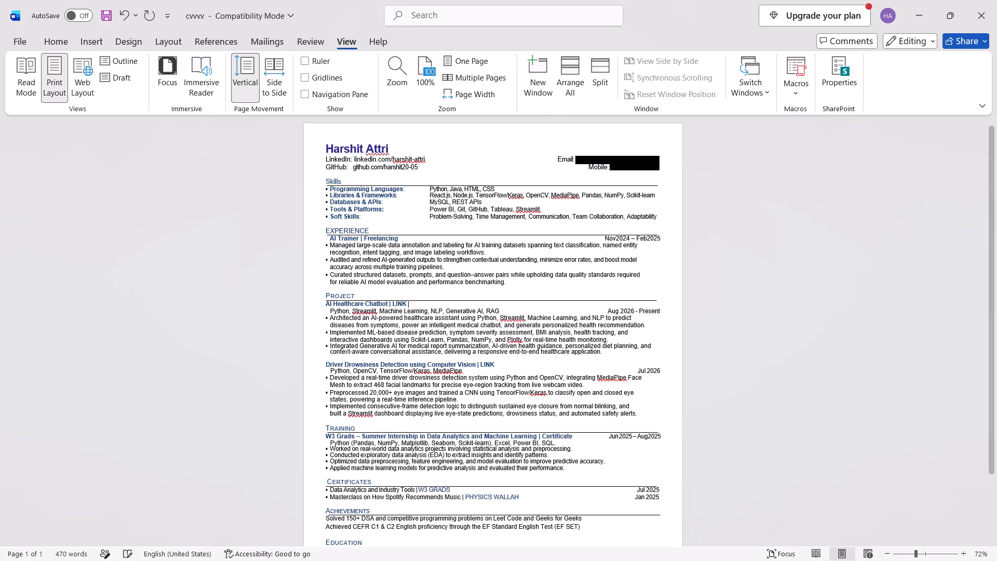
pyautogui.write('|')
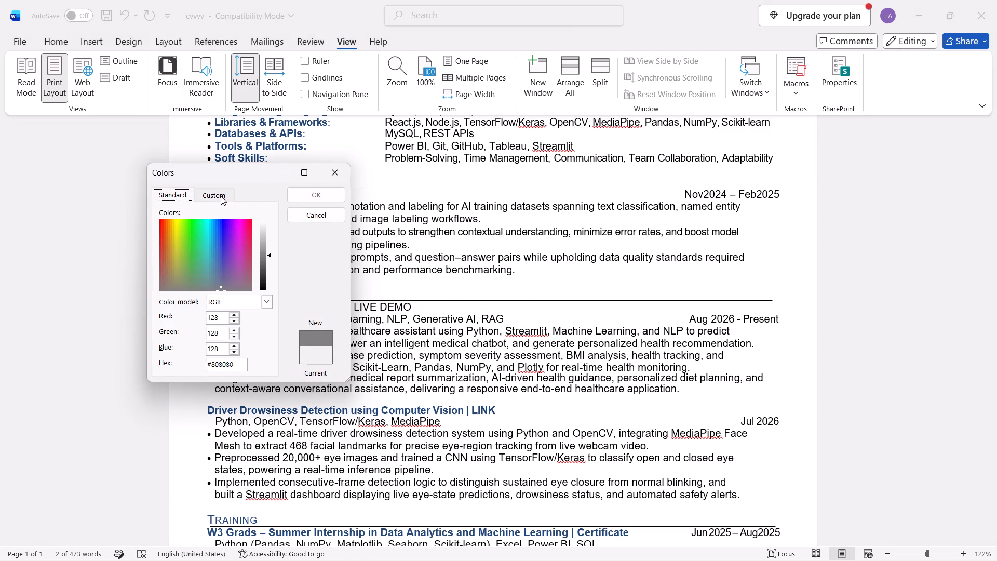
pyautogui.moveTo(238, 368); pyautogui.dragTo(206, 372)
pyautogui.hotkey('ctrl', 'c')
pyautogui.click(341, 172)
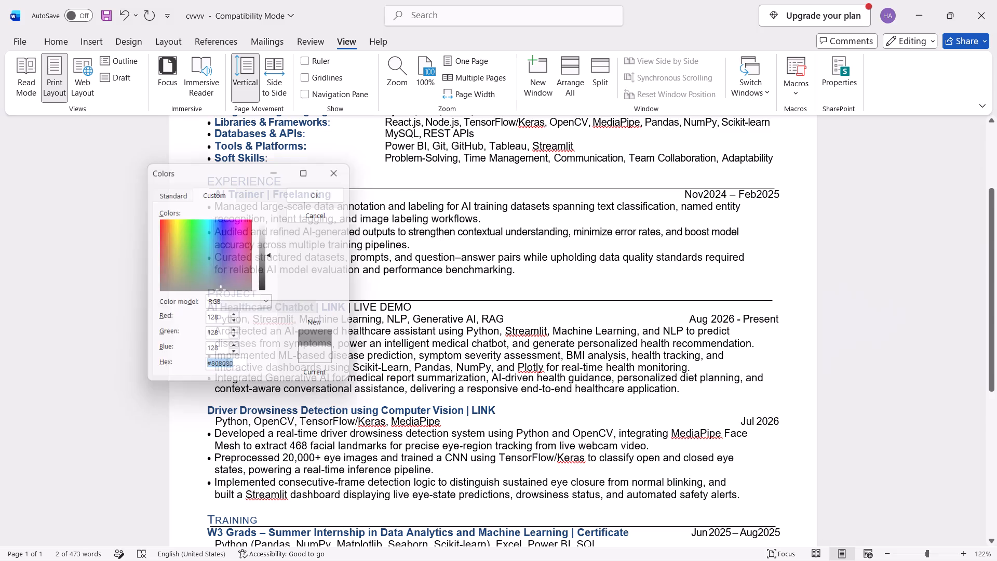
# Set the font colour of the LIVE DEMO text to the copied custom hex value #808080.
pyautogui.moveTo(414, 308); pyautogui.dragTo(411, 308)
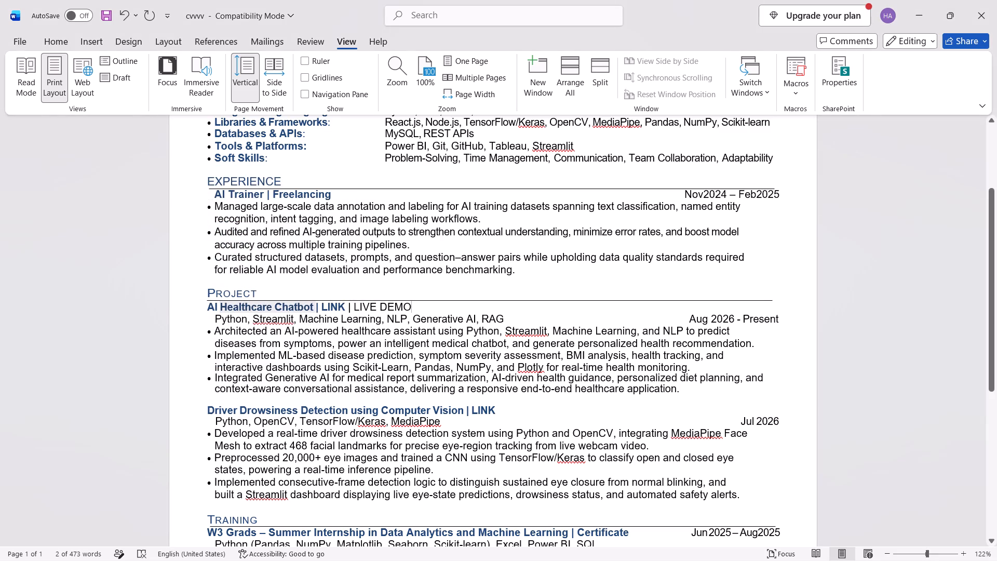
pyautogui.moveTo(411, 308); pyautogui.dragTo(359, 308)
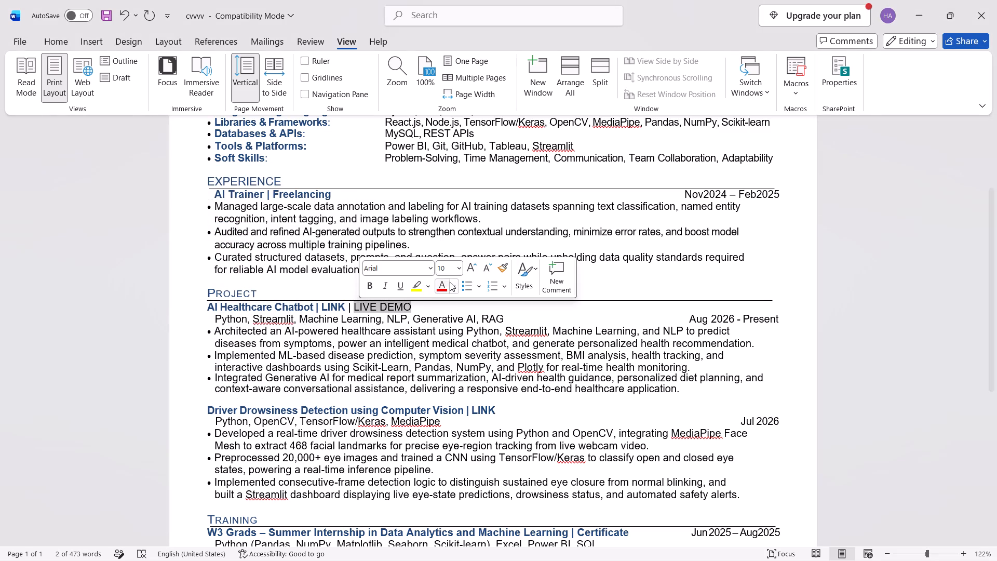
pyautogui.click(451, 282)
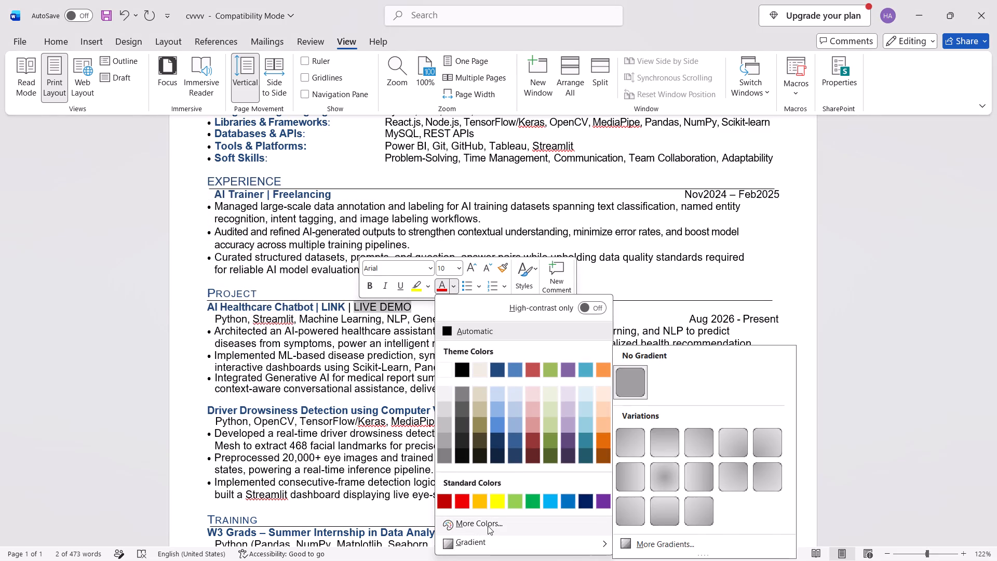
pyautogui.click(489, 525)
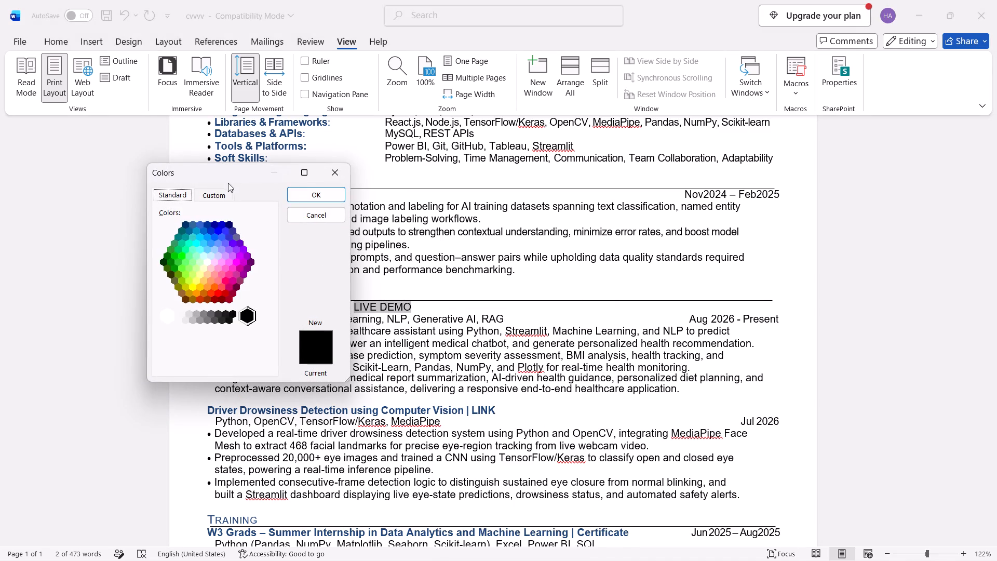
pyautogui.click(221, 193)
pyautogui.moveTo(233, 364); pyautogui.dragTo(197, 375)
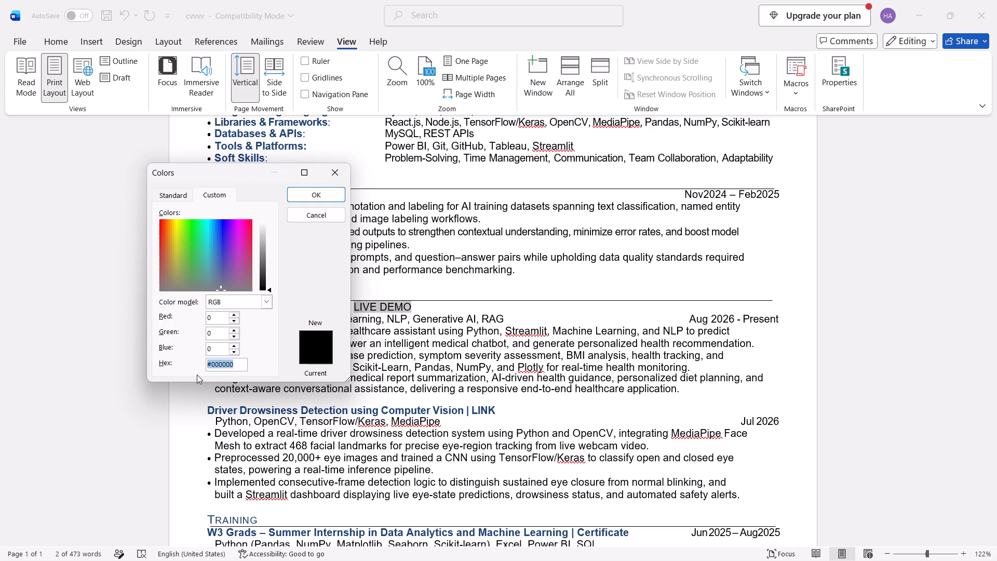
pyautogui.hotkey('ctrl', 'v')
pyautogui.click(311, 199)
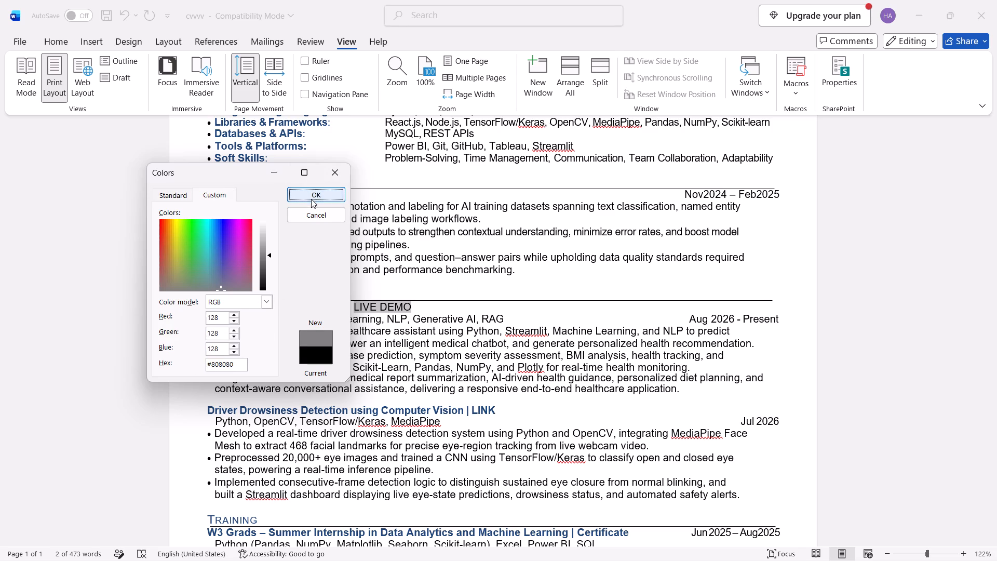
pyautogui.click(467, 330)
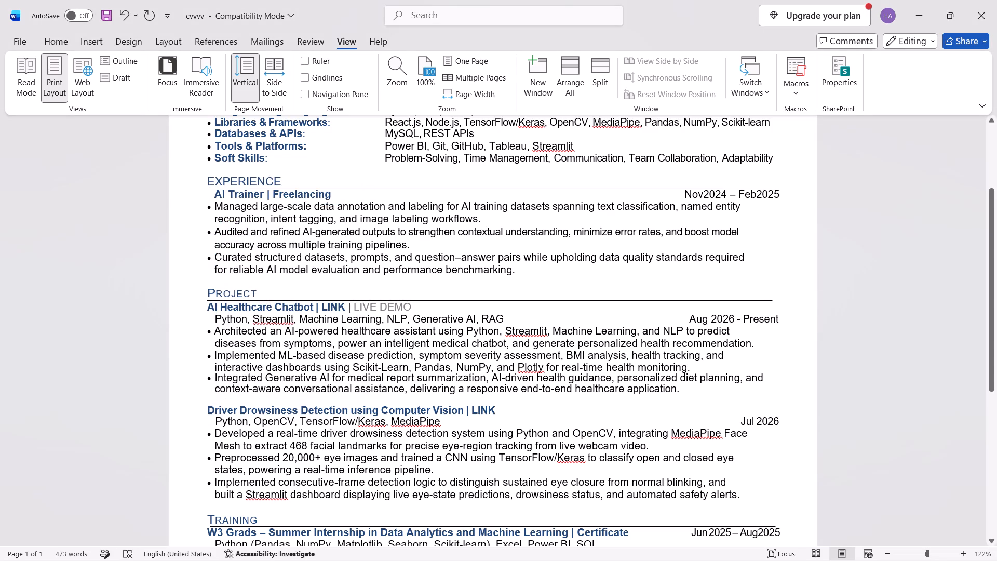
# Make the LIVE DEMO text on the AI Healthcare Chatbot title line bold.
pyautogui.moveTo(412, 305); pyautogui.dragTo(359, 307)
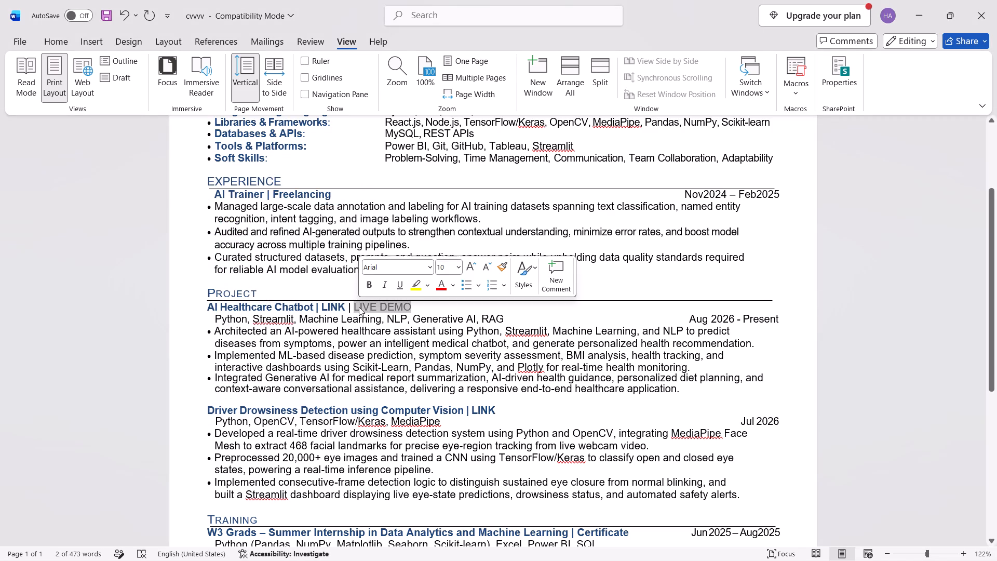
pyautogui.click(369, 284)
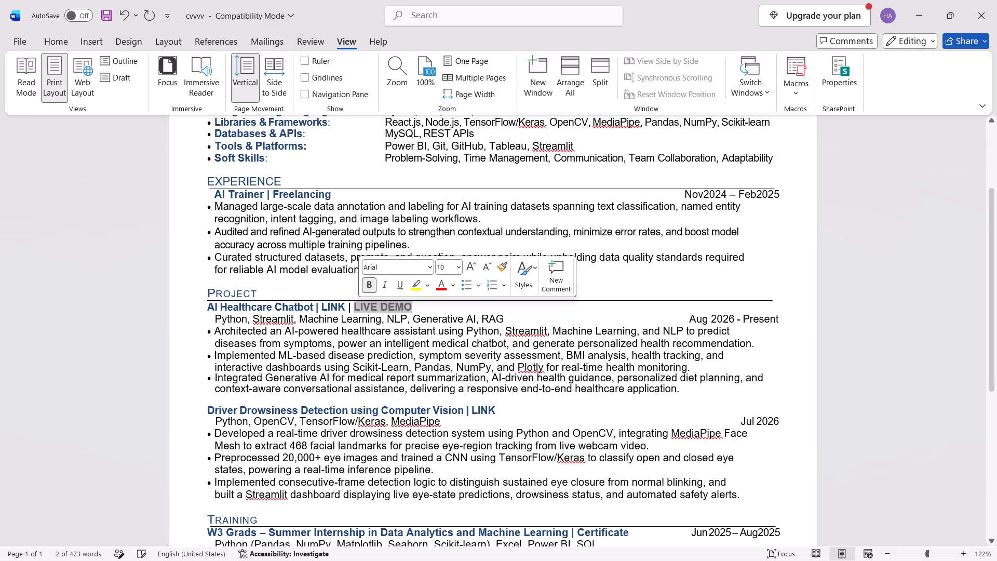
pyautogui.click(414, 319)
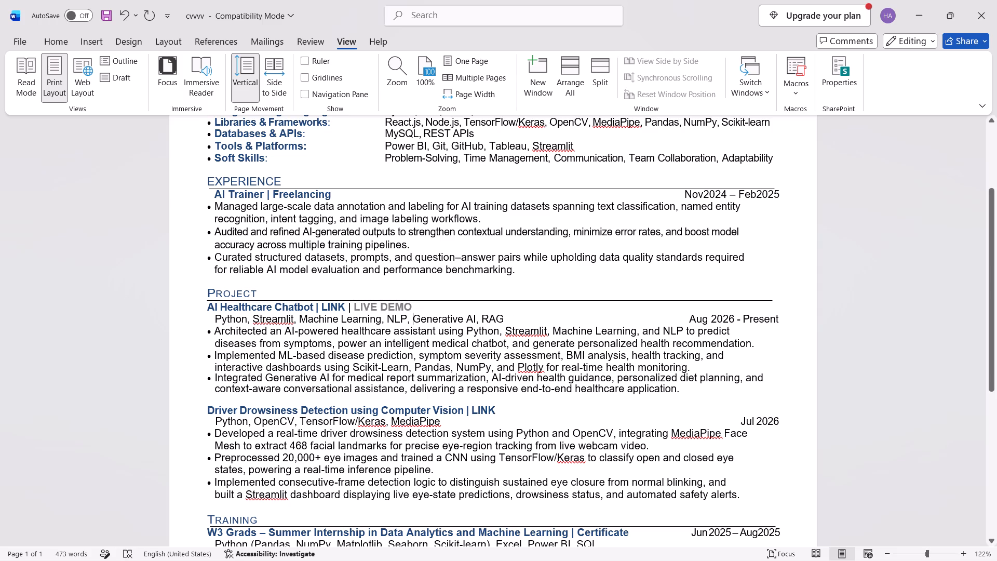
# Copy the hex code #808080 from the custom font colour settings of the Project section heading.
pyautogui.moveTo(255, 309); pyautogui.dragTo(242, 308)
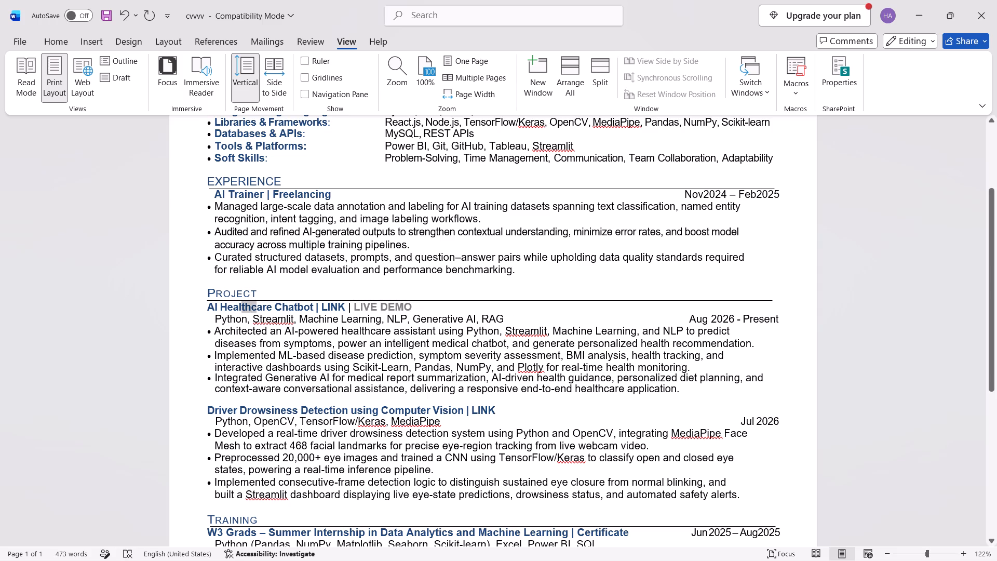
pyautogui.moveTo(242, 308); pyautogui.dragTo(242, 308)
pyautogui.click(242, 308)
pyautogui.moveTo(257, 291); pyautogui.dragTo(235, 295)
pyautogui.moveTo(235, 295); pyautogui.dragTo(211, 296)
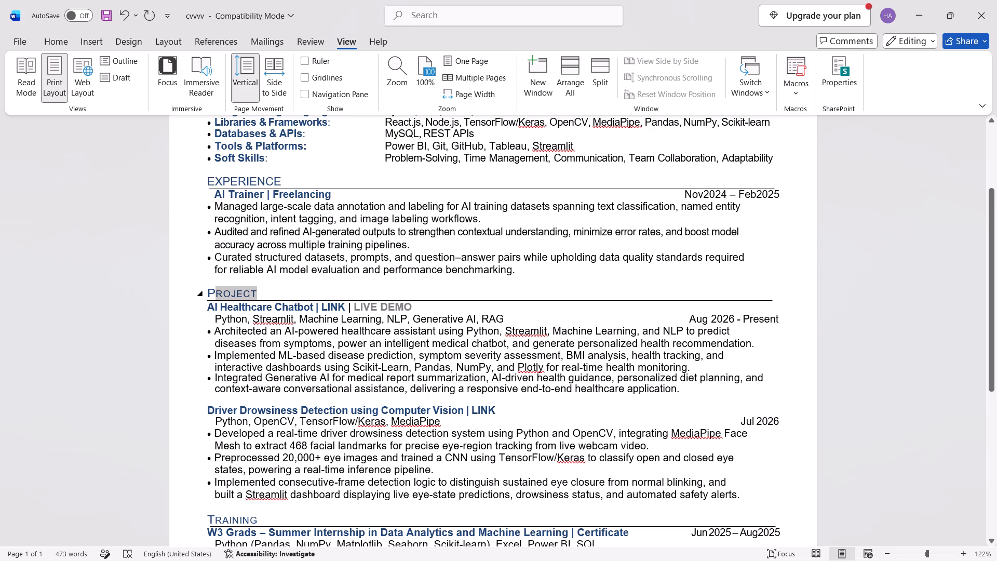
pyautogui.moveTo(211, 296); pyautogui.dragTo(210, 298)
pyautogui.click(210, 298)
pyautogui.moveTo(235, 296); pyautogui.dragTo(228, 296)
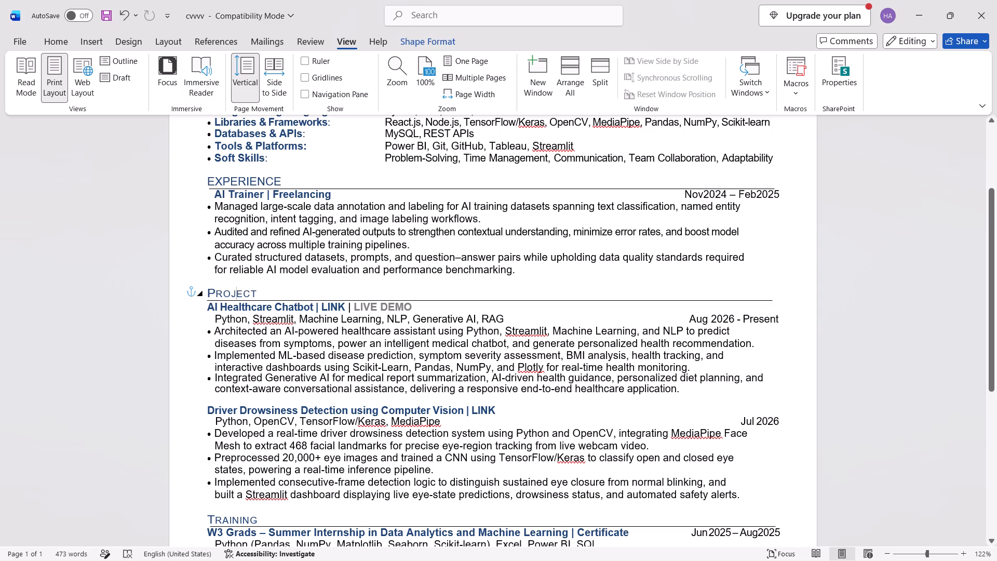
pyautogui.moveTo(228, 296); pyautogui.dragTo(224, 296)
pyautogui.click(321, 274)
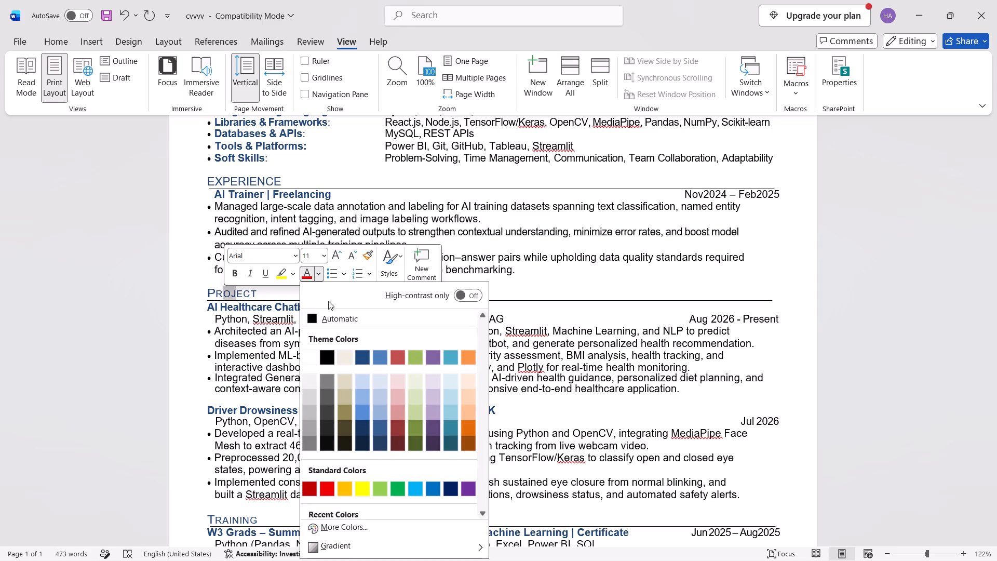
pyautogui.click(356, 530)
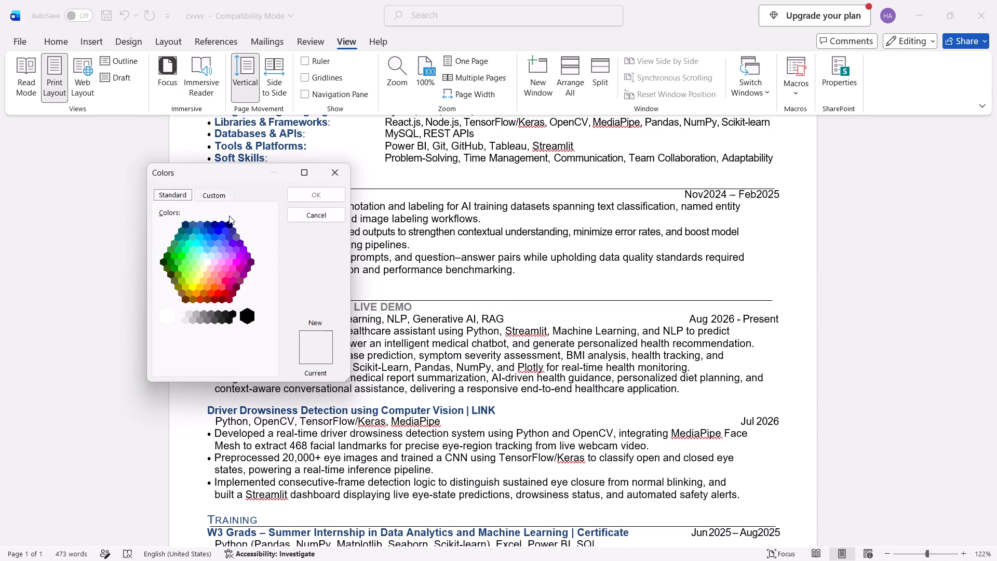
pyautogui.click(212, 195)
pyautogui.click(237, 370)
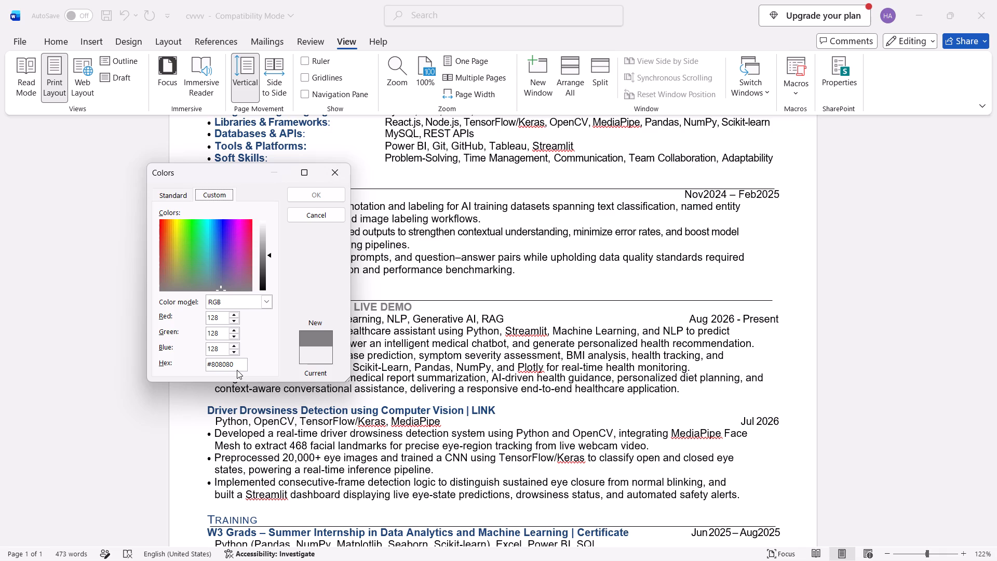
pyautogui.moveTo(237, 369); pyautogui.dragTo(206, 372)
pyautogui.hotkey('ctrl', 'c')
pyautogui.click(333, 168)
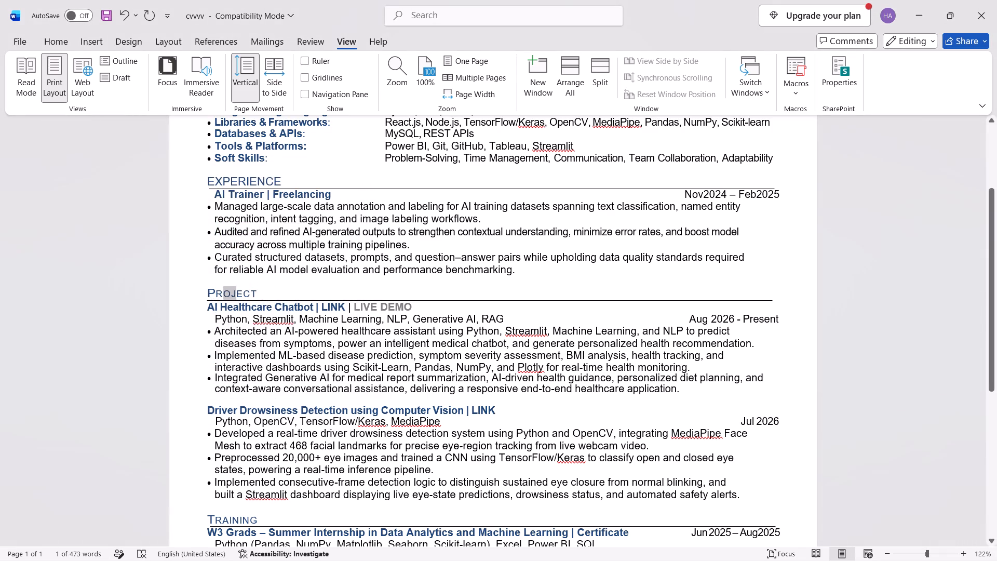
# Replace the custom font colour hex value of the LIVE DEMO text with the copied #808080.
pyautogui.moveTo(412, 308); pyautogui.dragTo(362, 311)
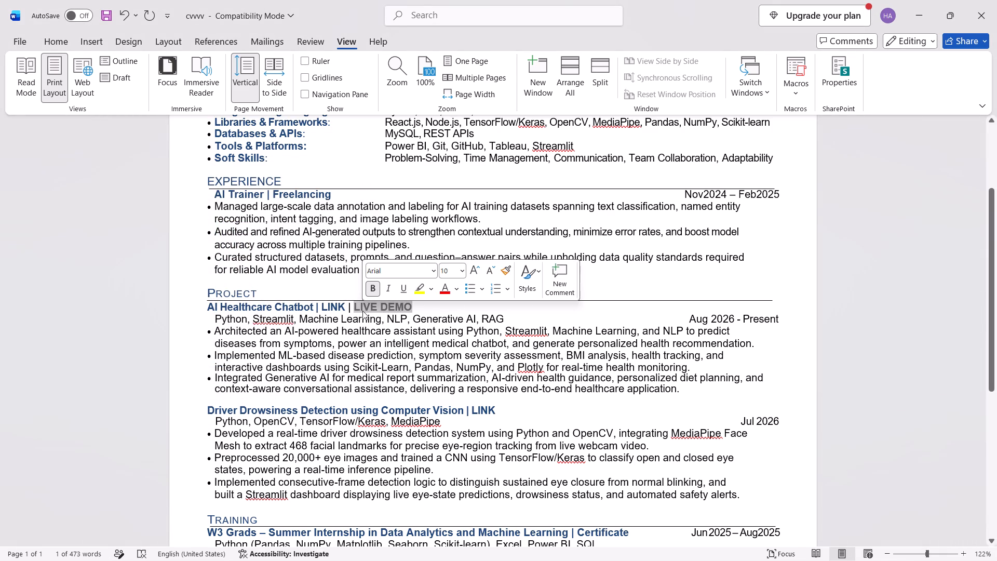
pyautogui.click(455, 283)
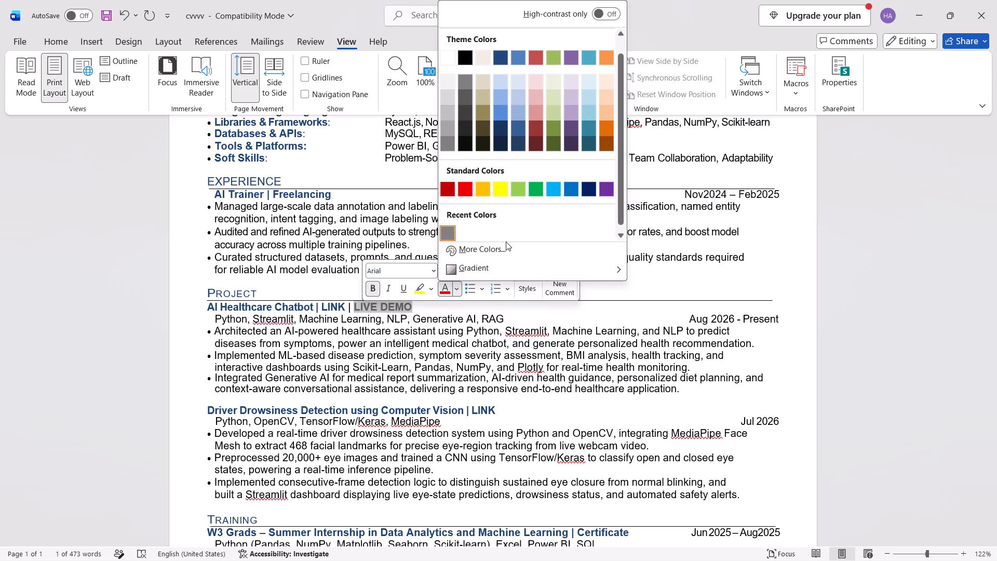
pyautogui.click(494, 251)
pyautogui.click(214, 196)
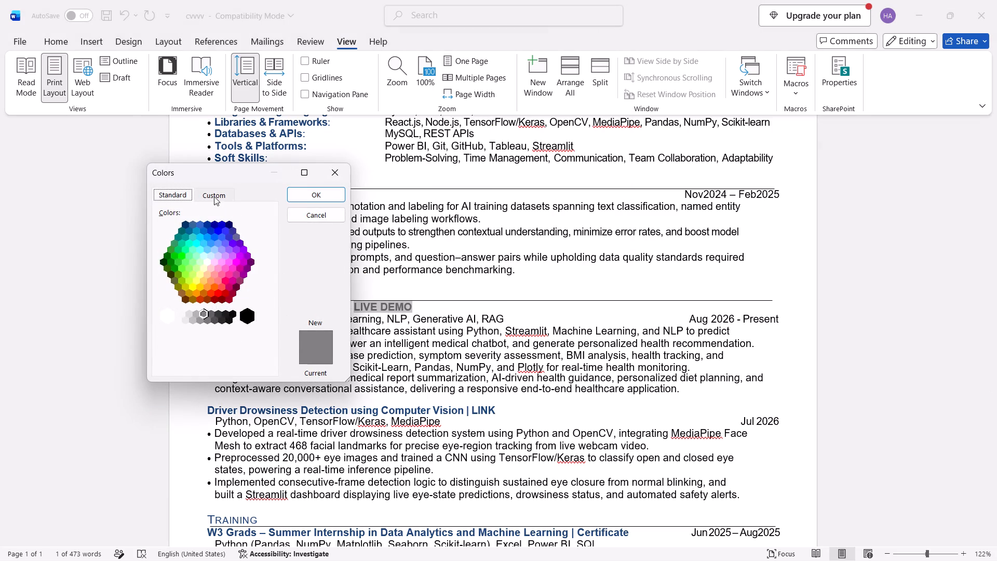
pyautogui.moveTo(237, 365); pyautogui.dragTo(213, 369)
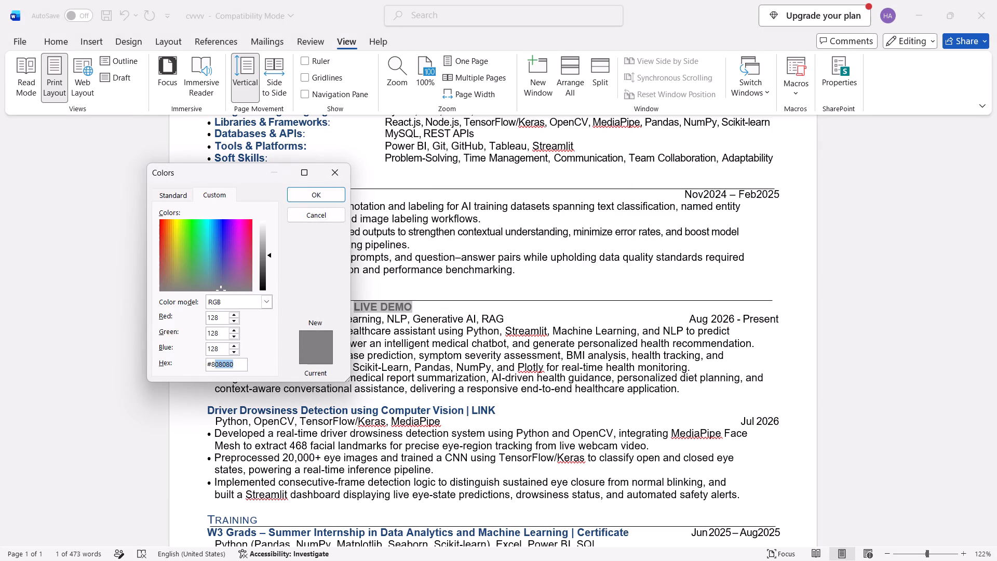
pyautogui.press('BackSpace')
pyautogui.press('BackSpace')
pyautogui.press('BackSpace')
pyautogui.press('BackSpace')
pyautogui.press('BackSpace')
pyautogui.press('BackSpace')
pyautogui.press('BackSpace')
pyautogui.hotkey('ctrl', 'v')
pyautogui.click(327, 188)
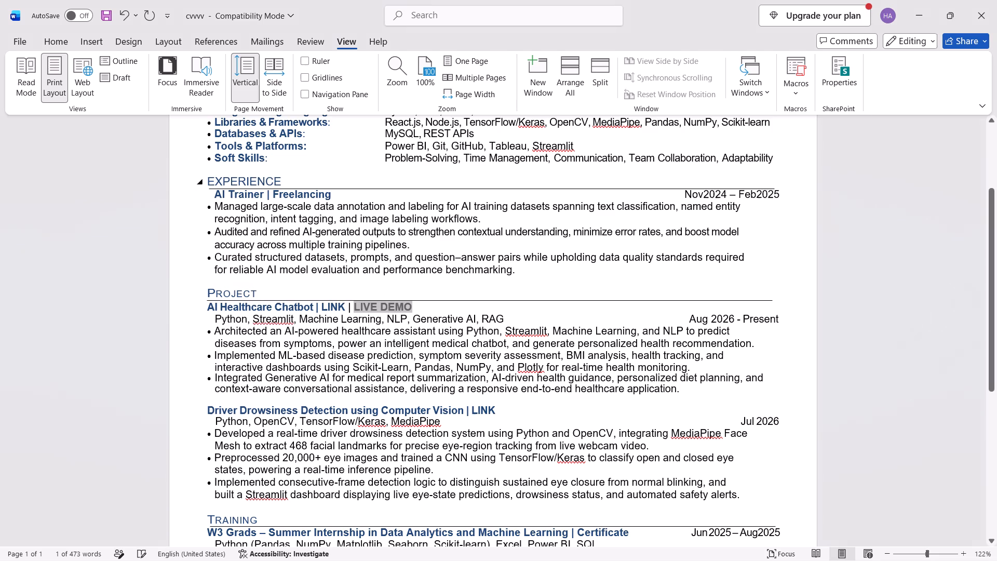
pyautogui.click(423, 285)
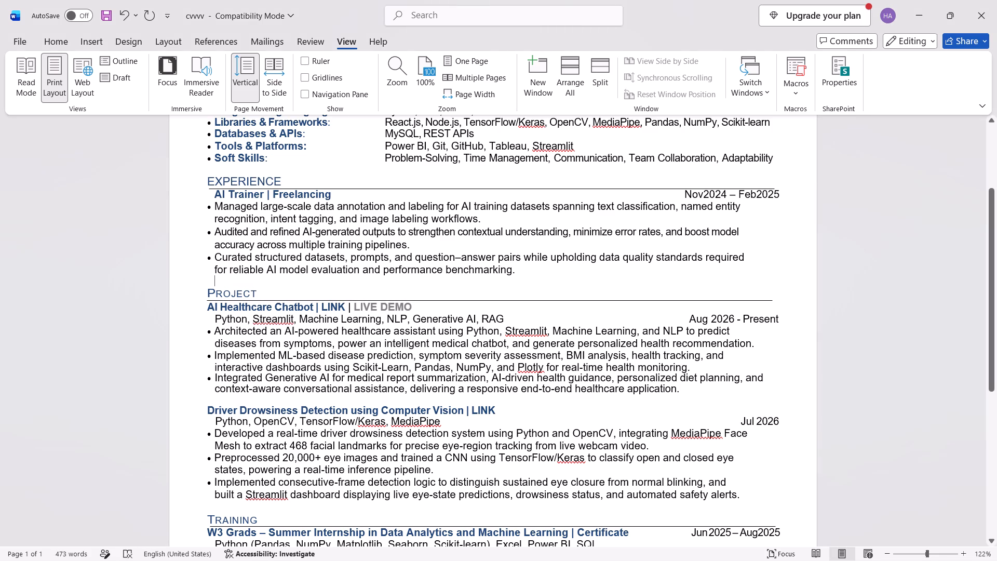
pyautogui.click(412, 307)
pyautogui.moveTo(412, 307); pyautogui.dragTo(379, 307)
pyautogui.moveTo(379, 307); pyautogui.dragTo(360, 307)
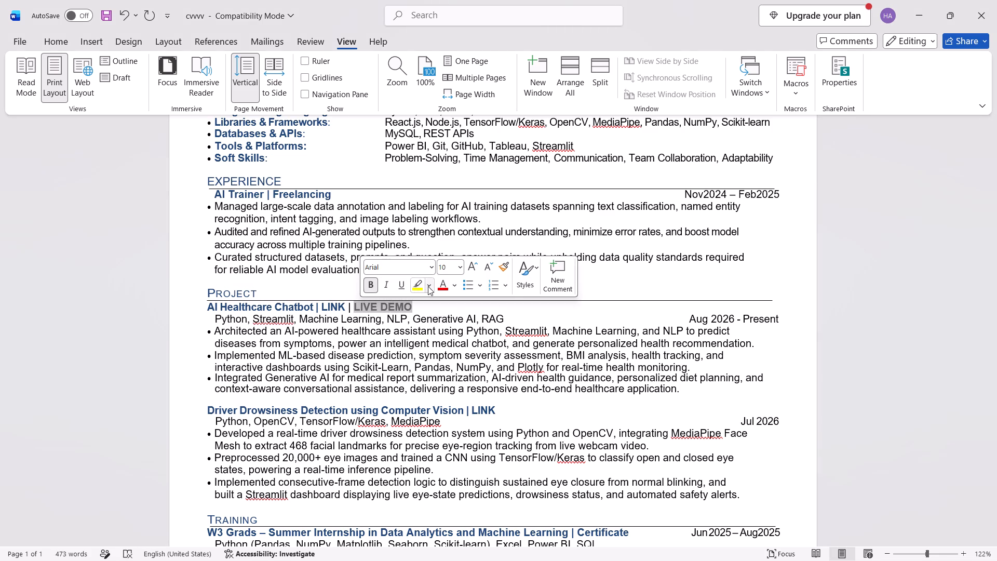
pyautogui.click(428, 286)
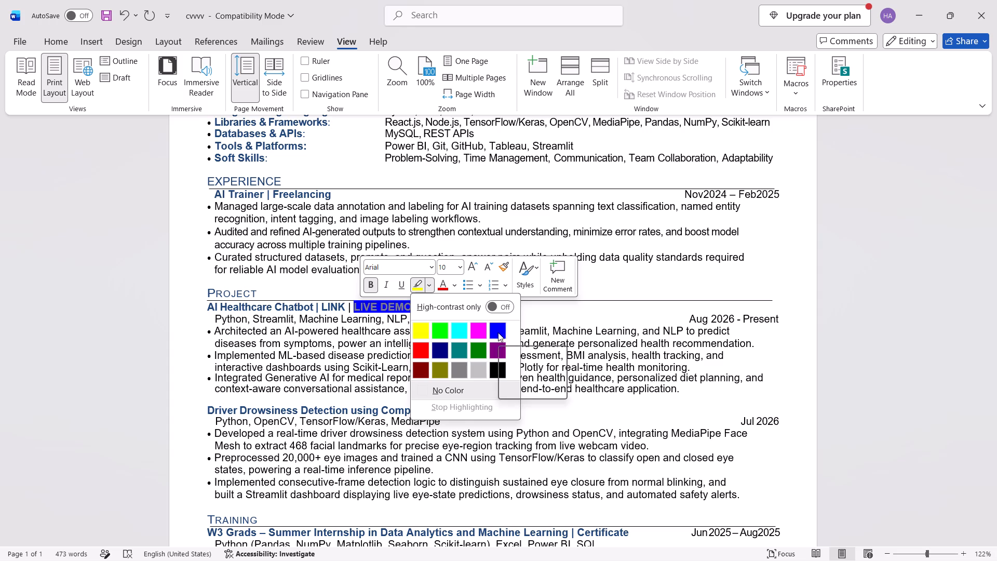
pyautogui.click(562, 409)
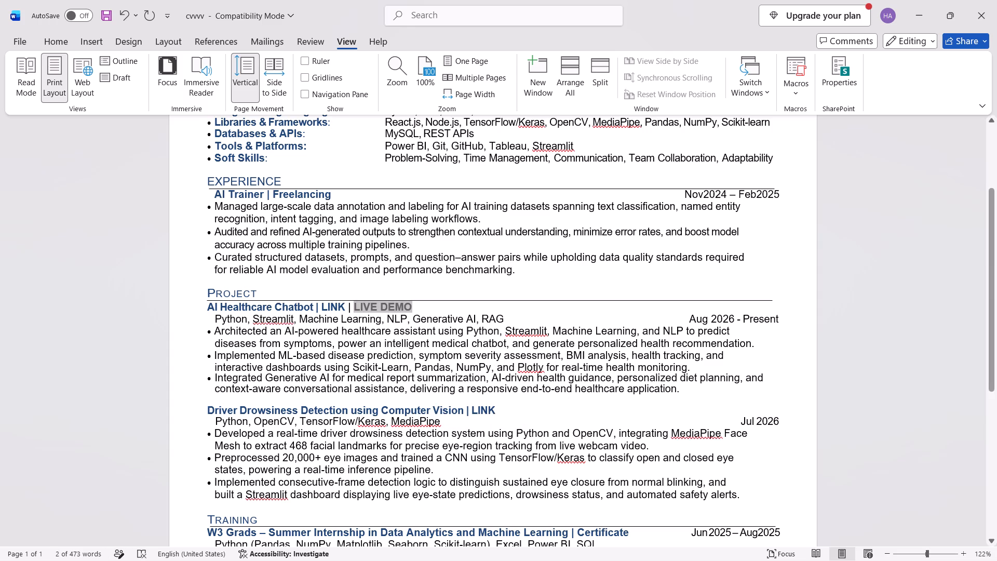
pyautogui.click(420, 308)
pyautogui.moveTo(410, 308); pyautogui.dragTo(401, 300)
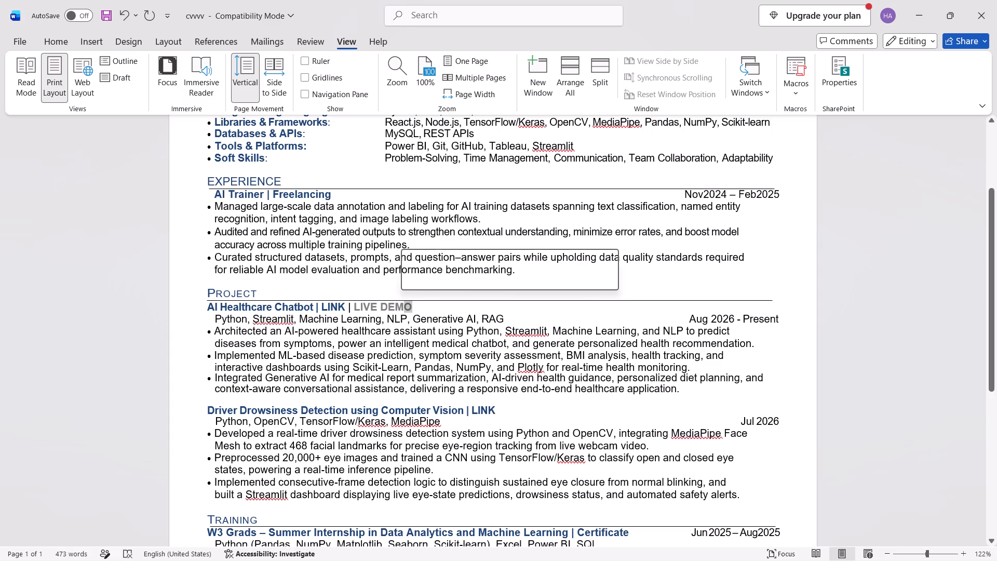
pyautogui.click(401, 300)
# Set the font colour of the LIVE DEMO text to the darkest shade of the blue accent theme colour.
pyautogui.moveTo(413, 305); pyautogui.dragTo(386, 305)
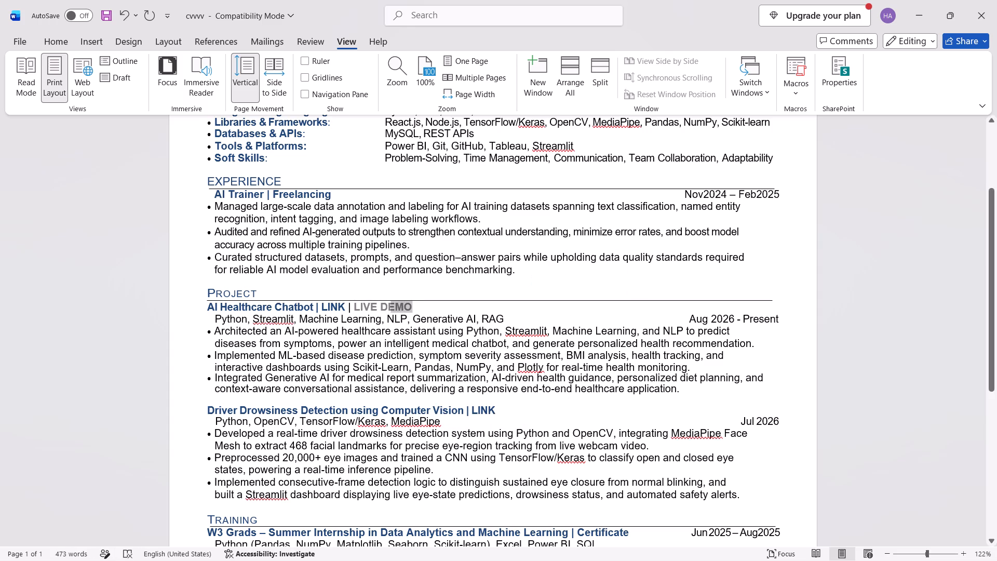
pyautogui.moveTo(386, 305); pyautogui.dragTo(365, 308)
pyautogui.click(455, 290)
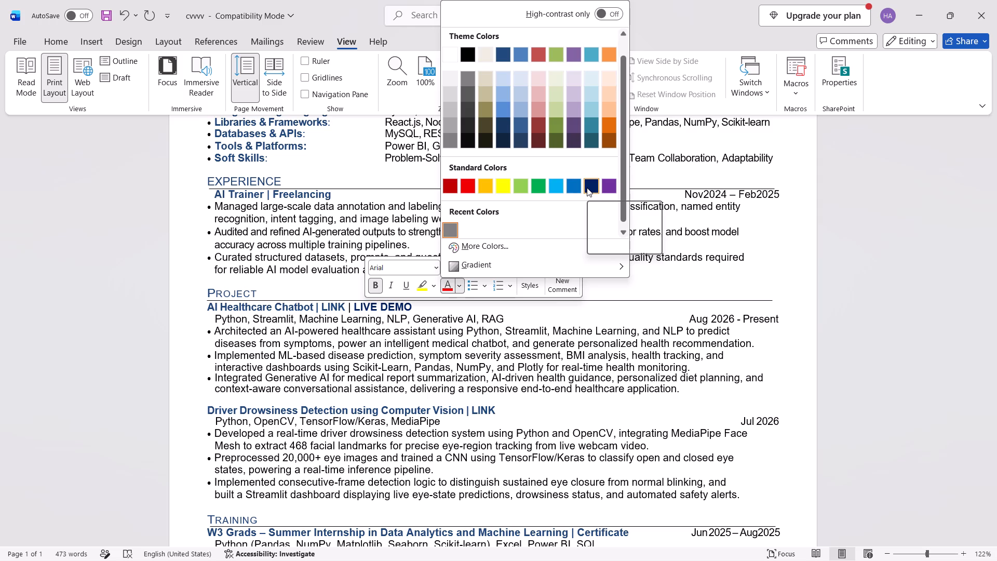
pyautogui.click(519, 139)
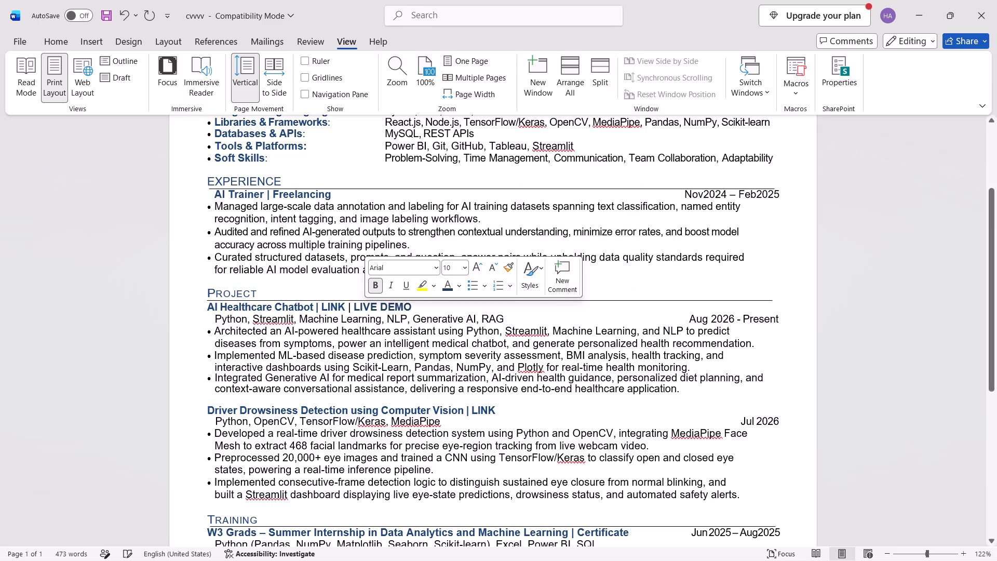
pyautogui.click(491, 361)
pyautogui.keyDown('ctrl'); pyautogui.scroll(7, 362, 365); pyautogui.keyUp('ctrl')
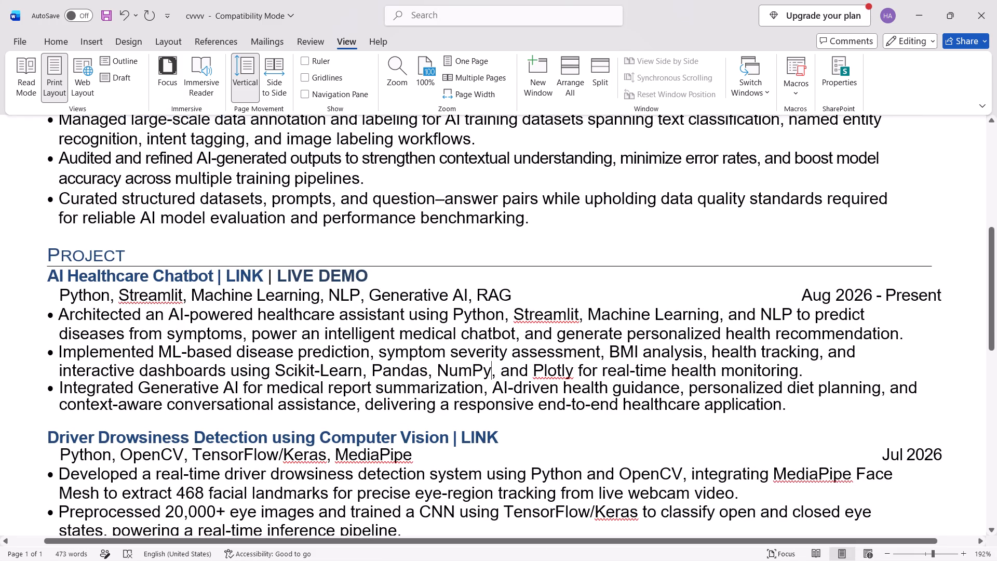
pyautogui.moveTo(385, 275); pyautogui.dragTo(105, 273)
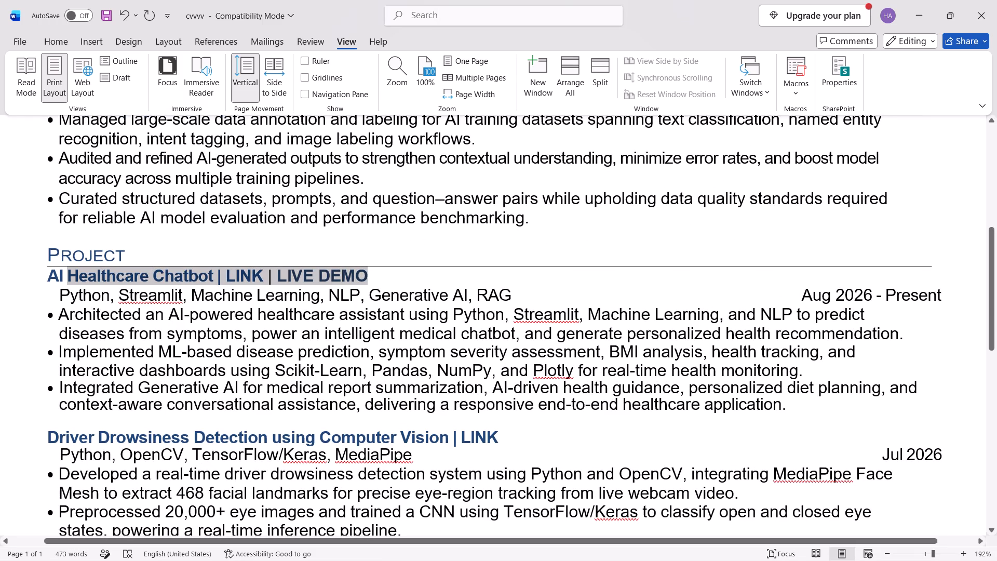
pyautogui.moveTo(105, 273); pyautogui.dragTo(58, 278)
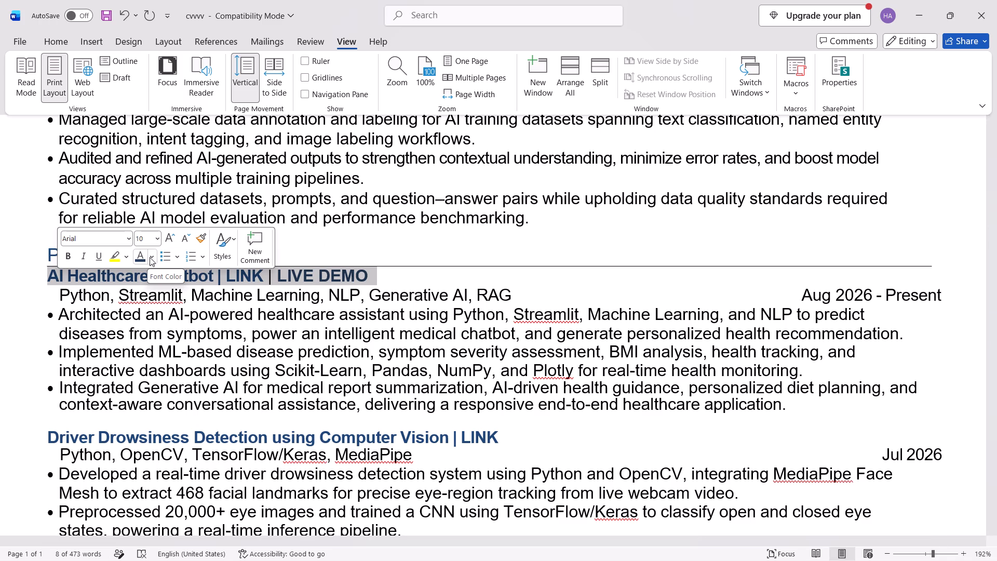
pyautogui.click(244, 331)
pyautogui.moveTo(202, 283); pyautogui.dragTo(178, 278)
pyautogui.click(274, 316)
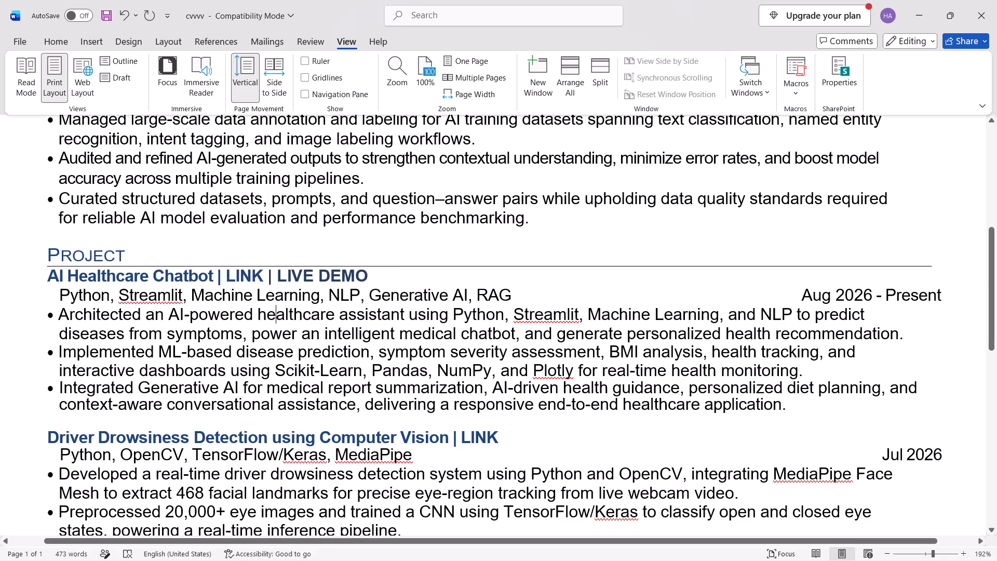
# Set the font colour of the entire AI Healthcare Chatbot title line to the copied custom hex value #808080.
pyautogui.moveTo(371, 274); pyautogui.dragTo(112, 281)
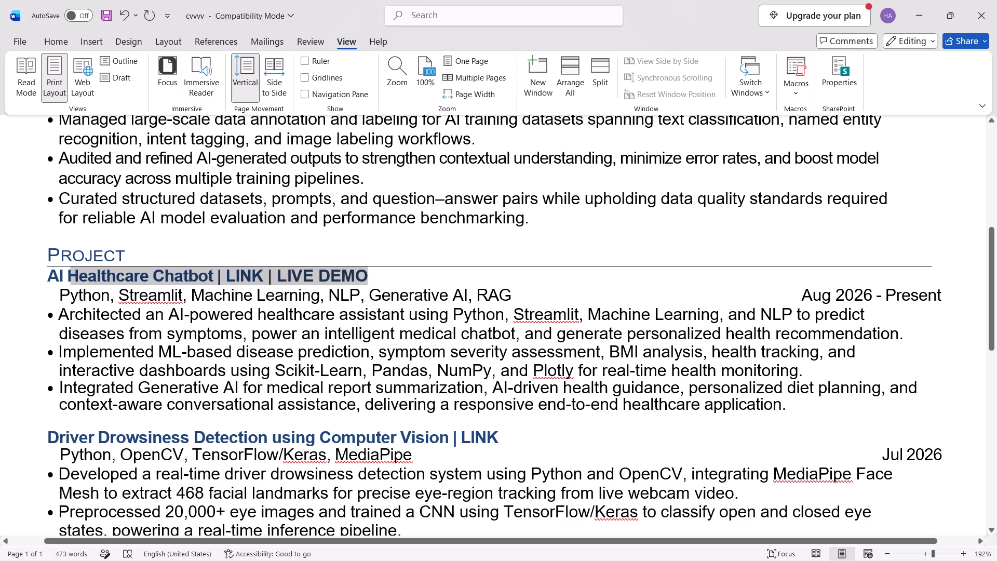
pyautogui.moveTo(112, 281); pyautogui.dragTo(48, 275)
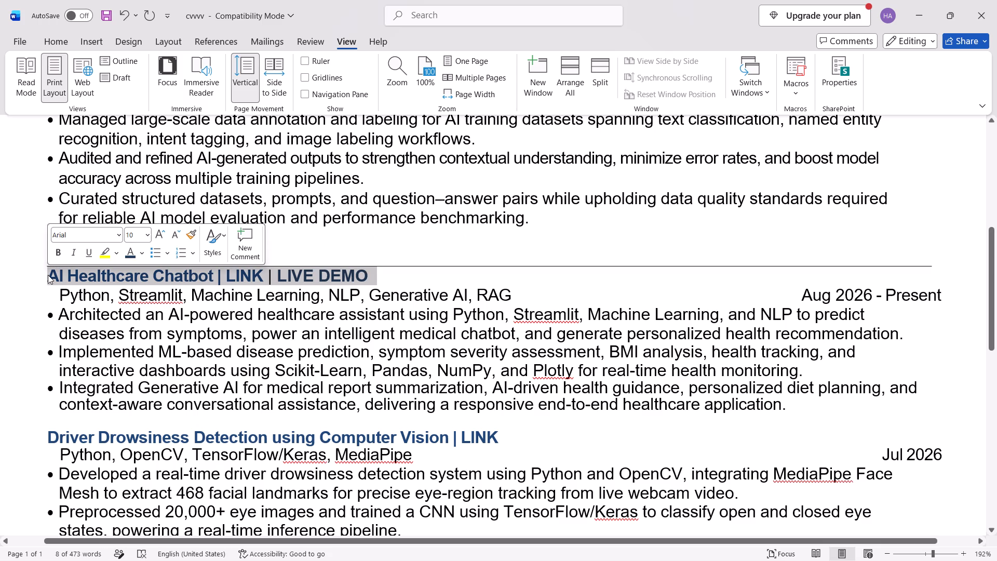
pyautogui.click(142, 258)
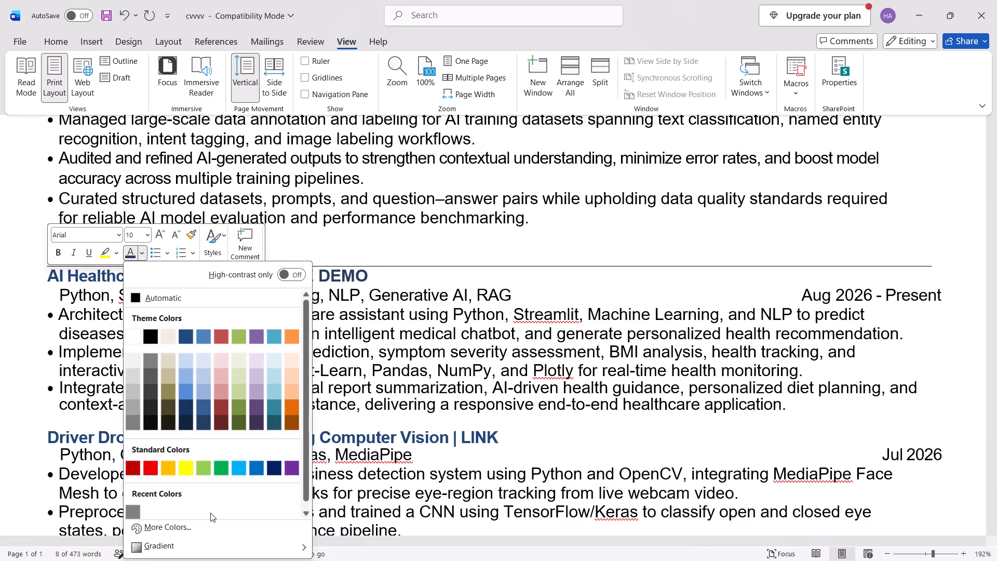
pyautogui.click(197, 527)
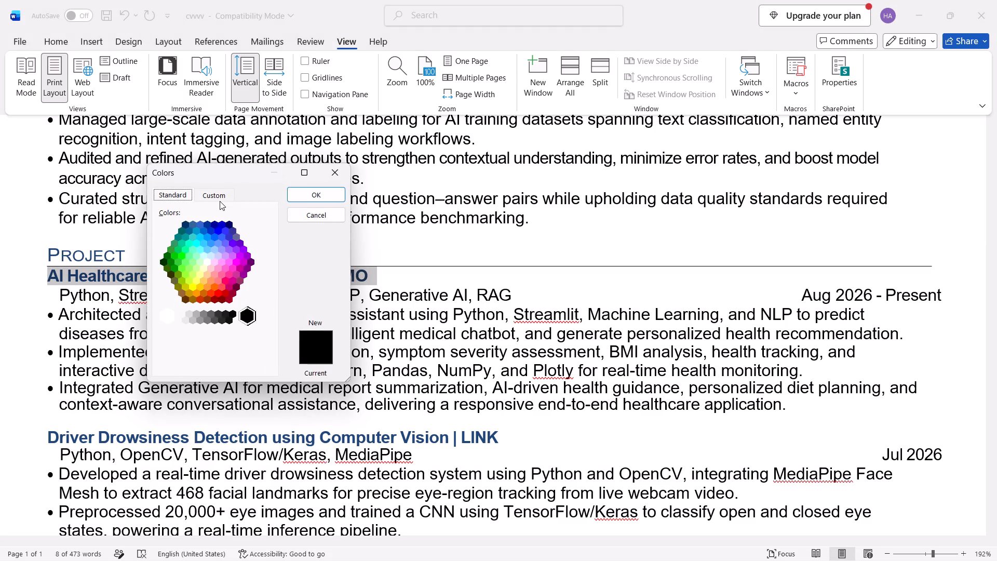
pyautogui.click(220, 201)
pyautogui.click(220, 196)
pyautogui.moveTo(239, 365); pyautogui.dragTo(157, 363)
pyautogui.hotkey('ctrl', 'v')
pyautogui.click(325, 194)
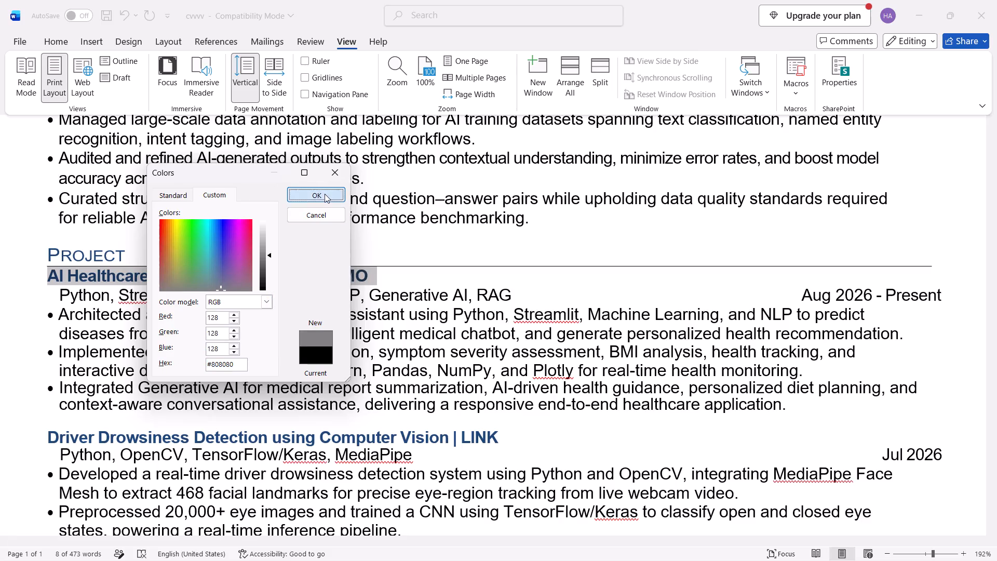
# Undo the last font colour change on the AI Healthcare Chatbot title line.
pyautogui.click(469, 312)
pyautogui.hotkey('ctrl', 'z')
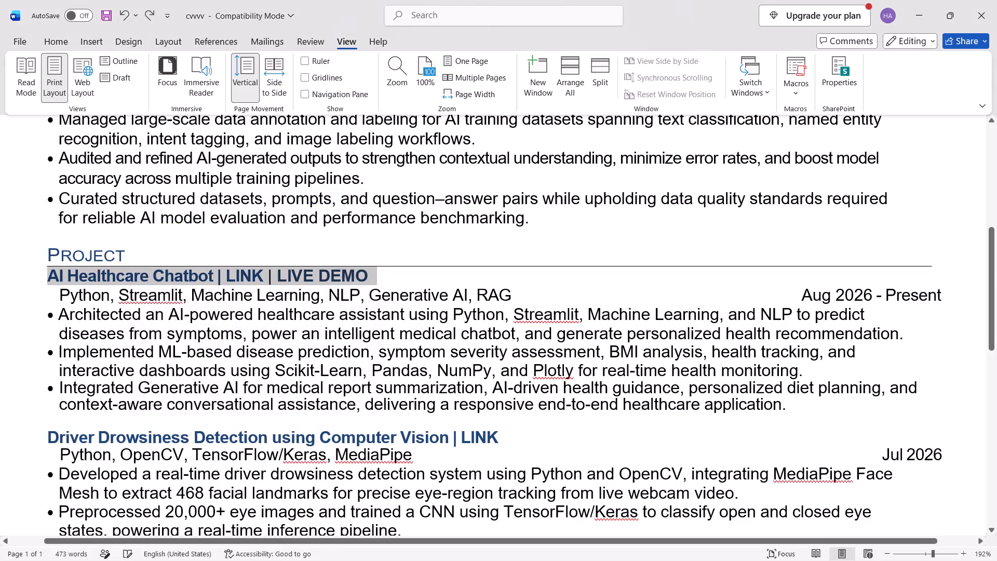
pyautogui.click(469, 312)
# Copy the hex code #1F4679 from the custom font colour settings of the Skills section heading.
pyautogui.keyDown('ctrl'); pyautogui.scroll(-3, 469, 312); pyautogui.keyUp('ctrl')
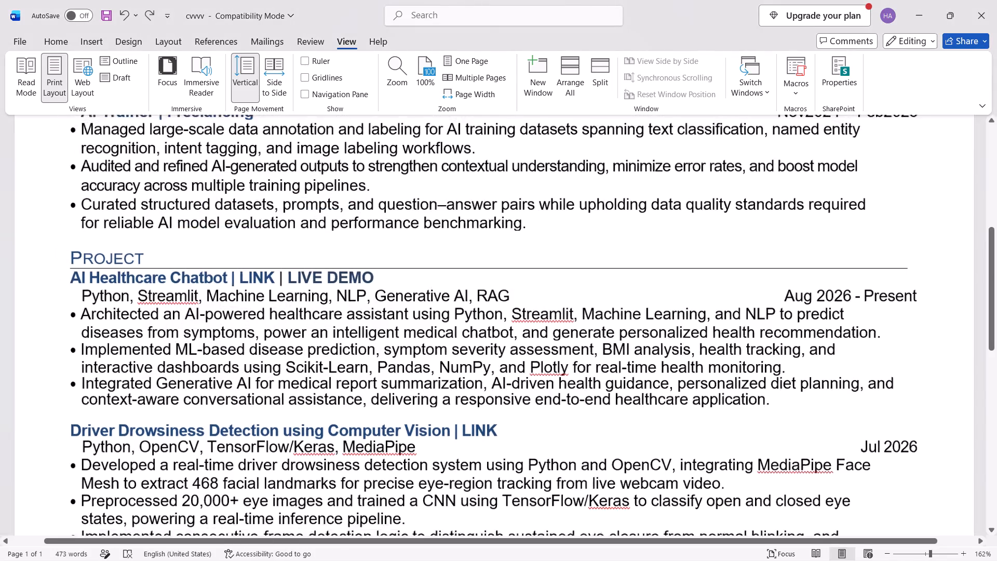
pyautogui.scroll(2, 469, 312)
pyautogui.keyDown('ctrl'); pyautogui.scroll(-5, 469, 312); pyautogui.keyUp('ctrl')
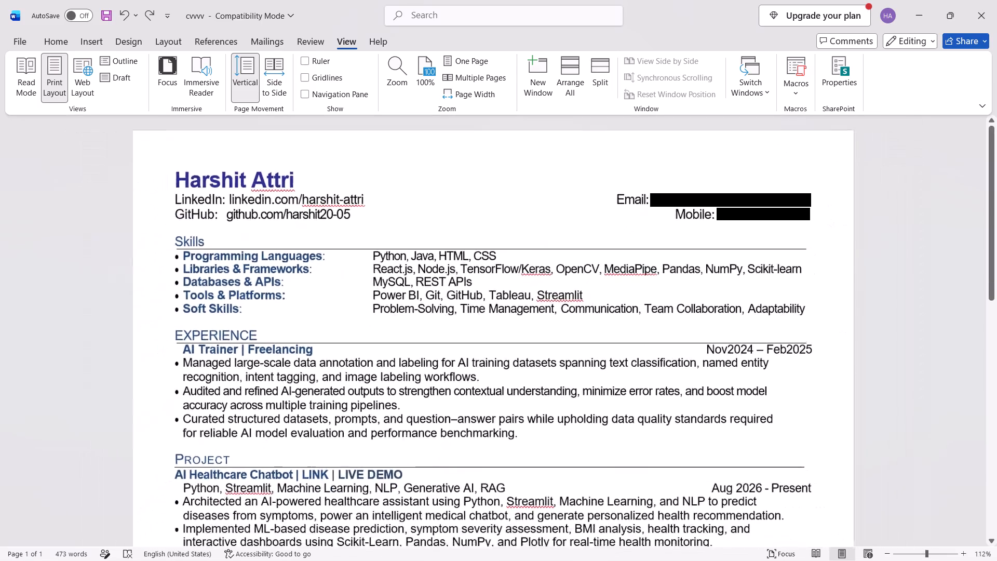
pyautogui.keyDown('ctrl'); pyautogui.scroll(-1, 469, 312); pyautogui.keyUp('ctrl')
pyautogui.moveTo(276, 205); pyautogui.dragTo(262, 208)
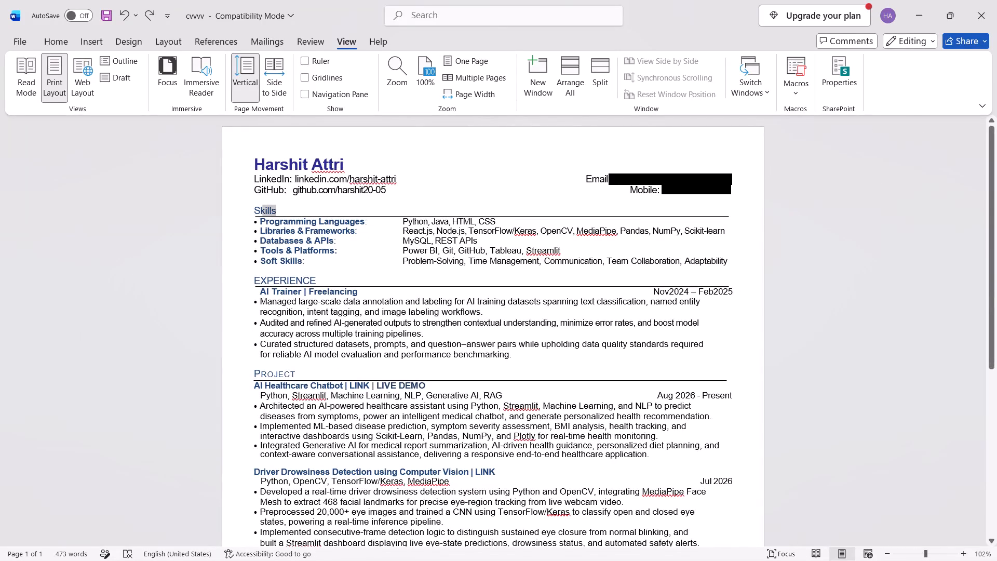
pyautogui.moveTo(262, 208); pyautogui.dragTo(255, 210)
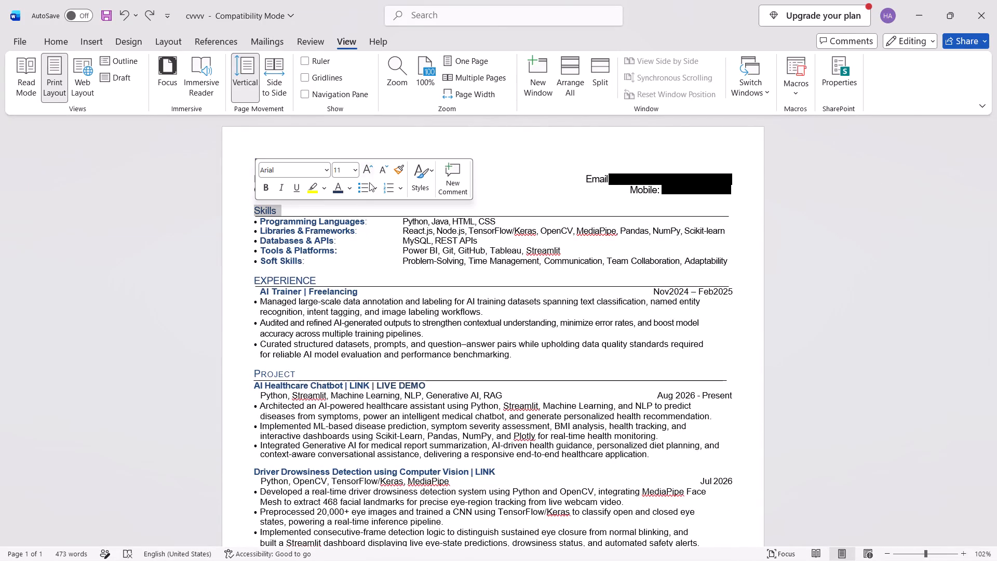
pyautogui.click(352, 193)
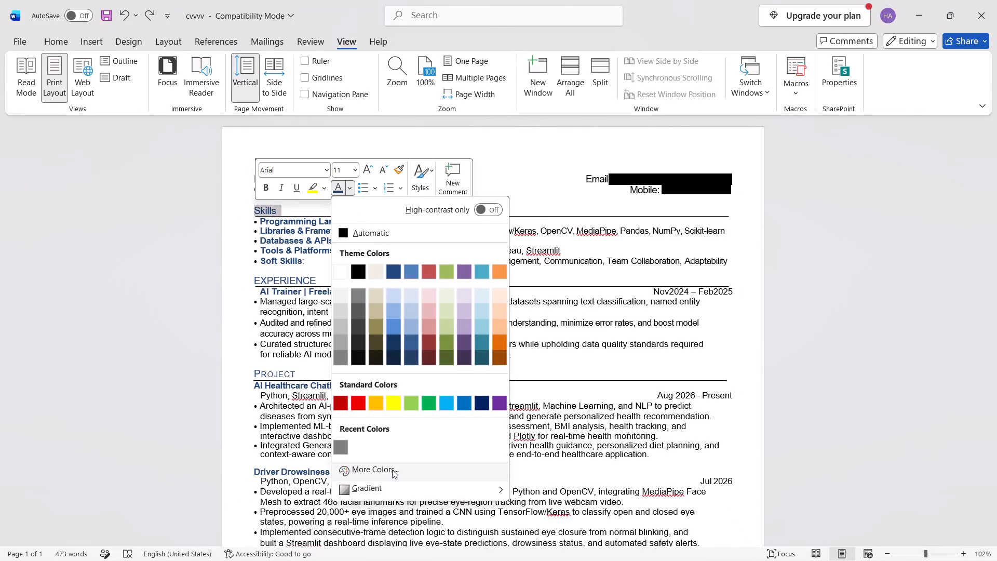
pyautogui.click(392, 470)
pyautogui.moveTo(242, 364); pyautogui.dragTo(201, 368)
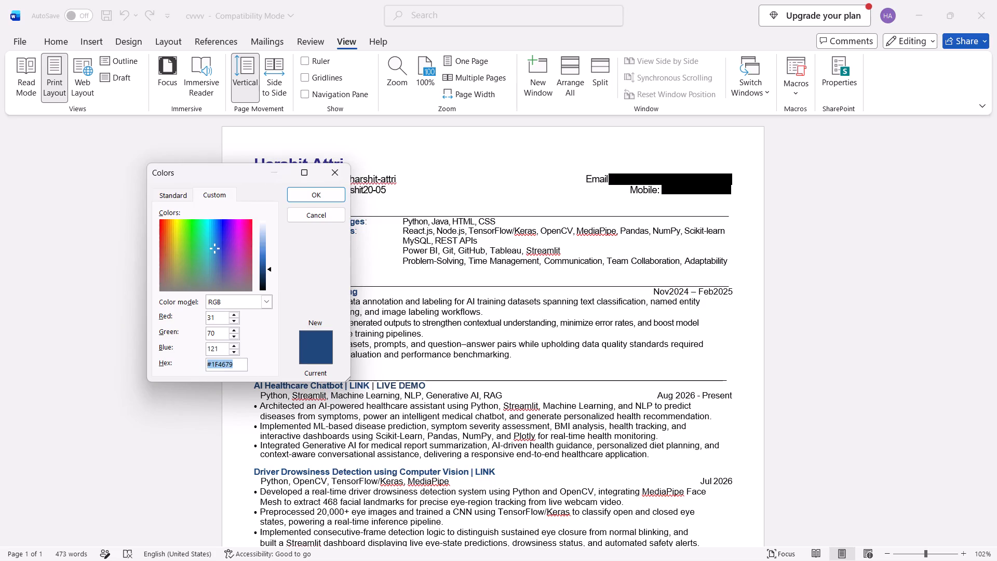
pyautogui.moveTo(201, 368); pyautogui.dragTo(187, 370)
pyautogui.hotkey('ctrl', 'c')
pyautogui.click(331, 173)
# Set the font colour of the entire AI Healthcare Chatbot title line to the copied custom hex value #1F4679.
pyautogui.moveTo(442, 393); pyautogui.dragTo(430, 391)
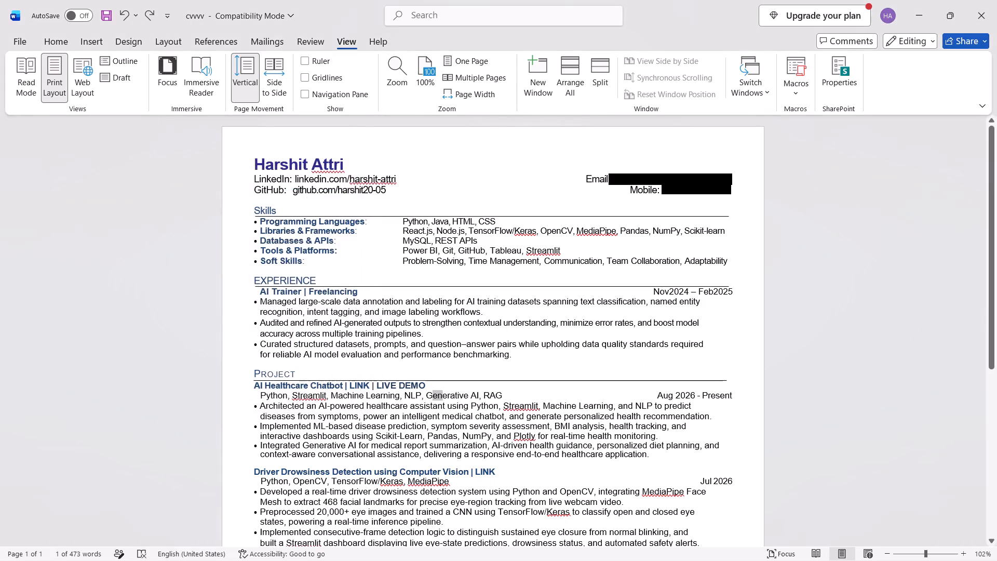
pyautogui.click(430, 391)
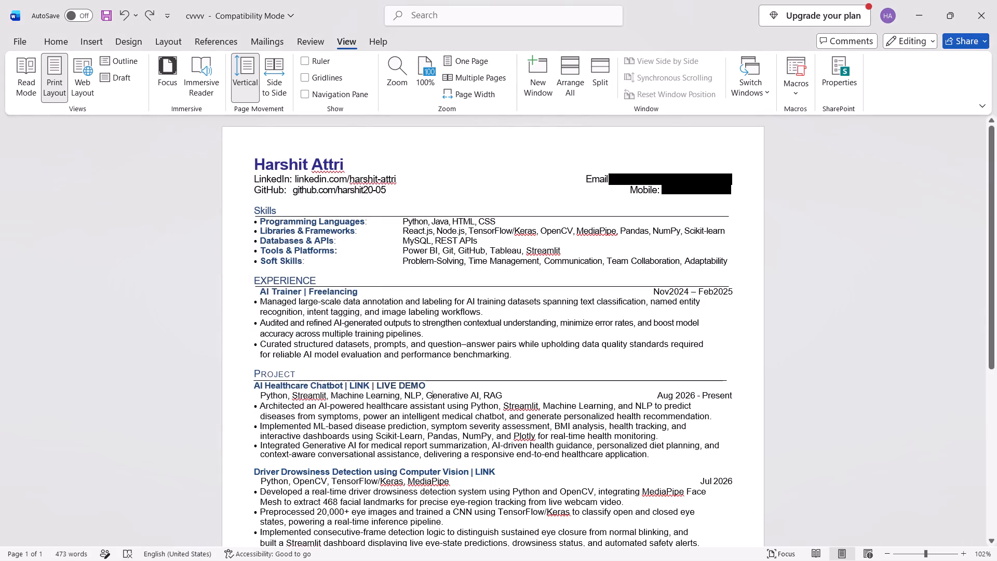
pyautogui.moveTo(424, 384); pyautogui.dragTo(257, 389)
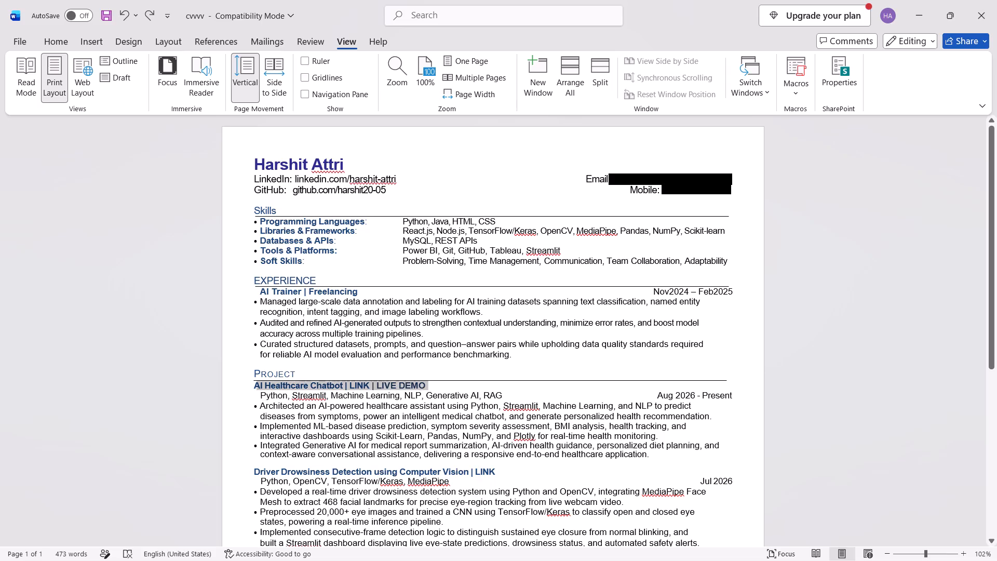
pyautogui.moveTo(257, 389); pyautogui.dragTo(255, 386)
pyautogui.click(352, 363)
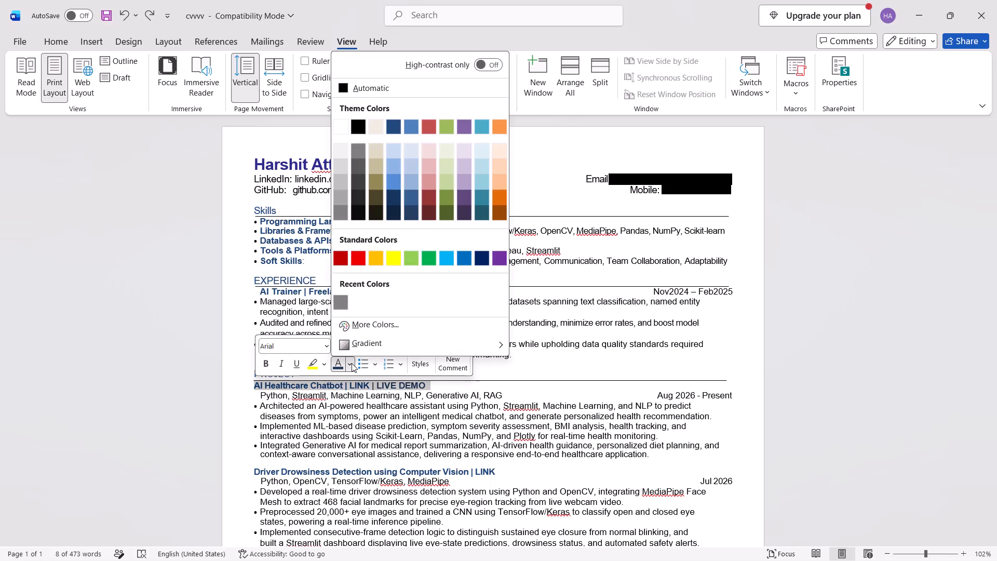
pyautogui.click(421, 331)
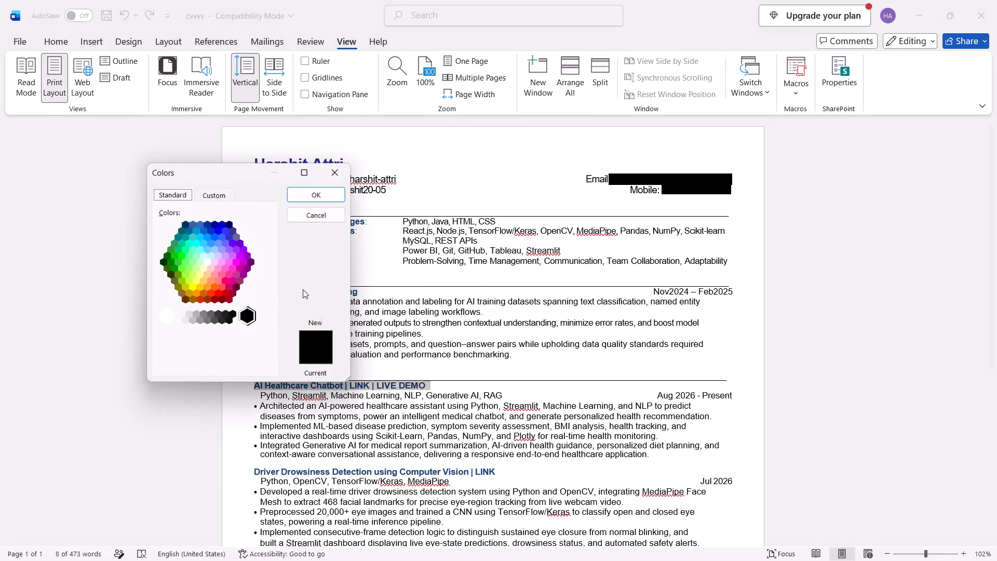
pyautogui.click(205, 199)
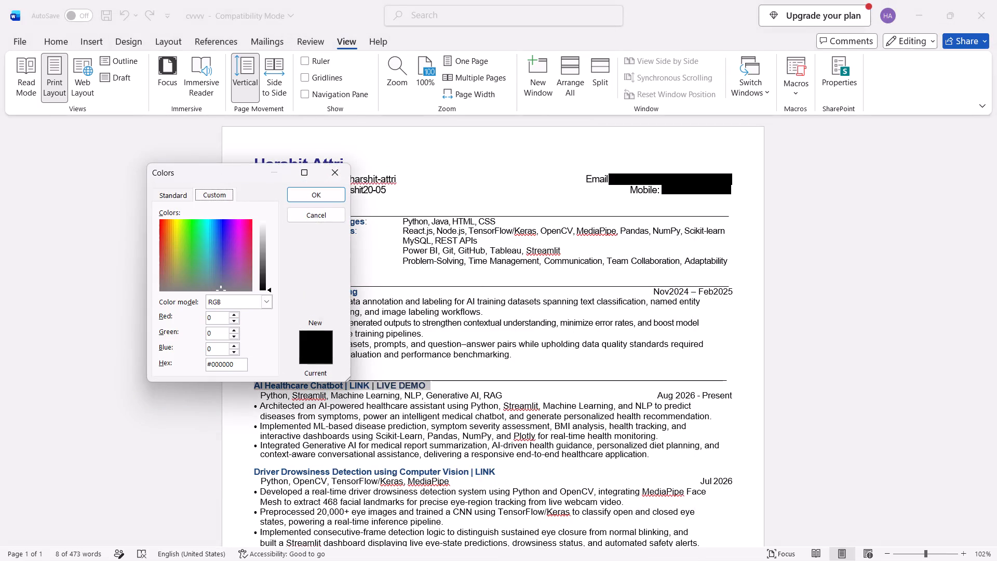
pyautogui.moveTo(239, 363); pyautogui.dragTo(193, 368)
pyautogui.hotkey('ctrl', 'v')
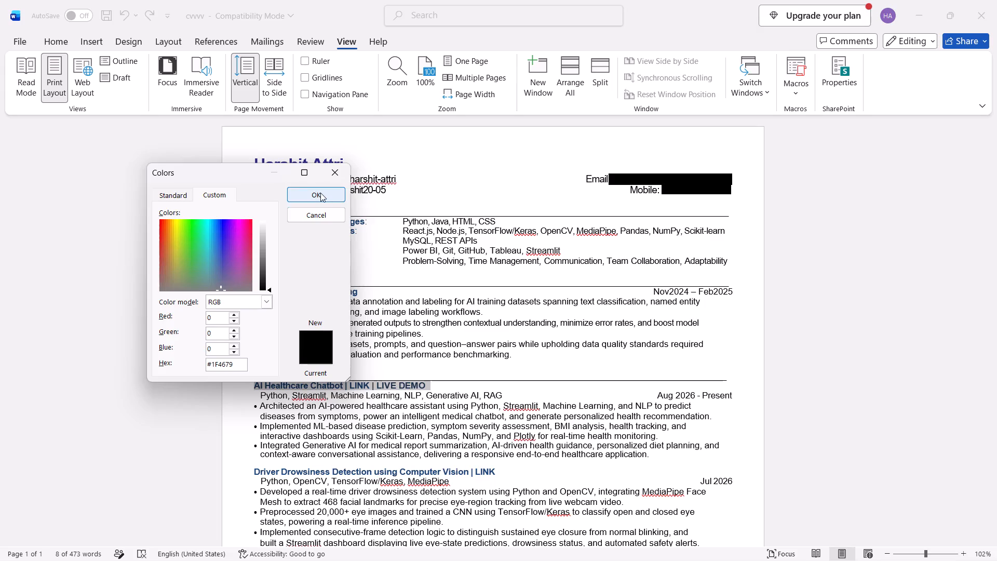
pyautogui.click(320, 193)
pyautogui.click(428, 420)
pyautogui.keyDown('ctrl'); pyautogui.scroll(6, 428, 420); pyautogui.keyUp('ctrl')
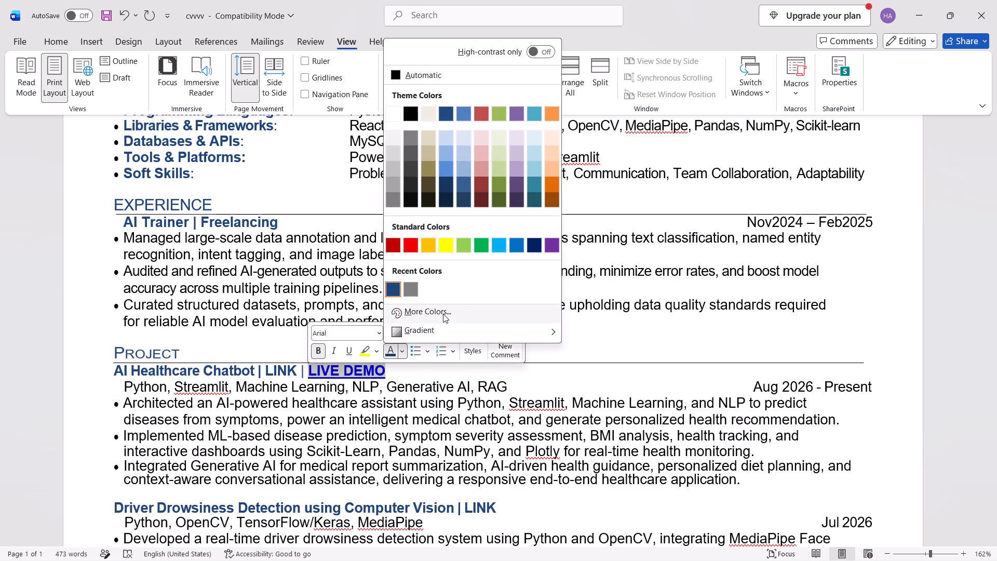
pyautogui.click(443, 314)
pyautogui.click(228, 195)
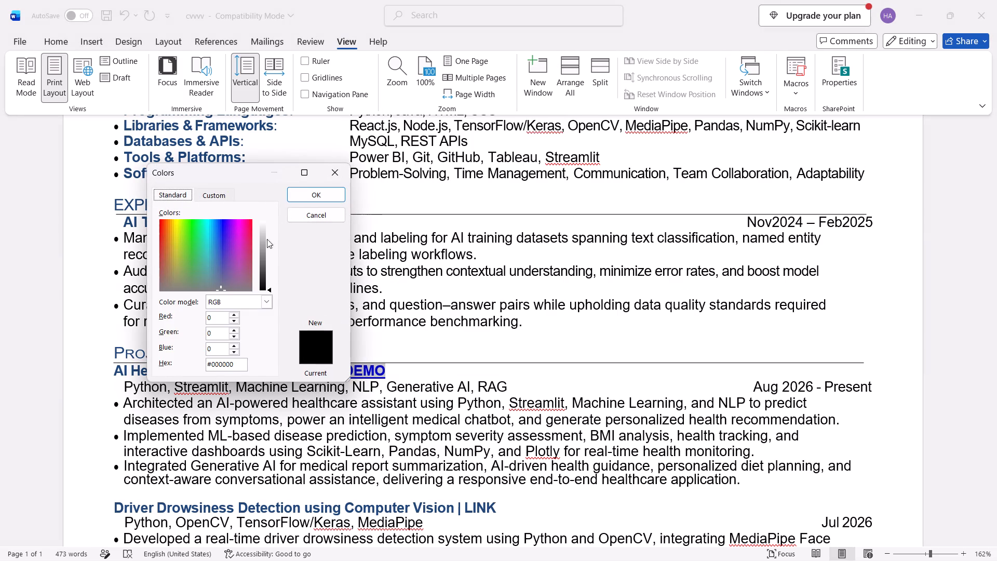
pyautogui.moveTo(242, 367); pyautogui.dragTo(180, 372)
pyautogui.hotkey('ctrl', 'v')
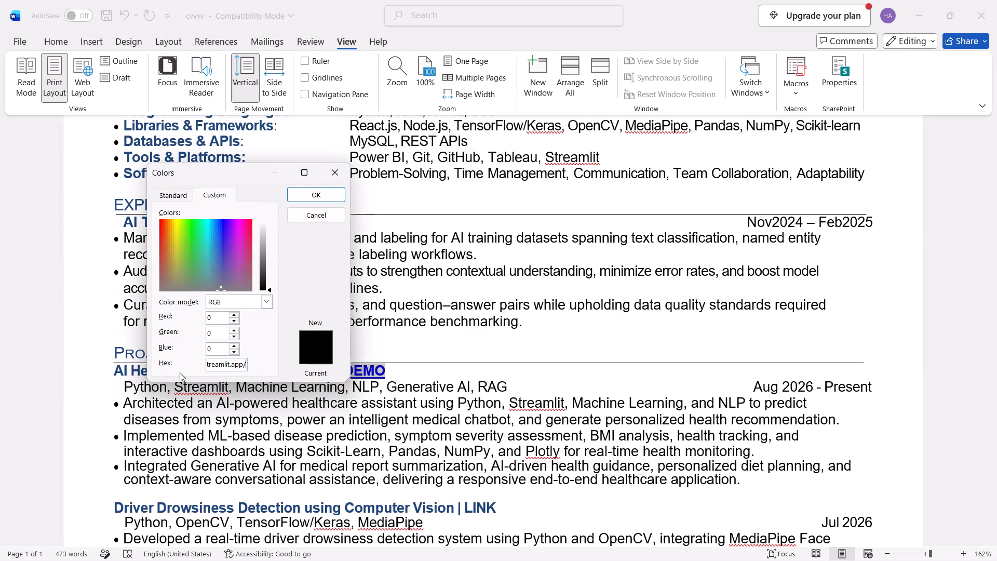
pyautogui.hotkey('ctrl', 'z')
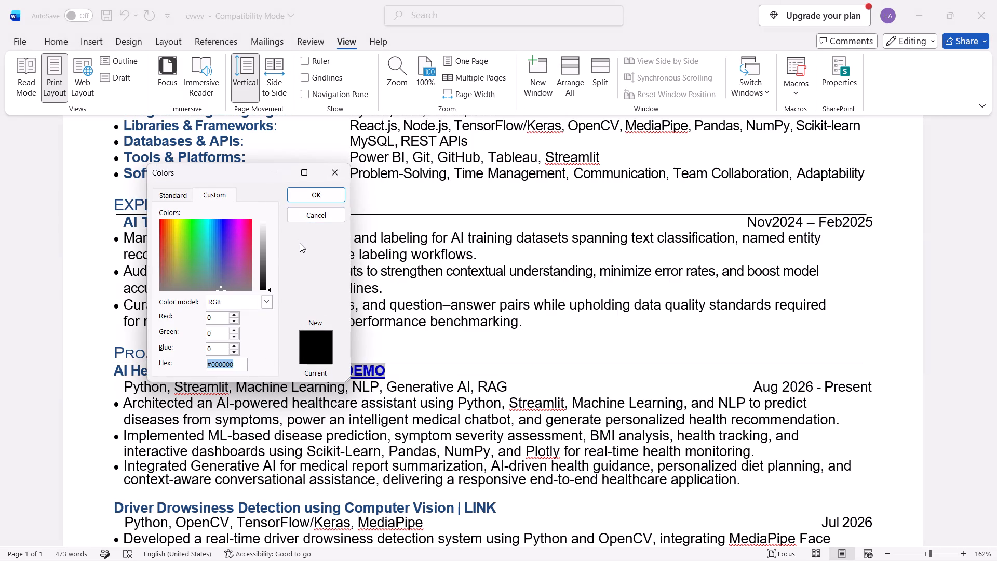
pyautogui.press('super+v')
pyautogui.click(268, 267)
pyautogui.hotkey('ctrl', 'v')
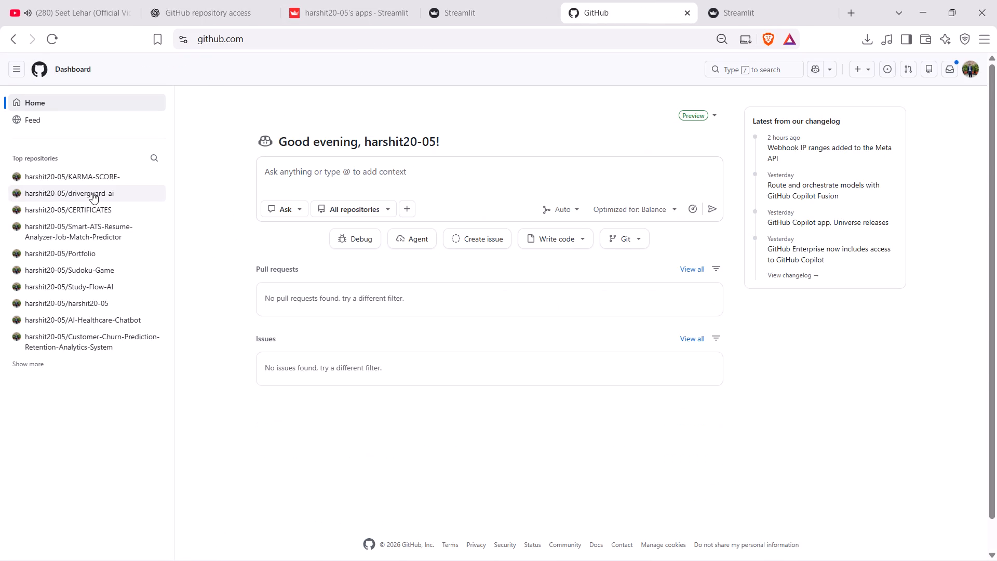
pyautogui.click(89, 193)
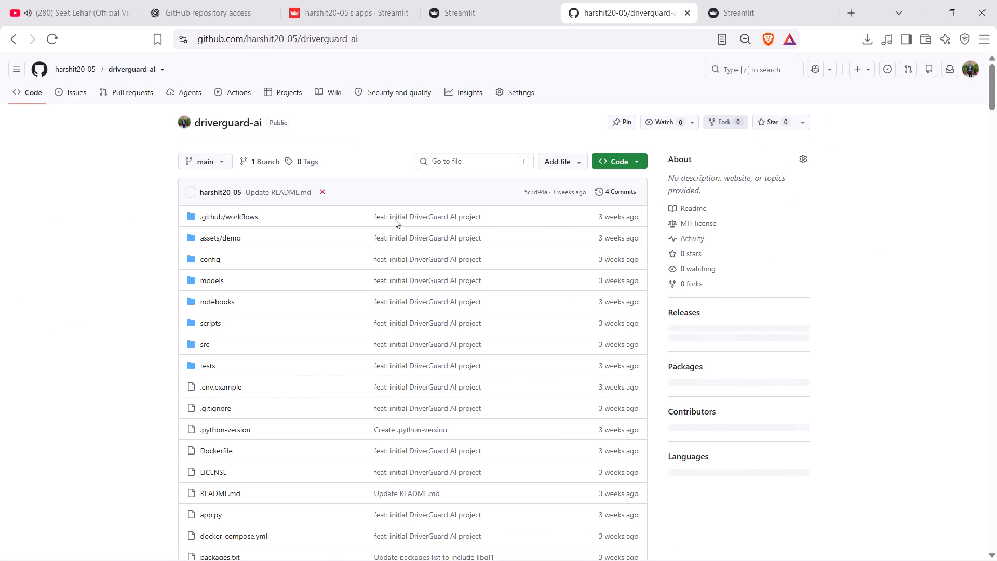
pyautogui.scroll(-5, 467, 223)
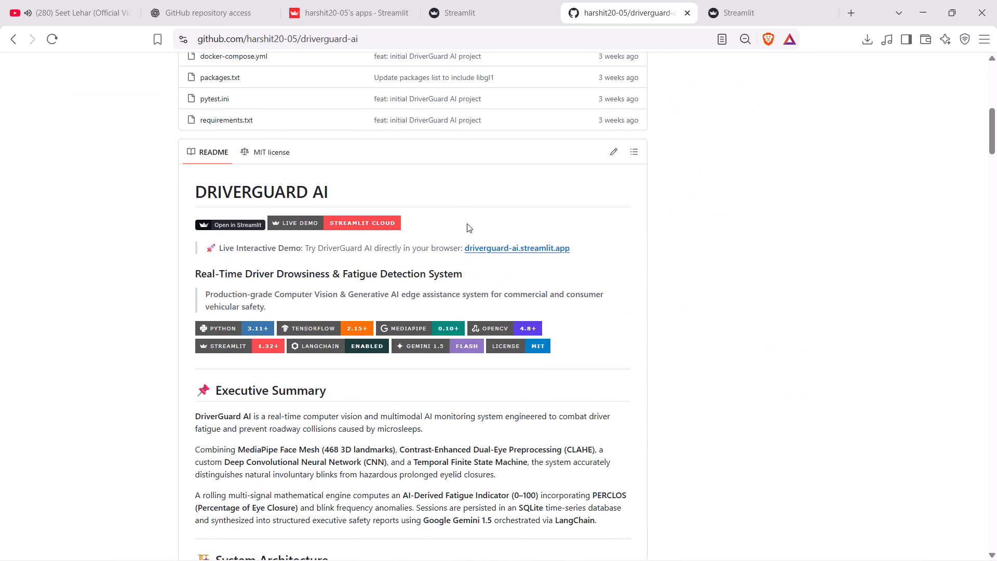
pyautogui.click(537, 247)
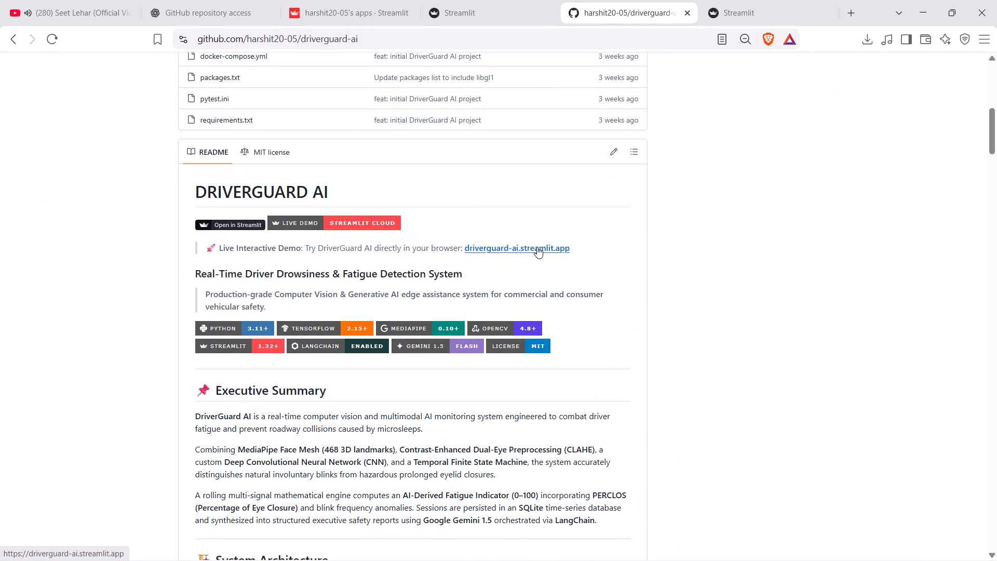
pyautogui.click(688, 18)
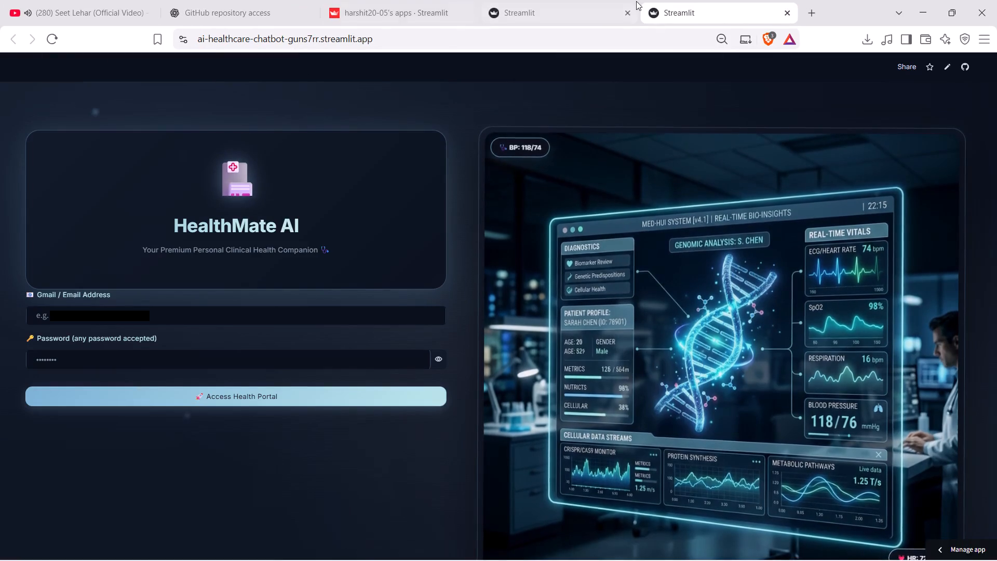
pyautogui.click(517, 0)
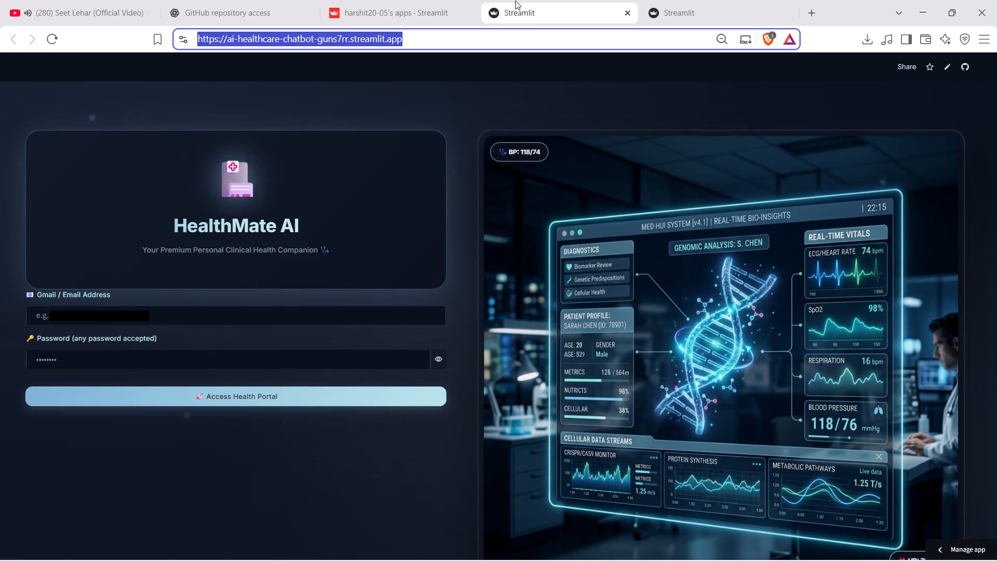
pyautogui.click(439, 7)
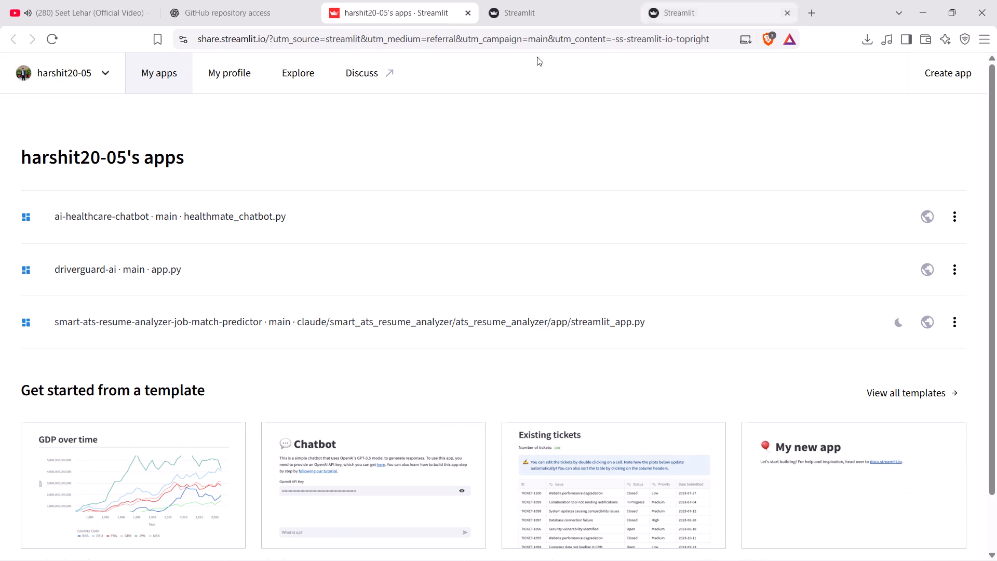
# Open GitHub in a new browser tab and go to the driverguard-ai repository.
pyautogui.click(820, 14)
pyautogui.click(815, 16)
pyautogui.write('github')
pyautogui.press('Return')
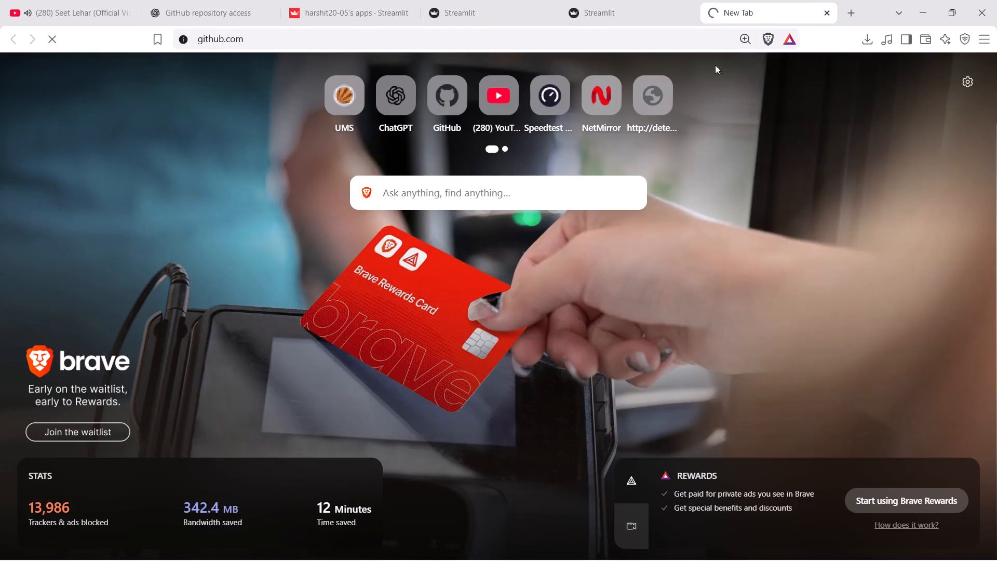
pyautogui.click(84, 198)
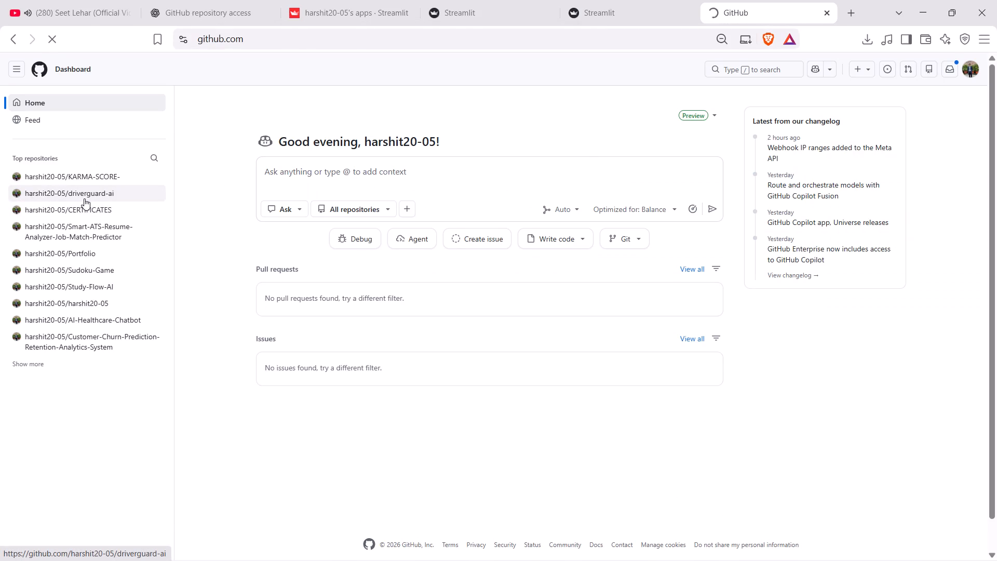
# Open the live demo from the repository's README and copy its web address, driverguard-ai.streamlit.app.
pyautogui.scroll(-3, 334, 427)
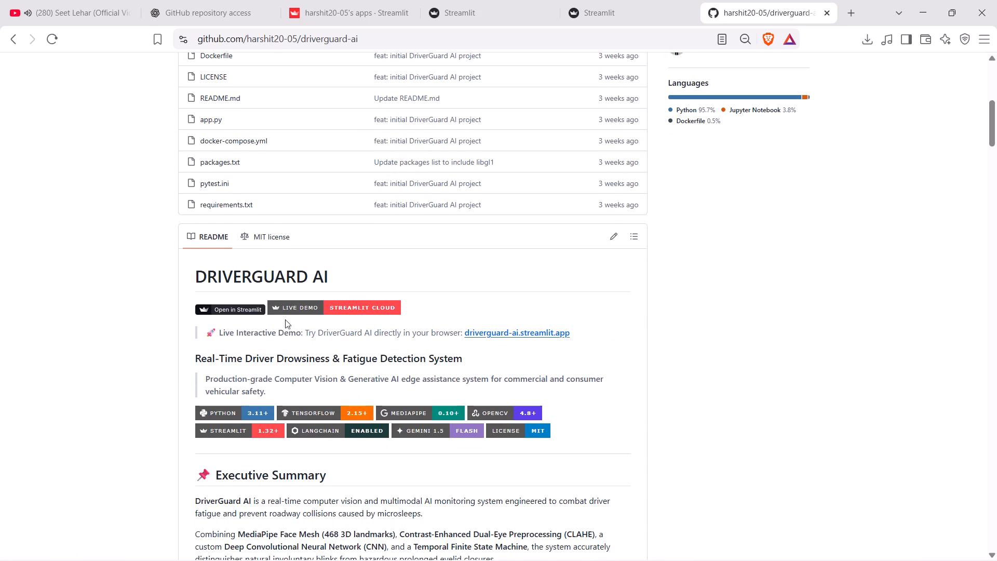
pyautogui.click(297, 311)
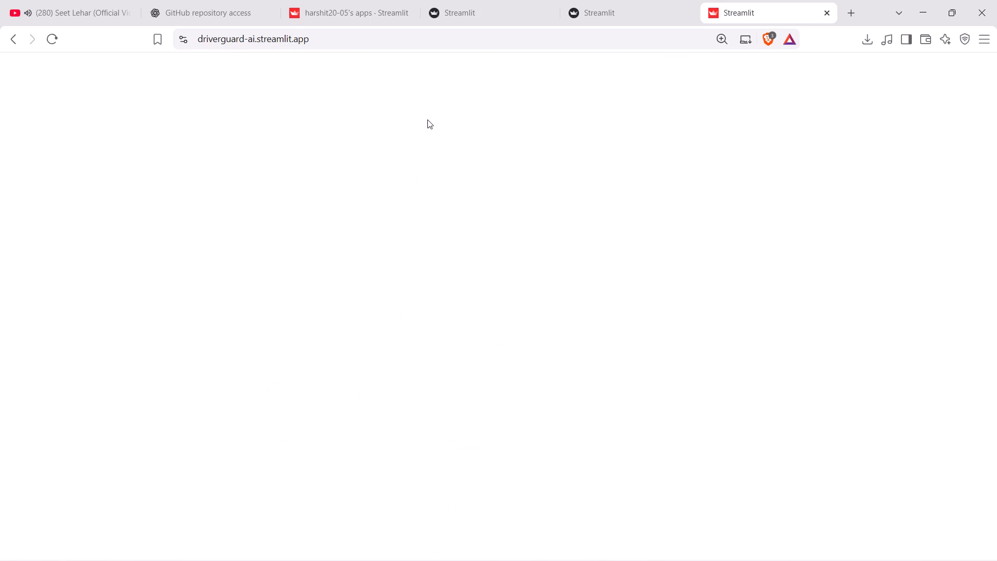
pyautogui.moveTo(378, 33); pyautogui.dragTo(119, 59)
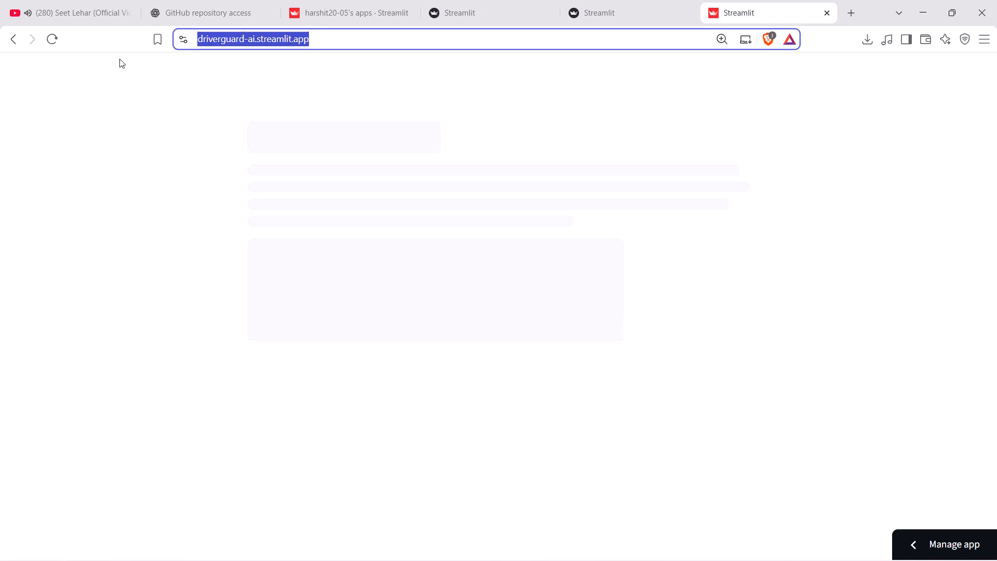
pyautogui.hotkey('ctrl', 'c')
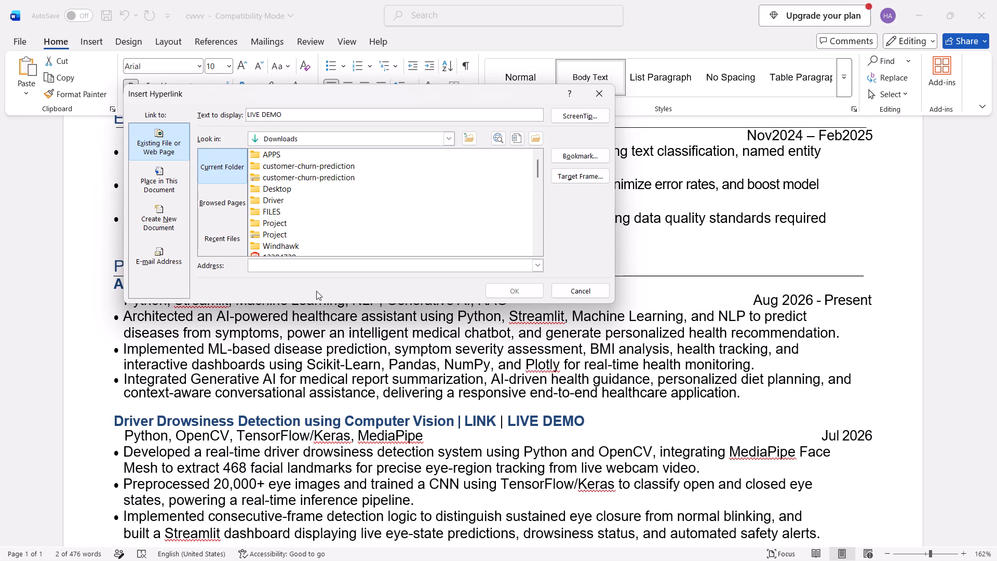
pyautogui.hotkey('ctrl', 'v')
pyautogui.click(492, 297)
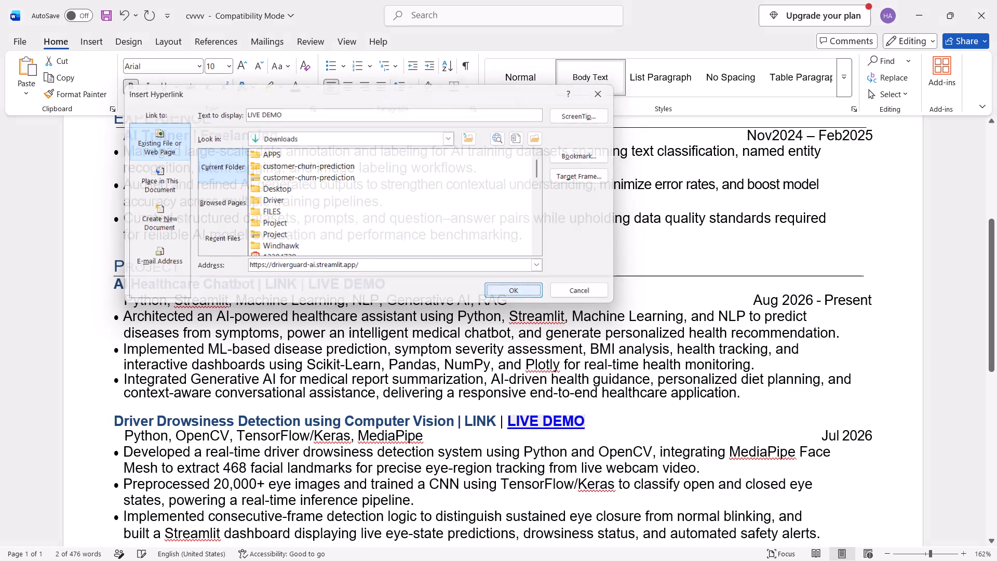
# Set the font colour of the LIVE DEMO hyperlink on the Driver Drowsiness title line to #1F4679 from the clipboard history.
pyautogui.moveTo(586, 412); pyautogui.dragTo(570, 420)
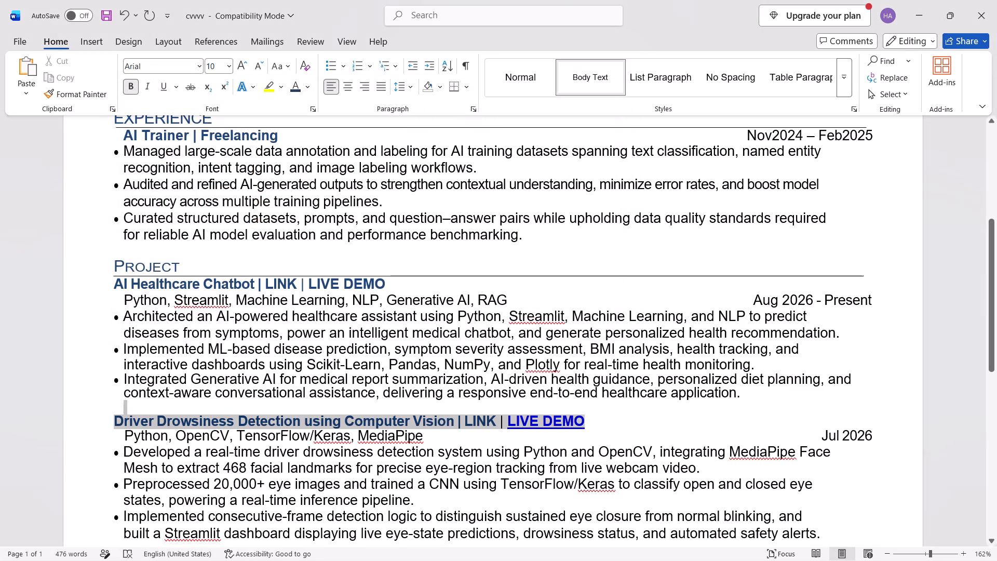
pyautogui.moveTo(570, 420); pyautogui.dragTo(534, 423)
pyautogui.click(534, 423)
pyautogui.moveTo(583, 424); pyautogui.dragTo(540, 427)
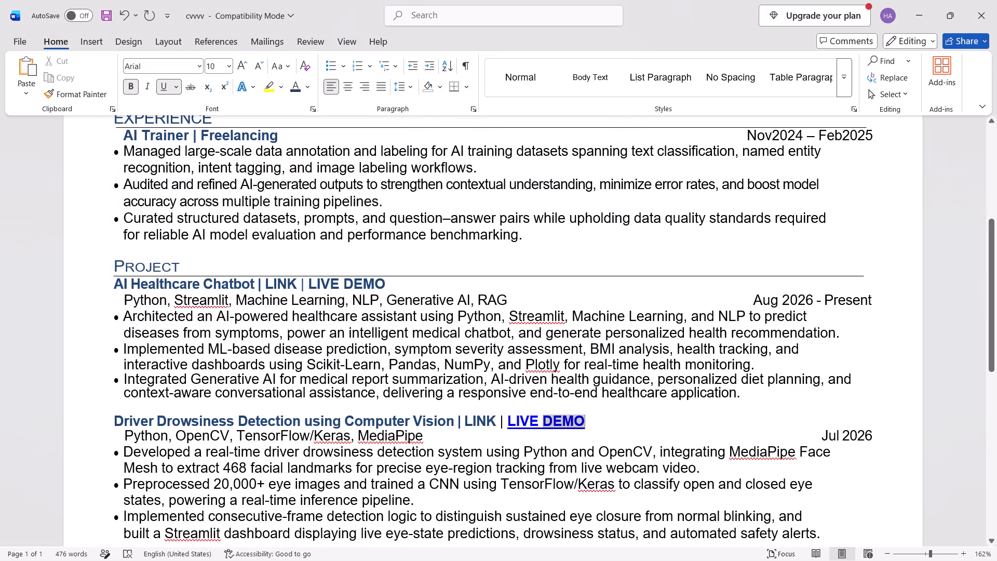
pyautogui.moveTo(540, 427); pyautogui.dragTo(507, 427)
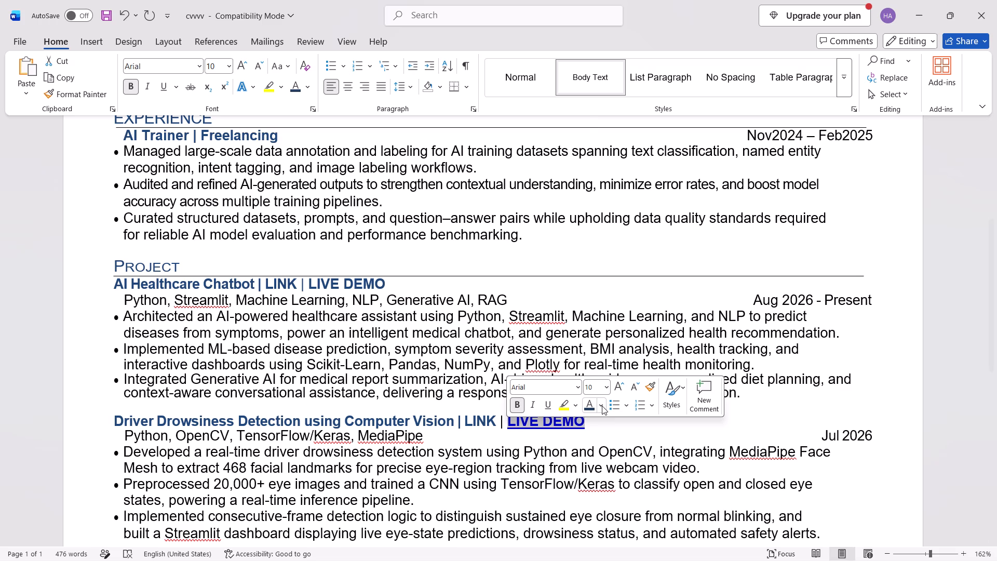
pyautogui.click(602, 406)
pyautogui.click(627, 362)
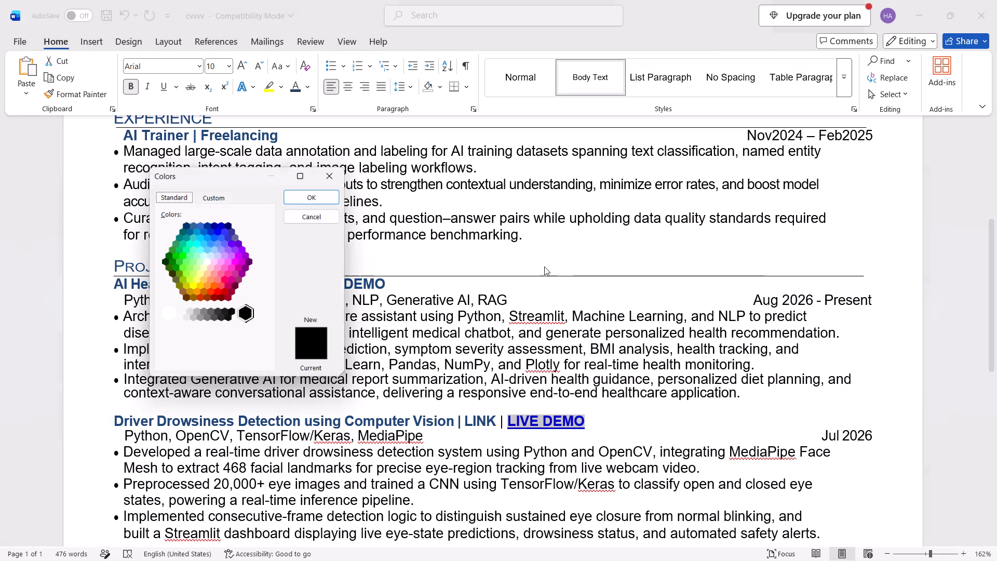
pyautogui.click(216, 200)
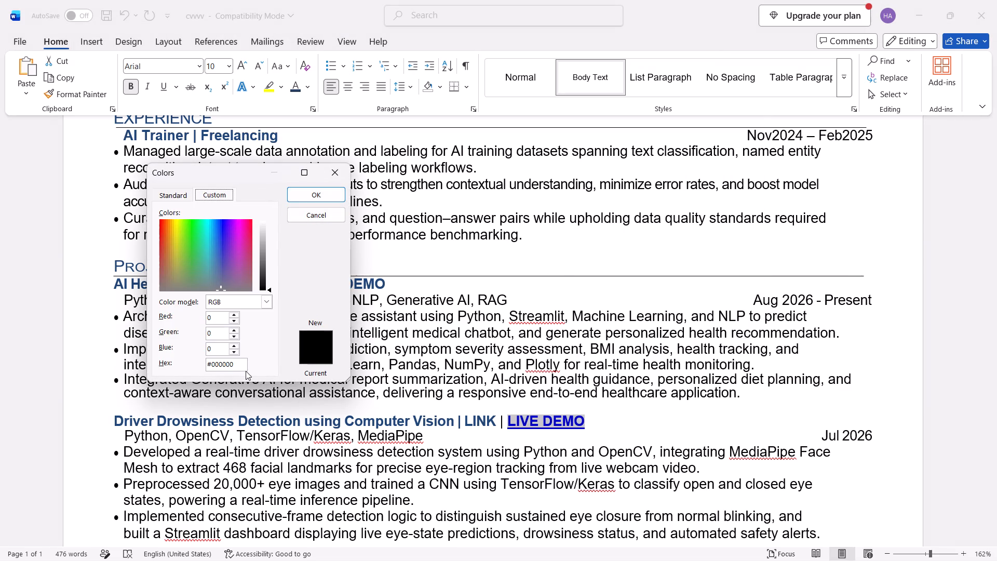
pyautogui.click(246, 371)
pyautogui.moveTo(245, 368); pyautogui.dragTo(206, 370)
pyautogui.press('super+v')
pyautogui.click(261, 314)
pyautogui.hotkey('ctrl', 'v')
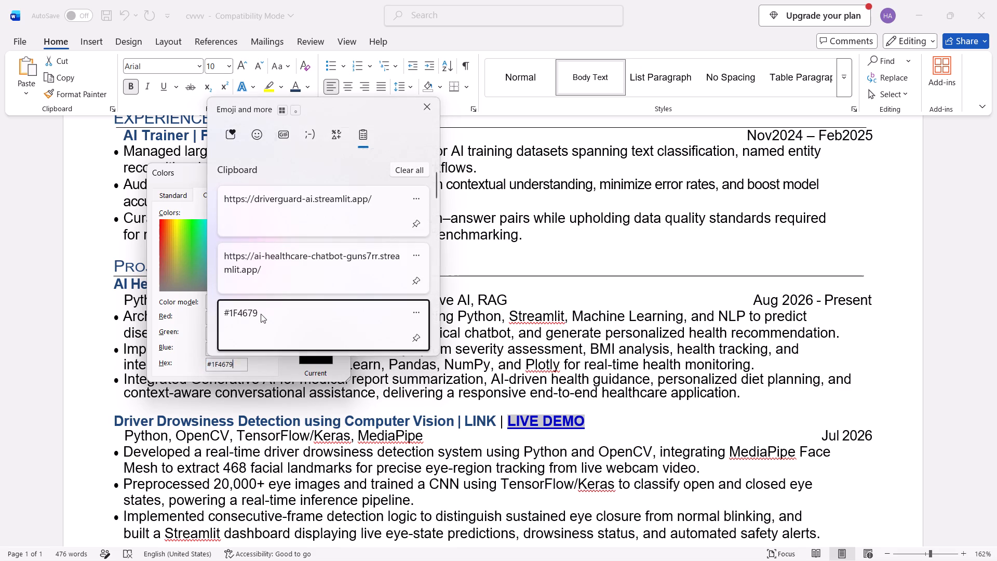
pyautogui.press('Return')
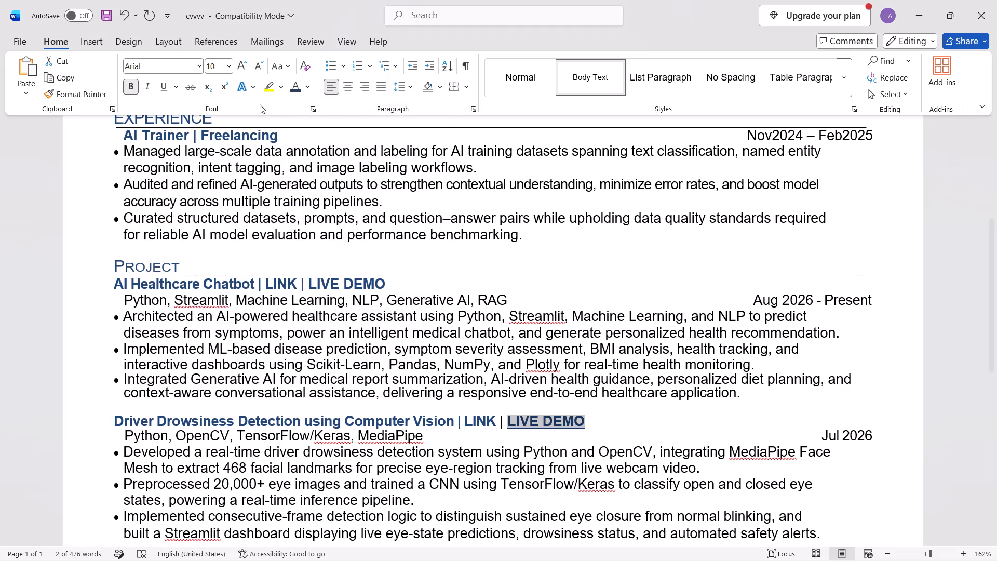
# Remove the underline from the LIVE DEMO hyperlink on the Driver Drowsiness title line, keeping it bold and not italic.
pyautogui.click(142, 86)
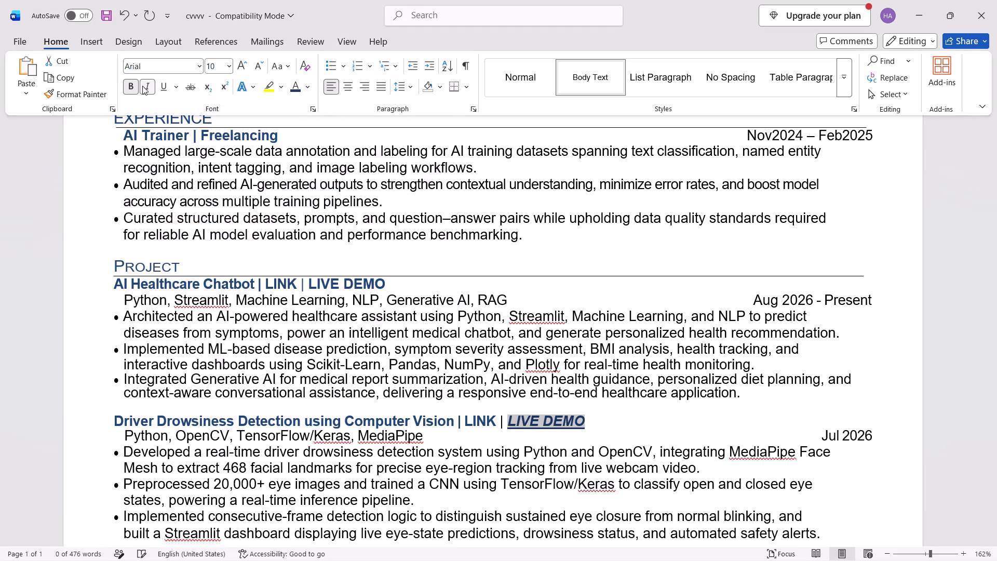
pyautogui.click(142, 86)
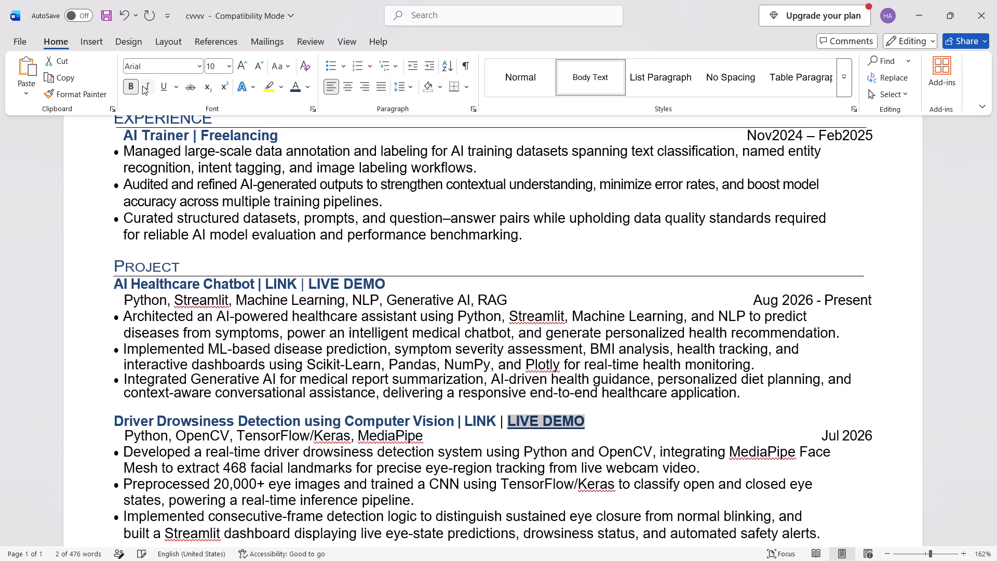
pyautogui.click(161, 88)
pyautogui.click(161, 88)
pyautogui.click(490, 385)
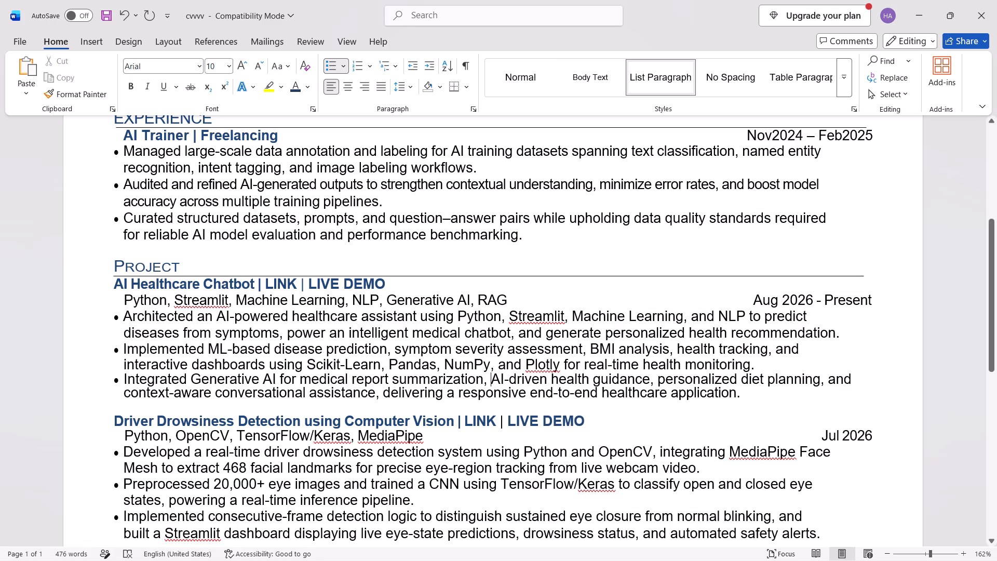
# Review the layout and content of the whole CV page, from the header and skills down to the education section.
pyautogui.keyDown('ctrl'); pyautogui.scroll(-6, 504, 316); pyautogui.keyUp('ctrl')
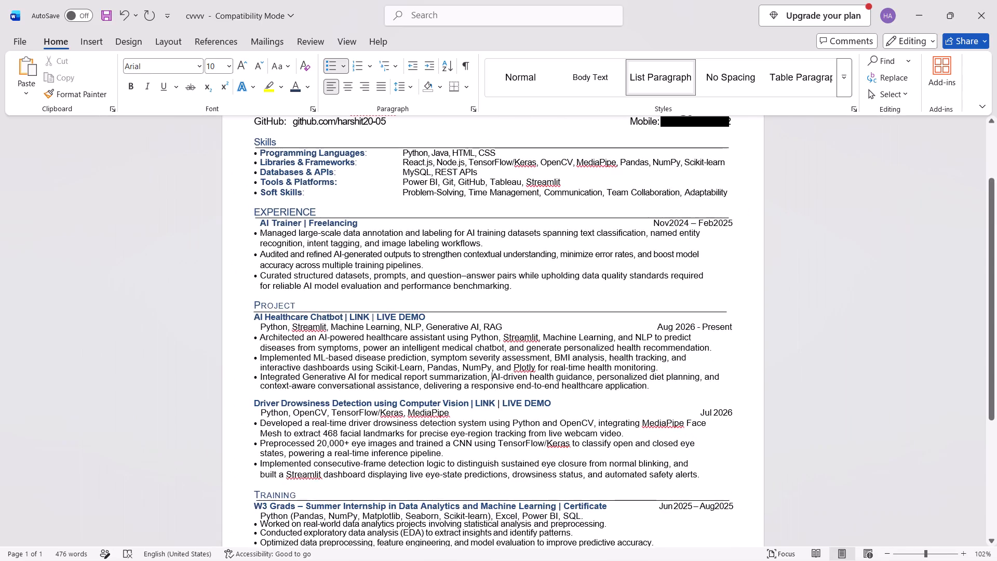
pyautogui.keyDown('ctrl'); pyautogui.scroll(-5, 504, 316); pyautogui.keyUp('ctrl')
pyautogui.click(446, 305)
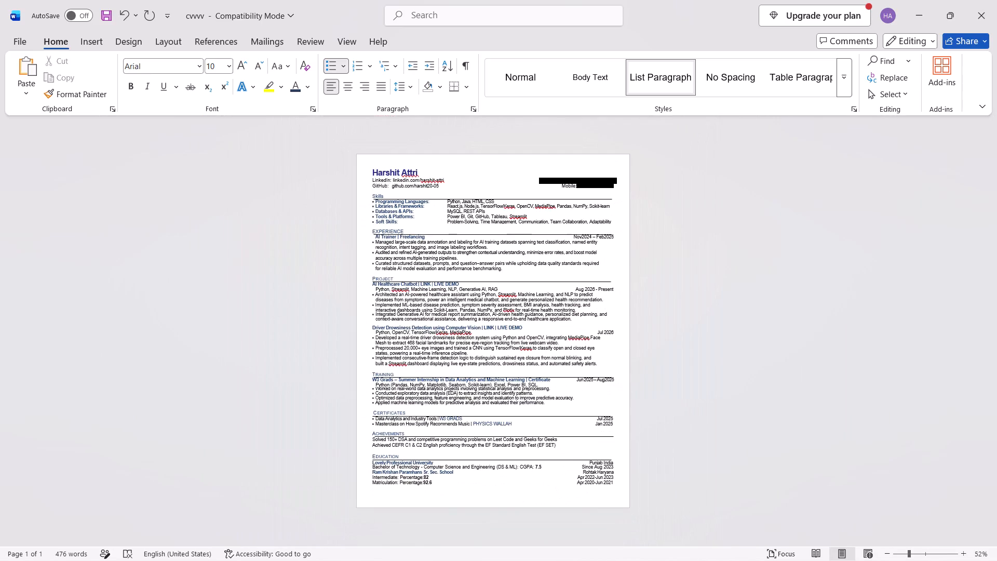
pyautogui.keyDown('ctrl'); pyautogui.scroll(3, 446, 305); pyautogui.keyUp('ctrl')
pyautogui.scroll(-1, 446, 305)
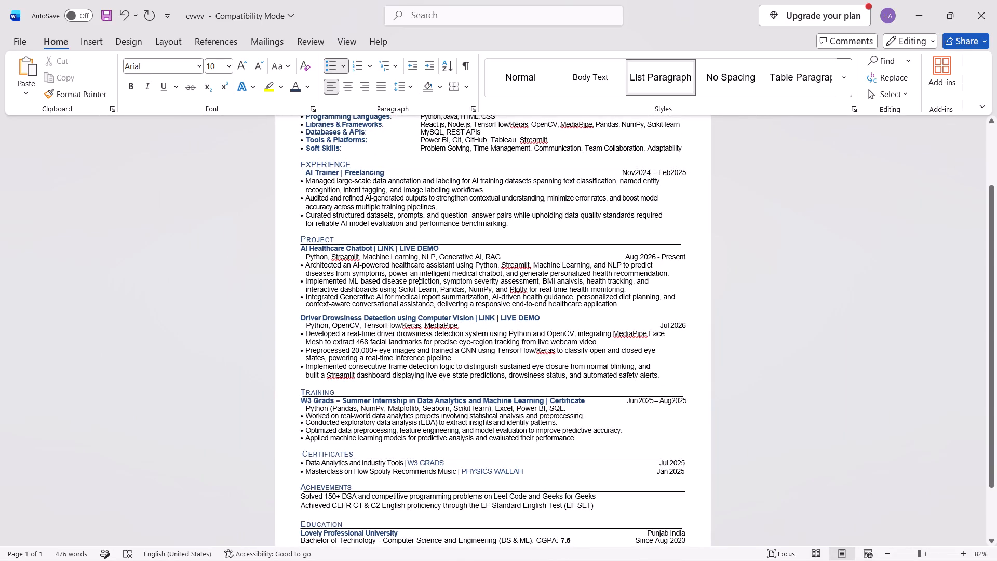
pyautogui.keyDown('ctrl'); pyautogui.scroll(2, 433, 300); pyautogui.keyUp('ctrl')
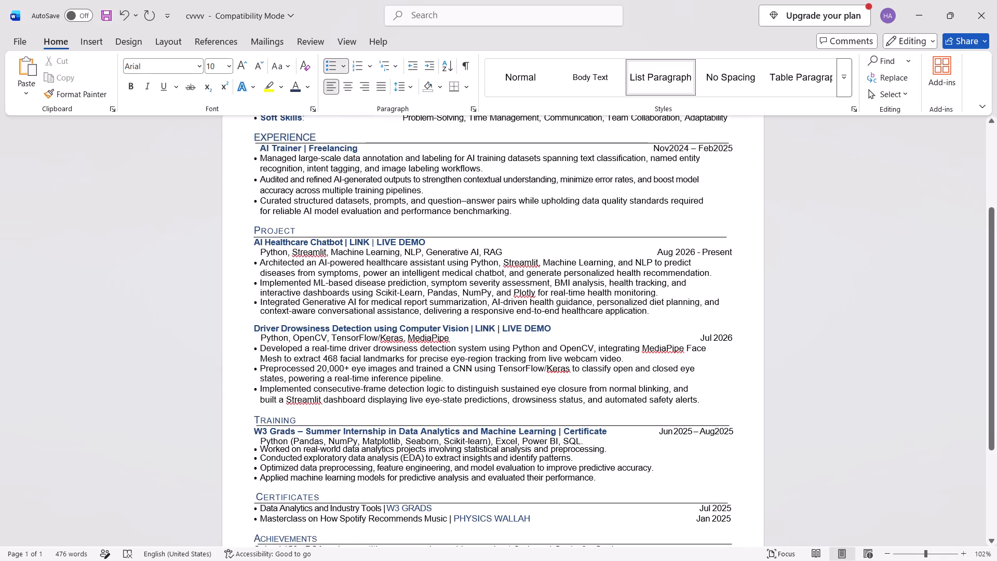
pyautogui.scroll(2, 395, 340)
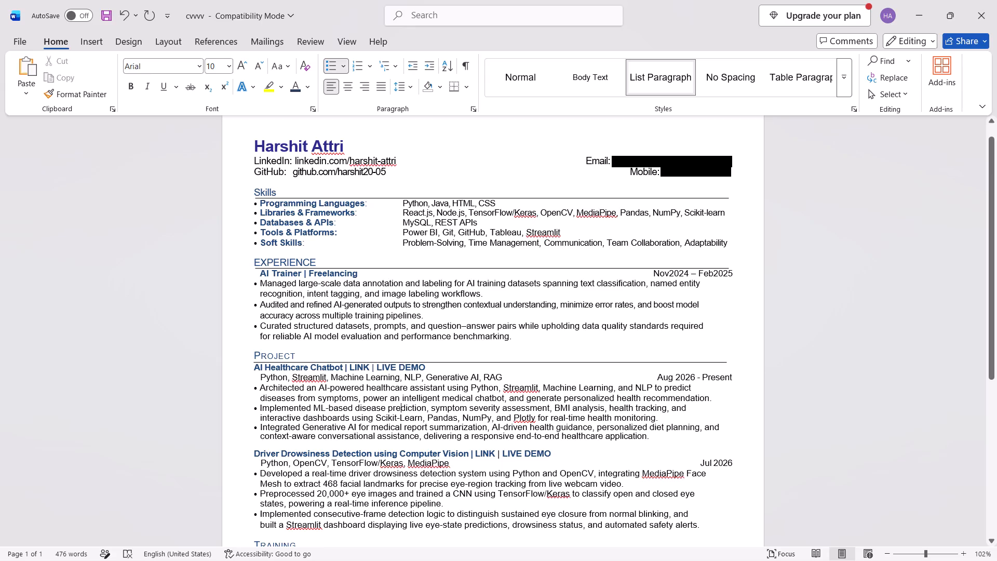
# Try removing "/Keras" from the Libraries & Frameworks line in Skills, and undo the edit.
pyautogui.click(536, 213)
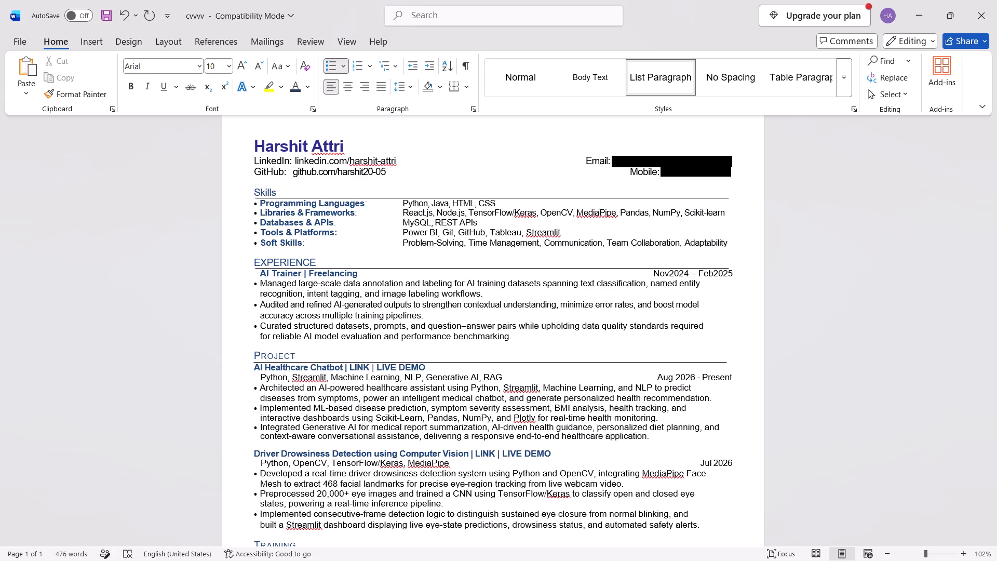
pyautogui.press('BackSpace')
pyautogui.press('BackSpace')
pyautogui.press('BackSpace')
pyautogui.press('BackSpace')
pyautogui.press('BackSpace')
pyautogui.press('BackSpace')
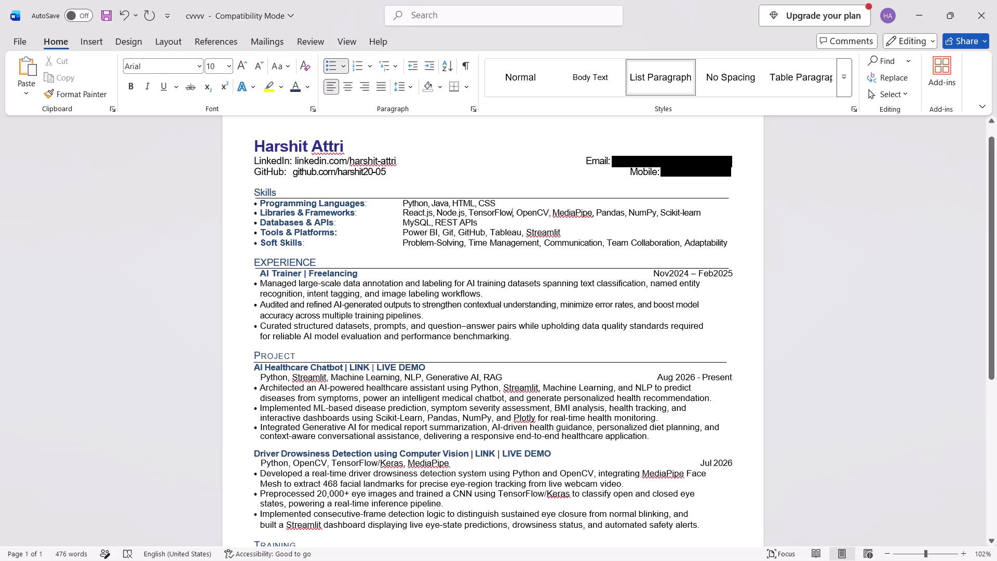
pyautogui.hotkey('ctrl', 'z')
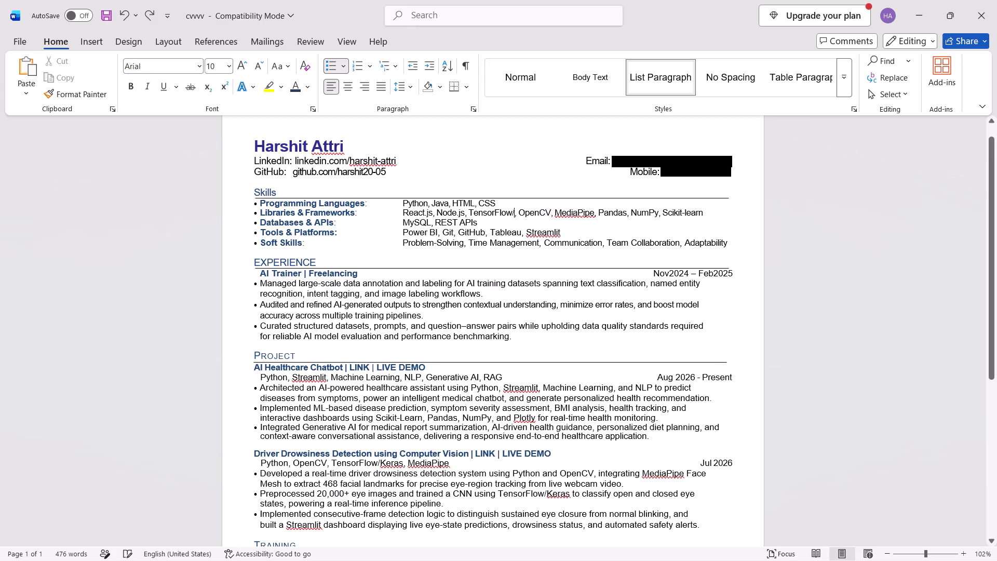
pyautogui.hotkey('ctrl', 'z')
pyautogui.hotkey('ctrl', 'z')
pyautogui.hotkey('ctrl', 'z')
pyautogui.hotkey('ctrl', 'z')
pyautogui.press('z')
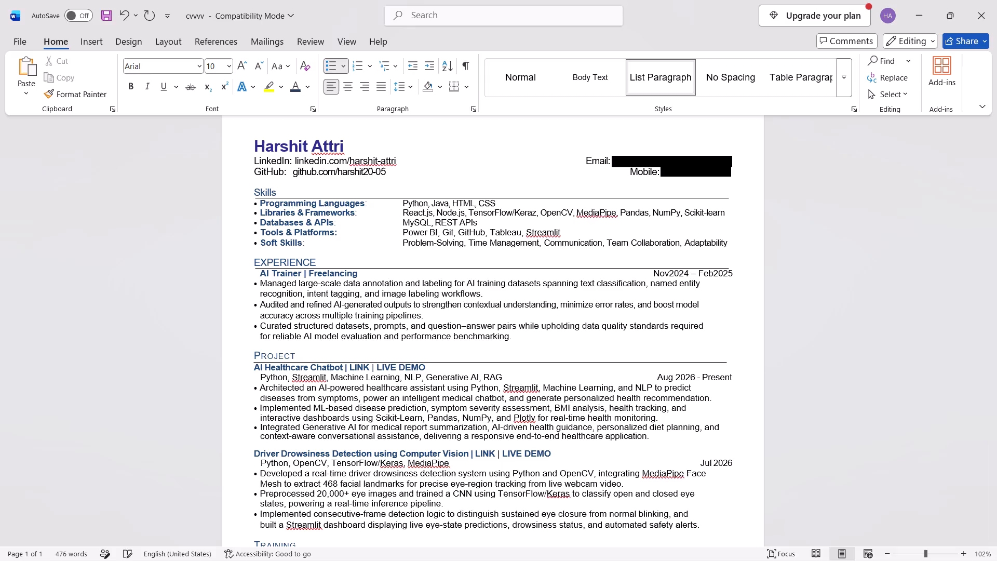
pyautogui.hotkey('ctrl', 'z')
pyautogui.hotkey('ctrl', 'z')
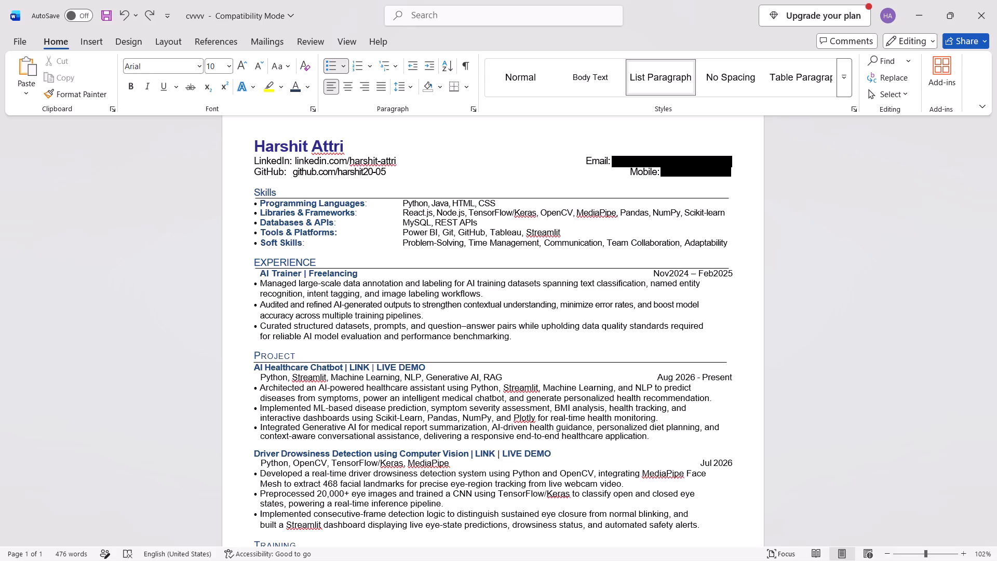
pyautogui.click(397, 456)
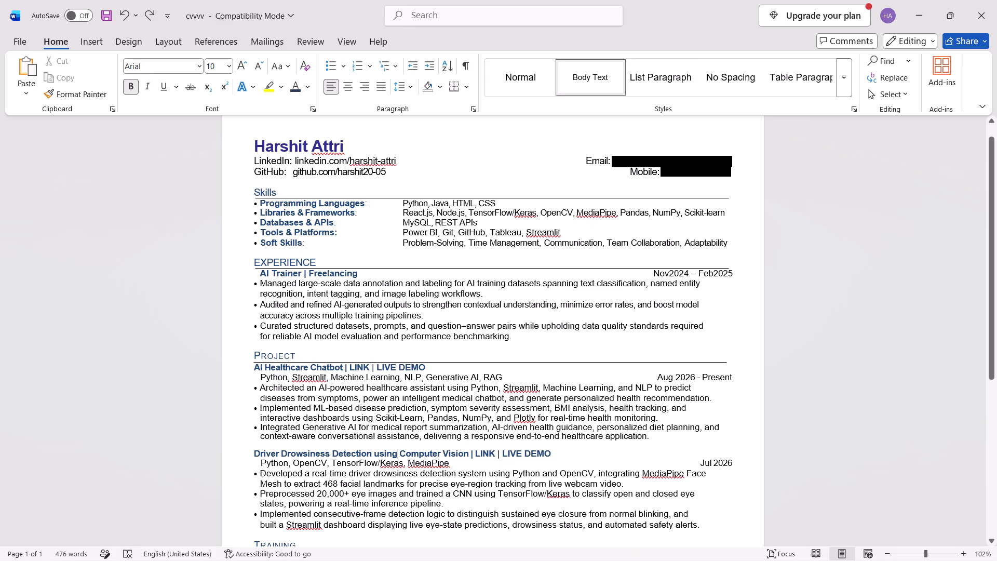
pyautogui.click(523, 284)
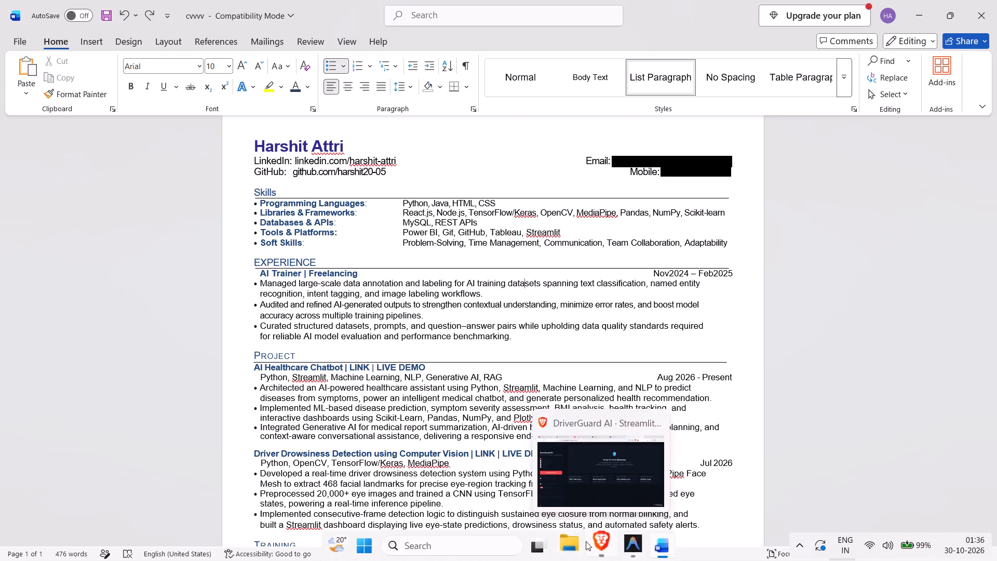
# Switch to File Explorer and open its Home view with the recent files.
pyautogui.doubleClick(577, 539)
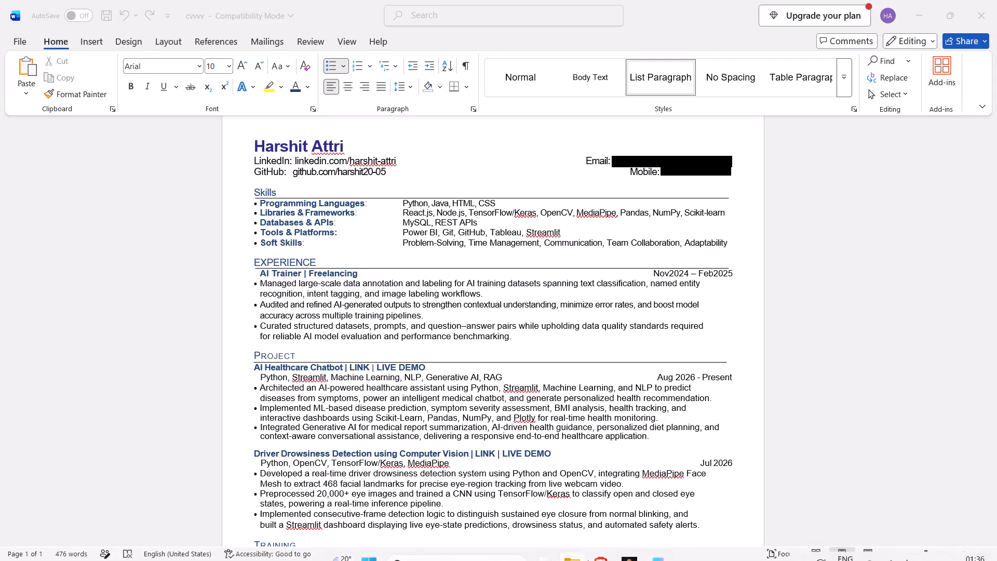
pyautogui.click(570, 551)
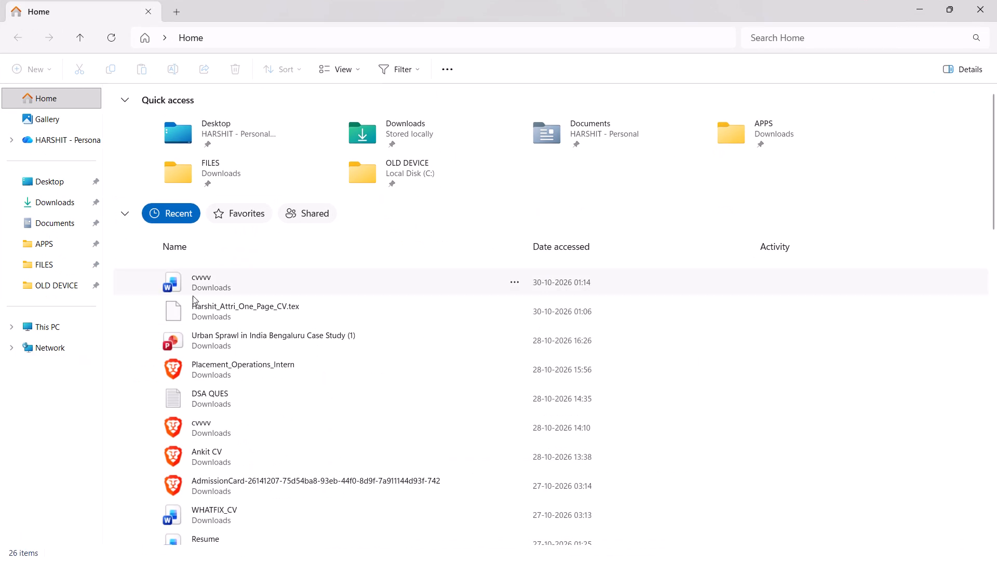
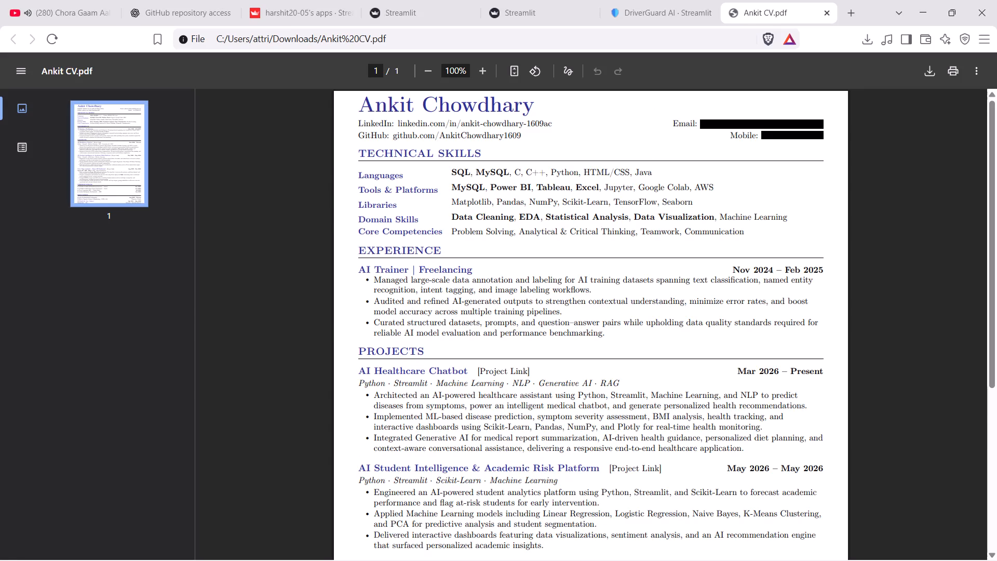
# Replace the Databases & APIs entries in the Word CV with "Data Cleaning, EDA, Statistical Analysis, Data Visualization, Machine Learning", copied from the reference CV PDF.
pyautogui.moveTo(789, 216); pyautogui.dragTo(492, 213)
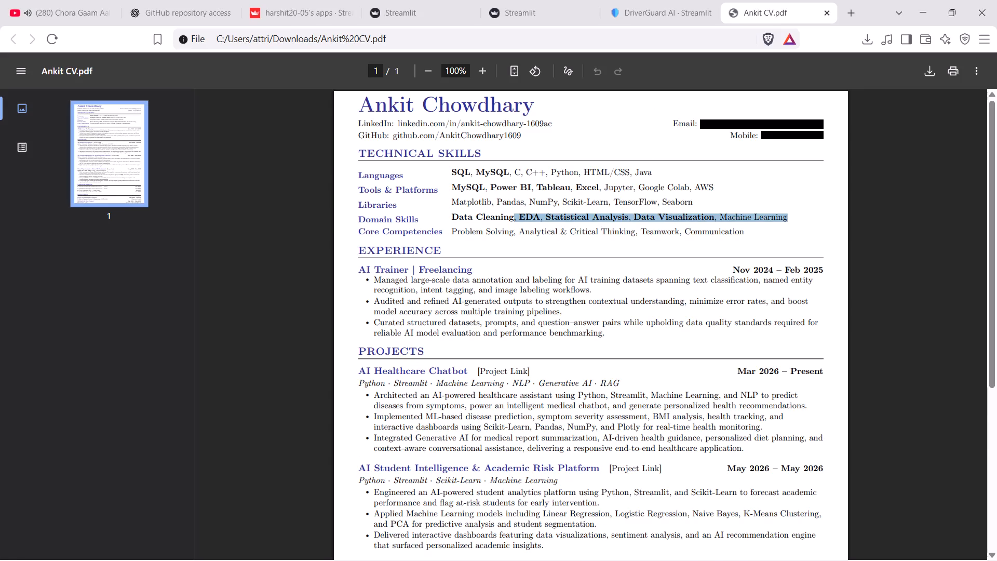
pyautogui.moveTo(492, 213); pyautogui.dragTo(454, 218)
pyautogui.hotkey('ctrl', 'c')
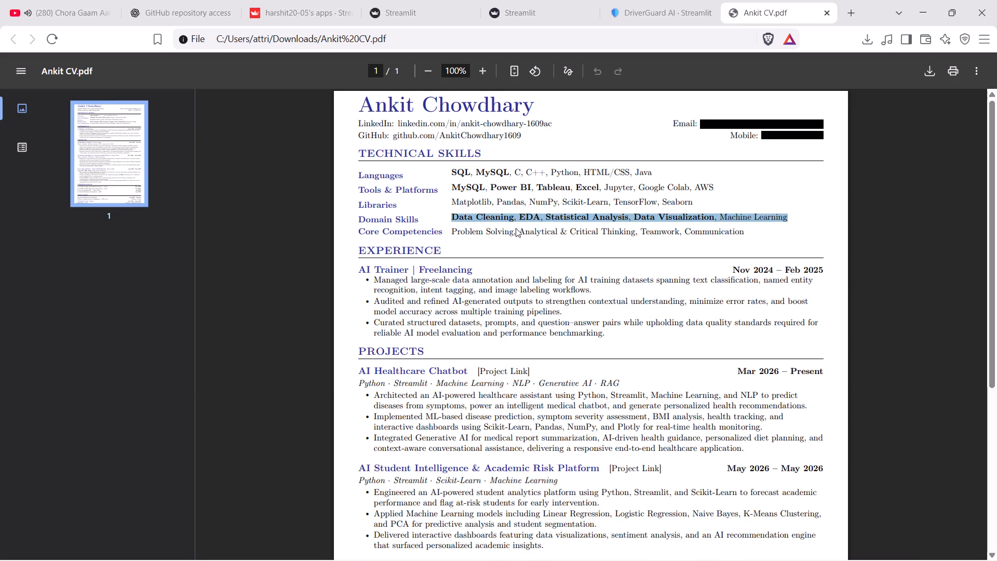
pyautogui.click(356, 258)
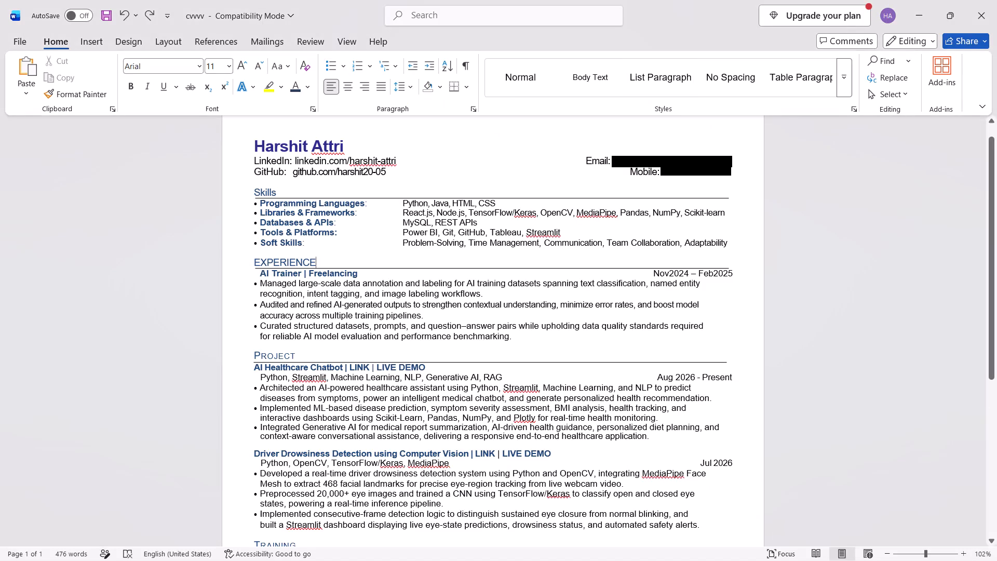
pyautogui.moveTo(259, 224); pyautogui.dragTo(469, 217)
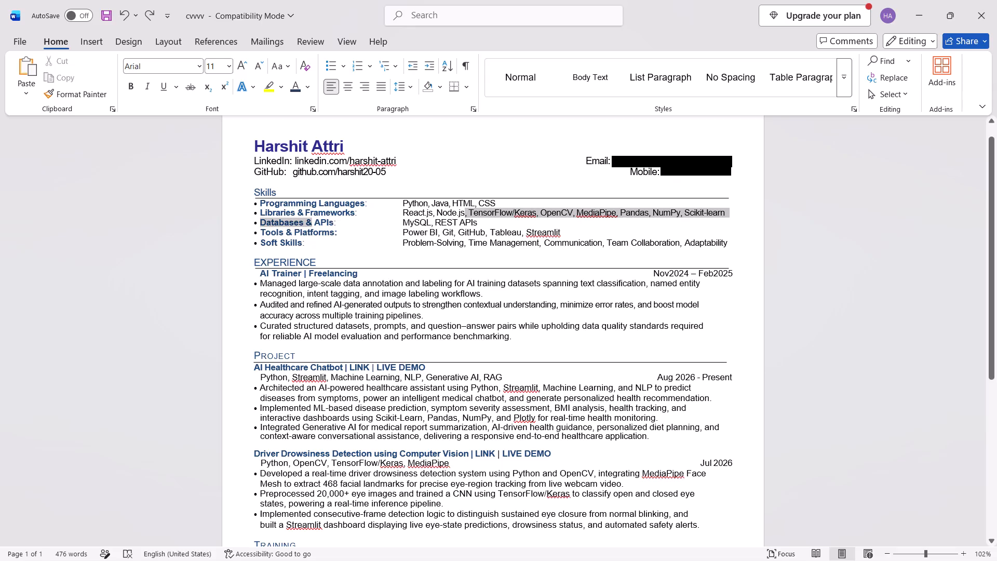
pyautogui.moveTo(469, 217); pyautogui.dragTo(474, 223)
pyautogui.click(474, 223)
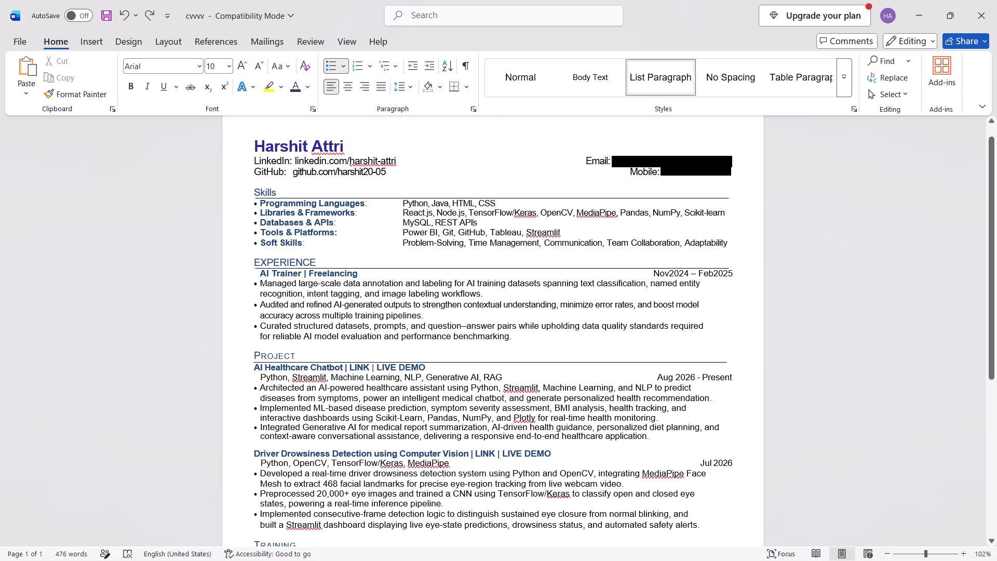
pyautogui.moveTo(476, 225); pyautogui.dragTo(407, 225)
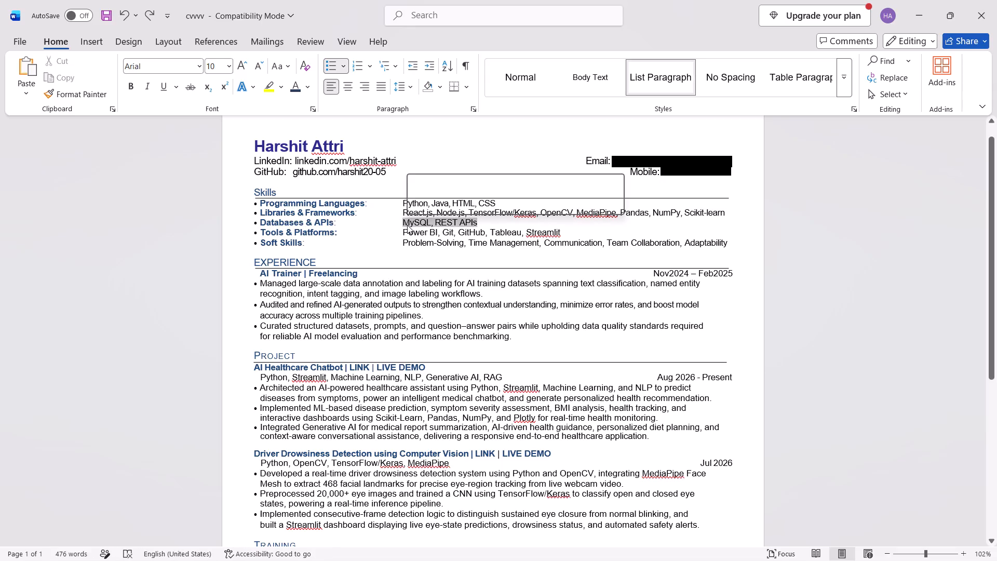
pyautogui.hotkey('ctrl', 'v')
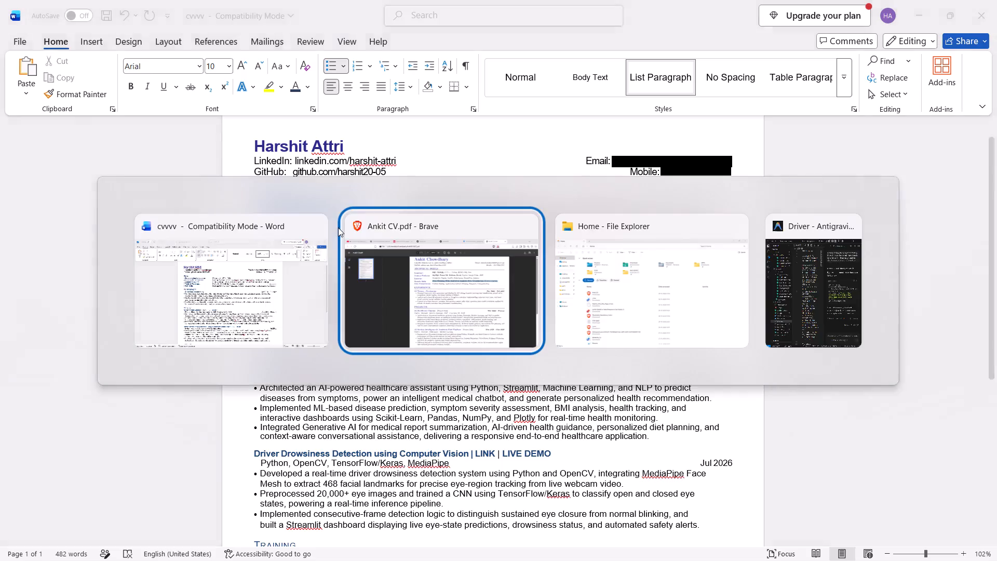
# Copy the "Domain Skills" label from the reference PDF in Brave and paste it over the "Databases & APIs:" label in the Word CV.
pyautogui.moveTo(416, 219); pyautogui.dragTo(375, 224)
pyautogui.click(375, 224)
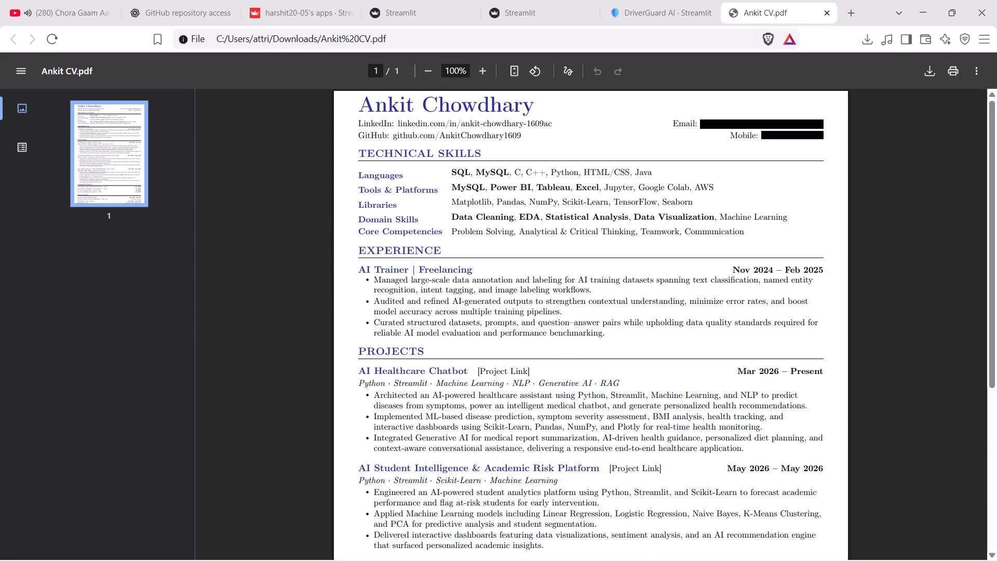
pyautogui.moveTo(418, 221); pyautogui.dragTo(358, 224)
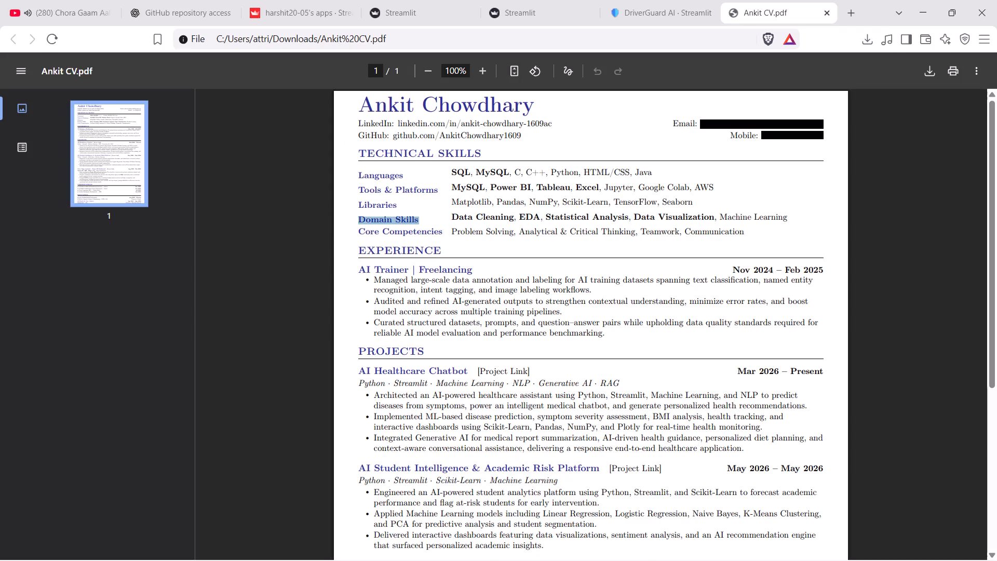
pyautogui.moveTo(358, 224); pyautogui.dragTo(358, 223)
pyautogui.hotkey('ctrl', 'c')
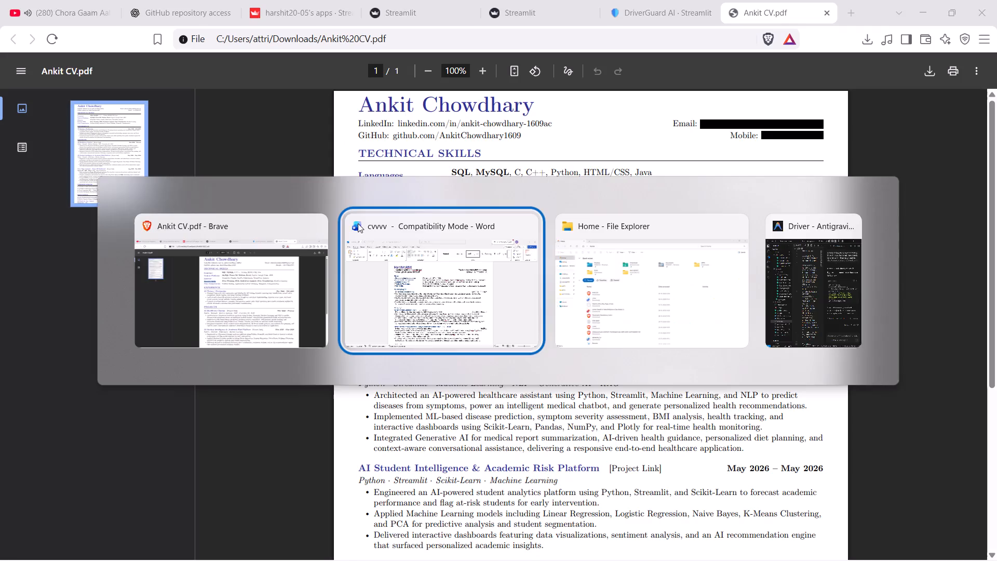
pyautogui.moveTo(337, 236); pyautogui.dragTo(268, 234)
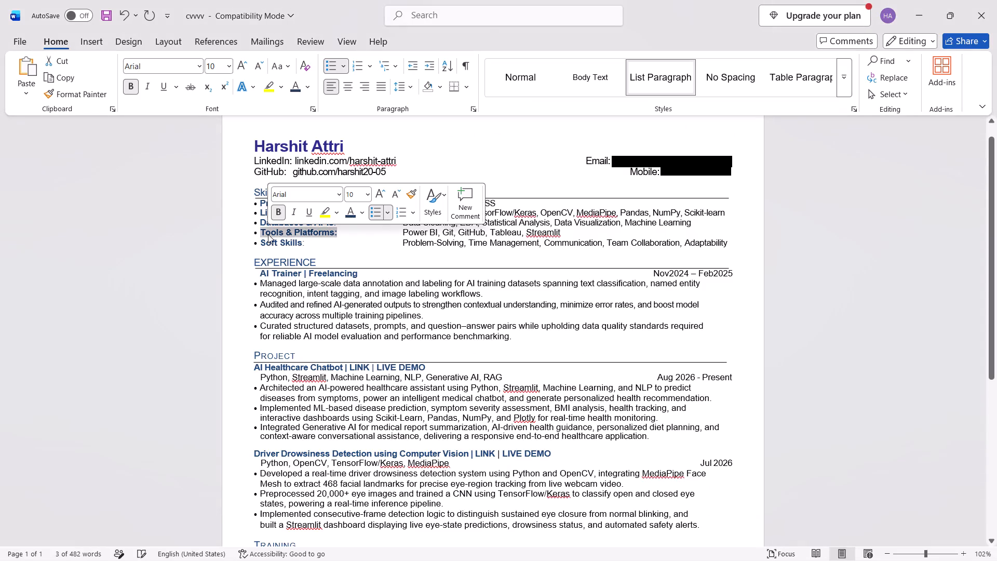
pyautogui.click(291, 246)
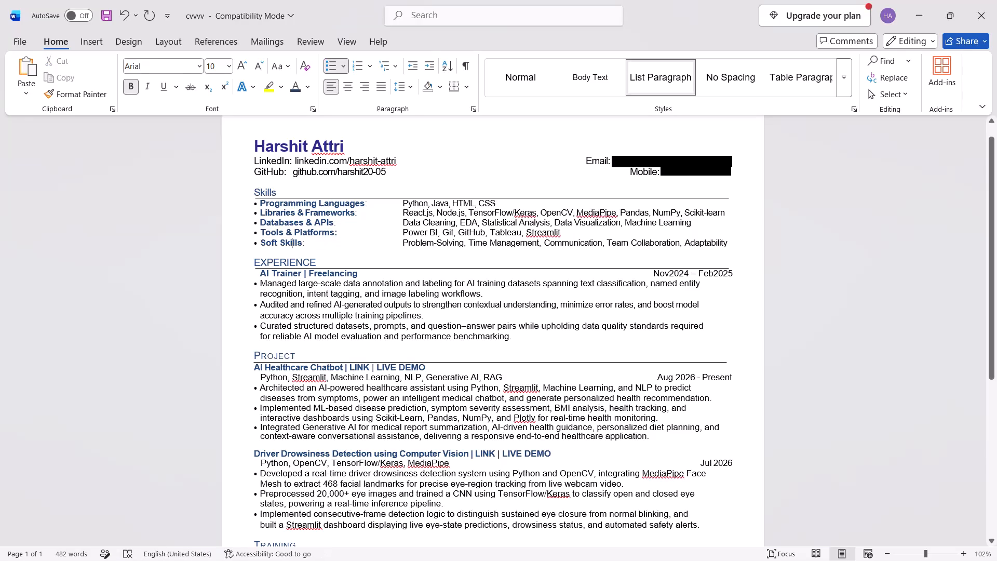
pyautogui.moveTo(337, 222); pyautogui.dragTo(281, 219)
pyautogui.hotkey('ctrl', 'v')
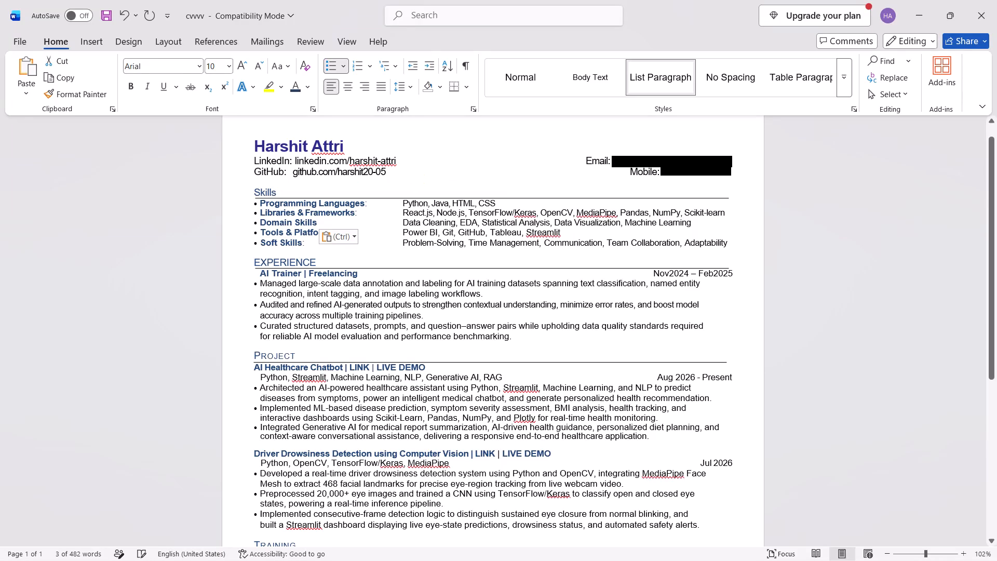
pyautogui.click(298, 279)
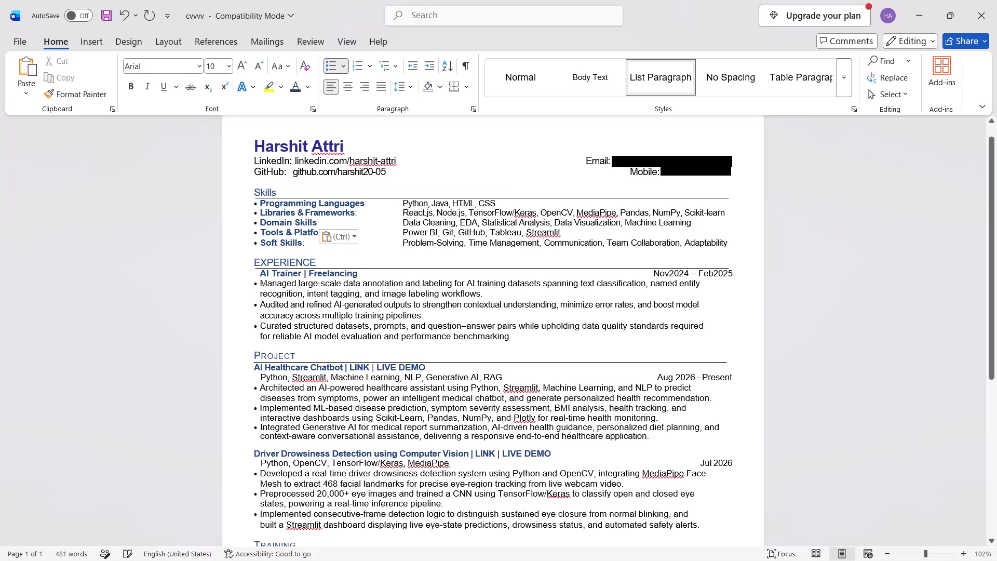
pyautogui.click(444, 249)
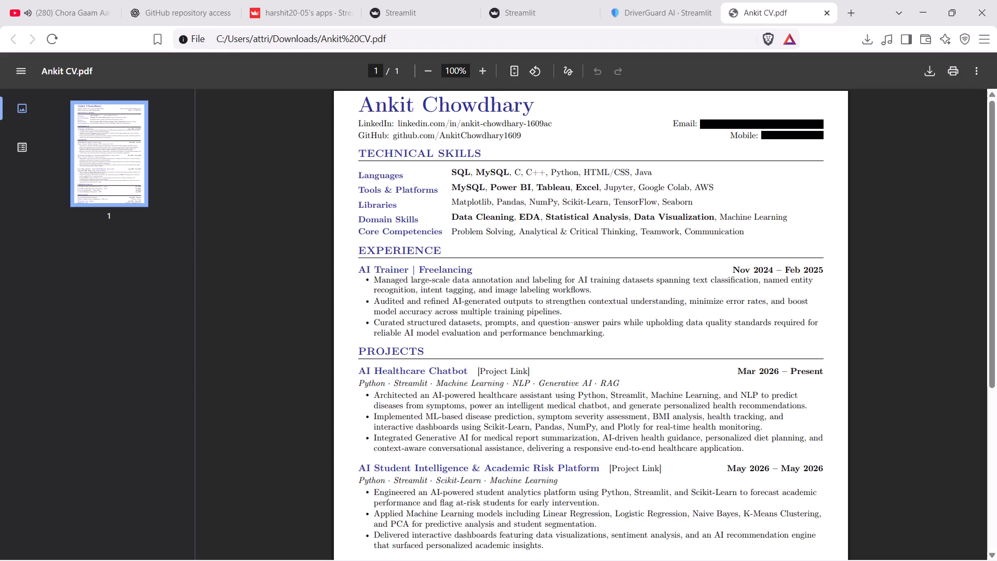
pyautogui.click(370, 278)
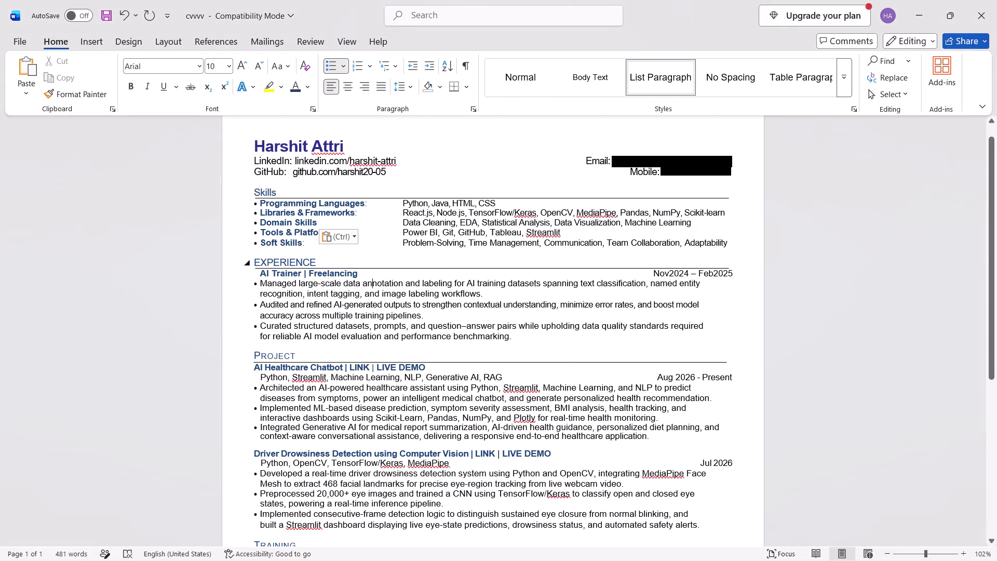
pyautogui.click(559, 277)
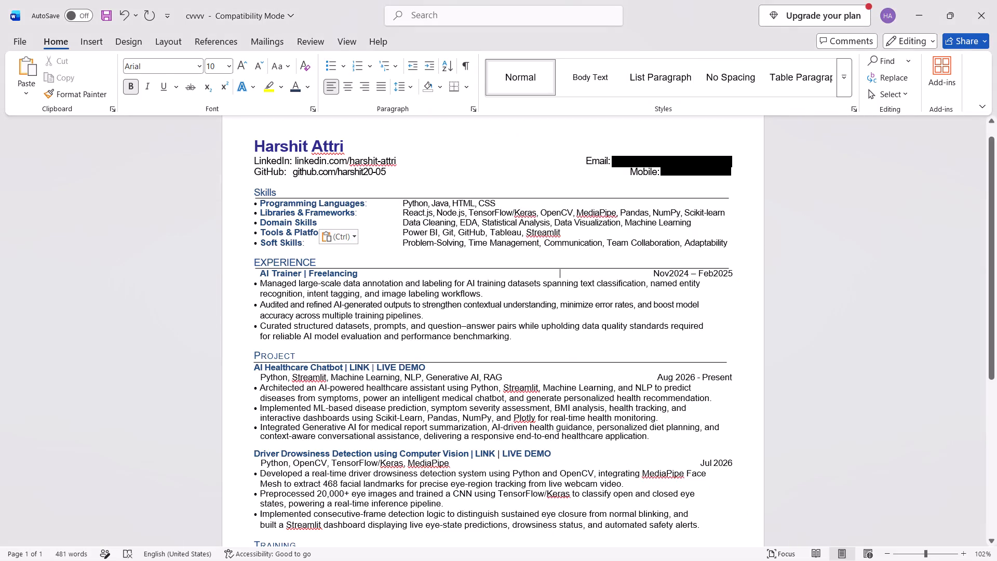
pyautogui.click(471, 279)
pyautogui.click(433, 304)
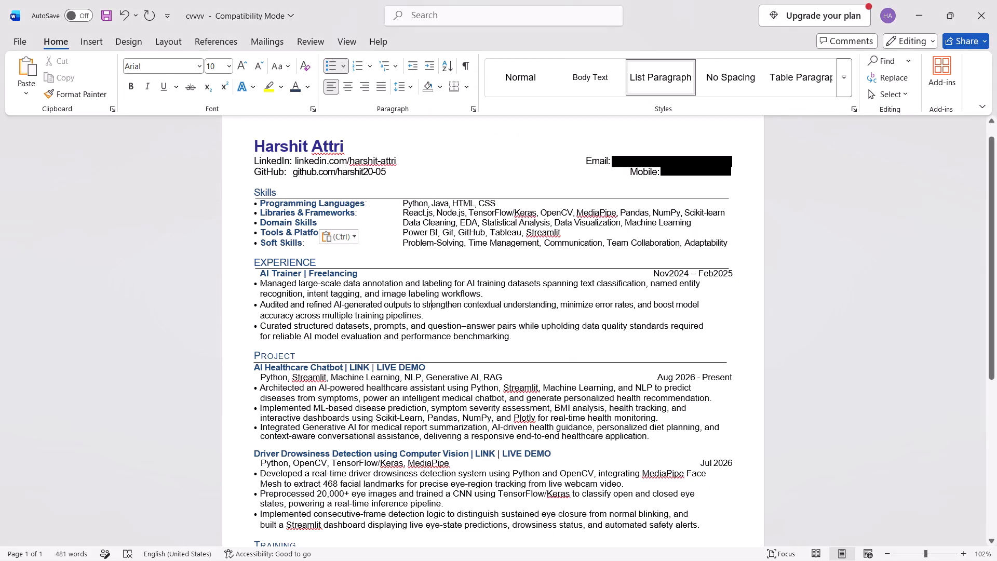
# Replace the Tools & Platforms entries in the Word CV with the reference PDF's list, keeping "MySQL, Power BI, Tableau, Excel, Jupyter, Google Colab" without AWS.
pyautogui.click(526, 312)
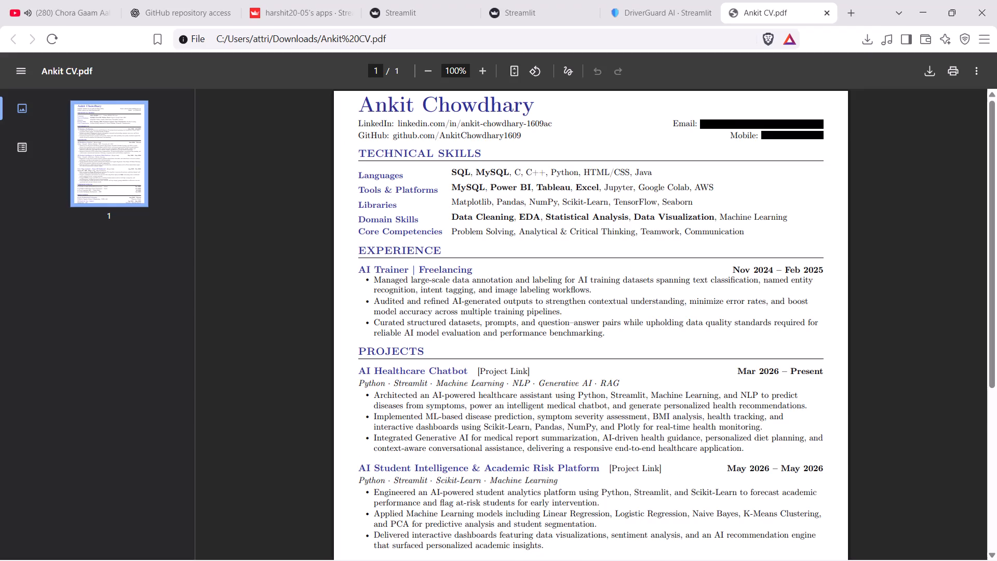
pyautogui.moveTo(454, 190); pyautogui.dragTo(662, 192)
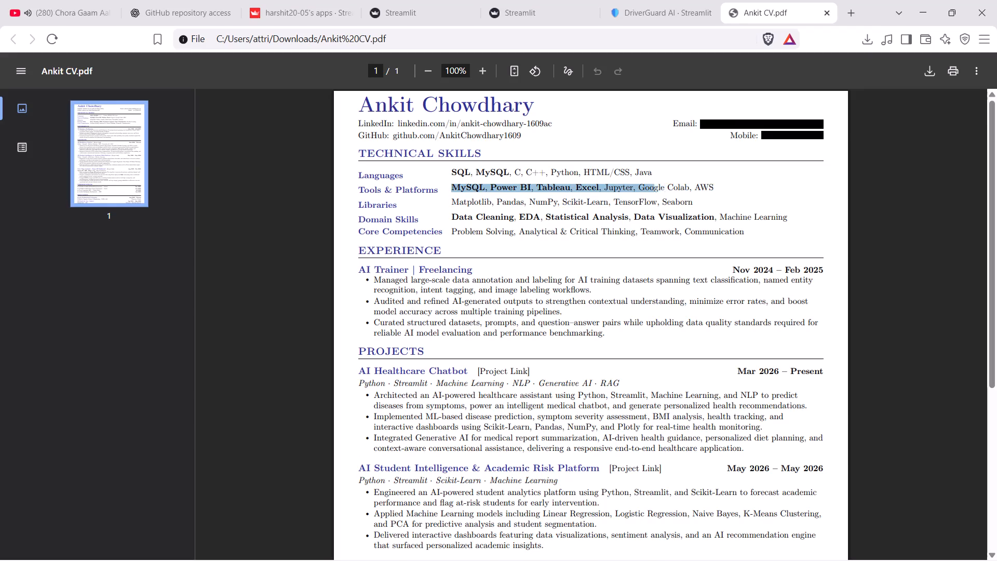
pyautogui.moveTo(662, 192); pyautogui.dragTo(712, 184)
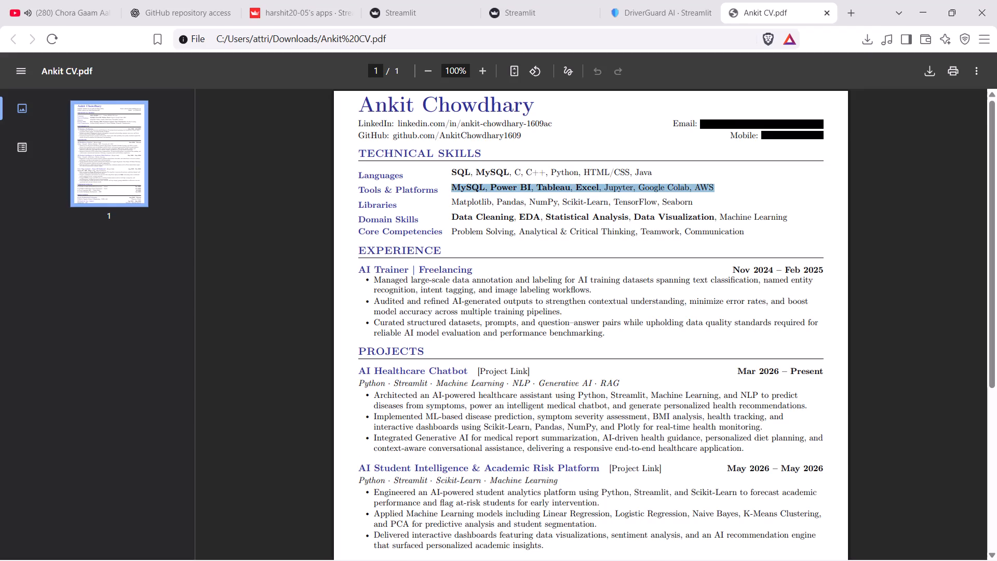
pyautogui.click(712, 184)
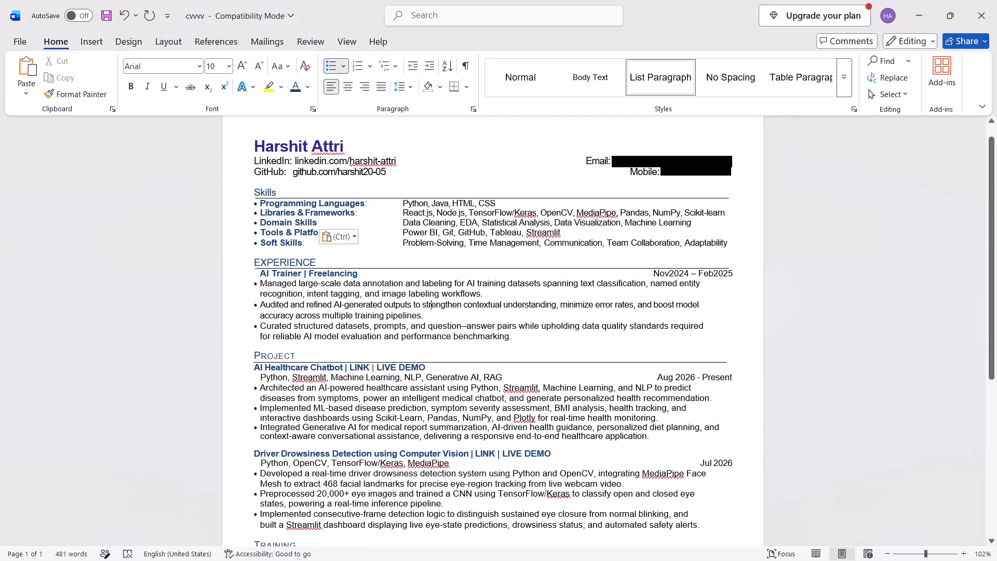
pyautogui.click(433, 243)
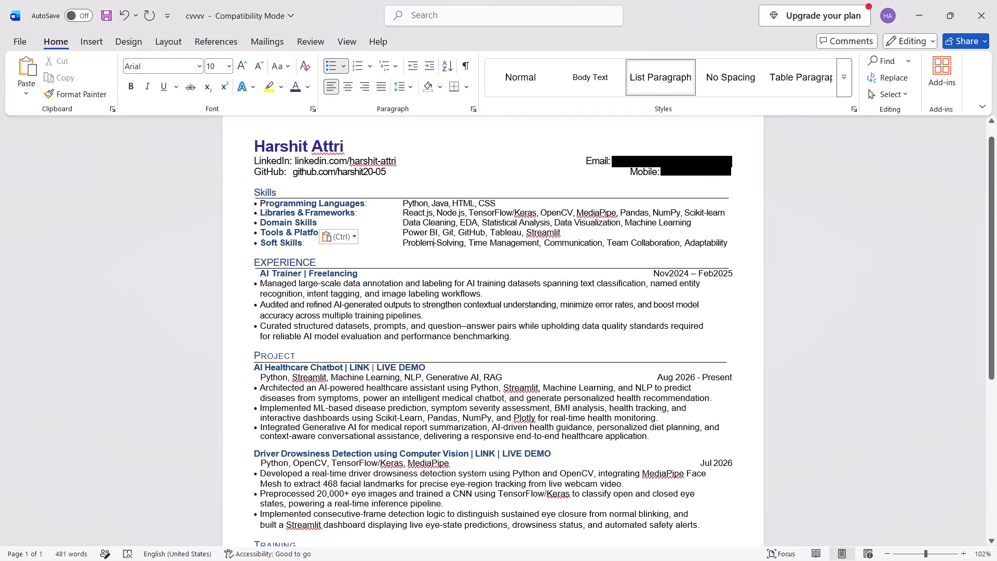
pyautogui.click(404, 231)
pyautogui.hotkey('shift', 'm')
pyautogui.press('BackSpace')
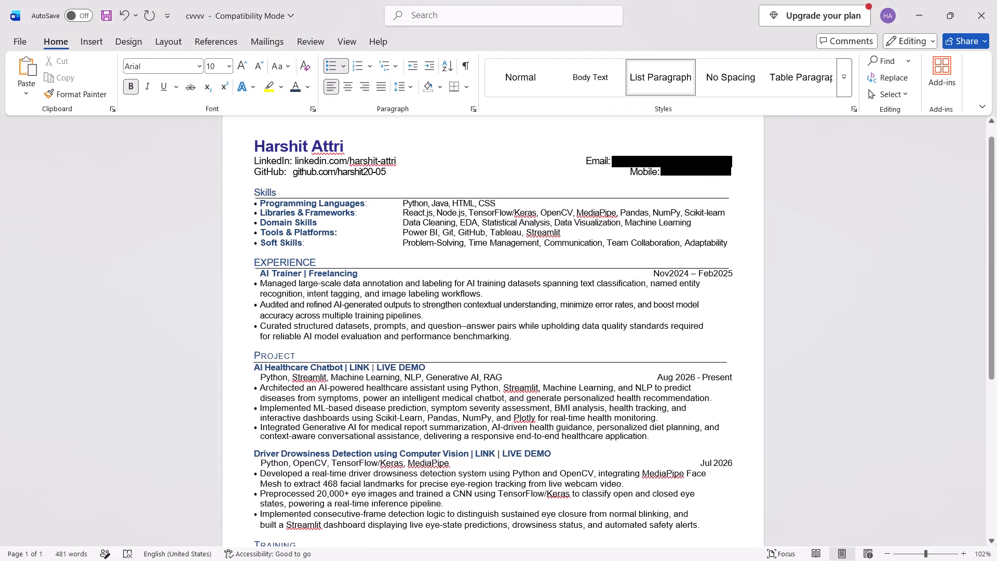
pyautogui.moveTo(453, 189); pyautogui.dragTo(715, 185)
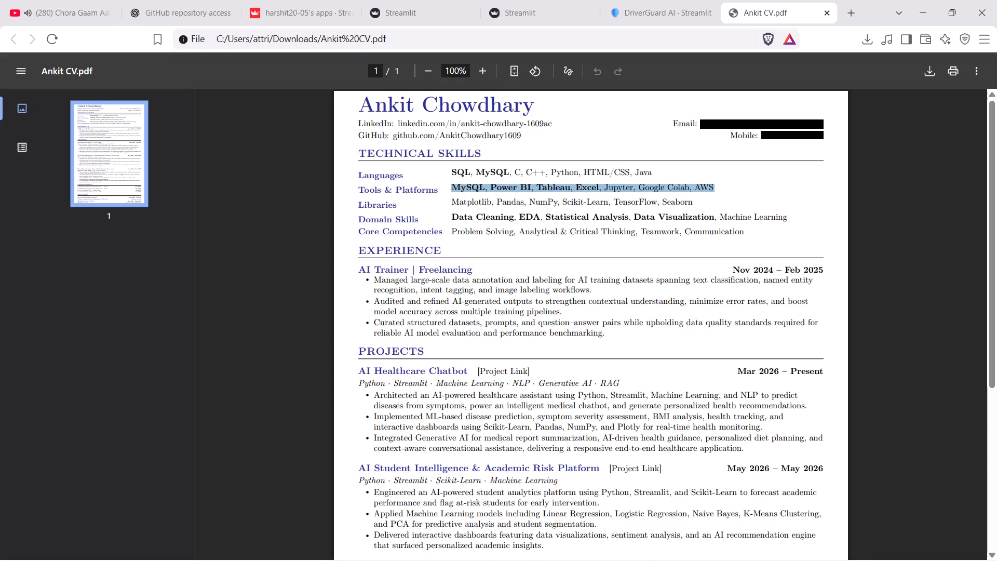
pyautogui.hotkey('ctrl', 'c')
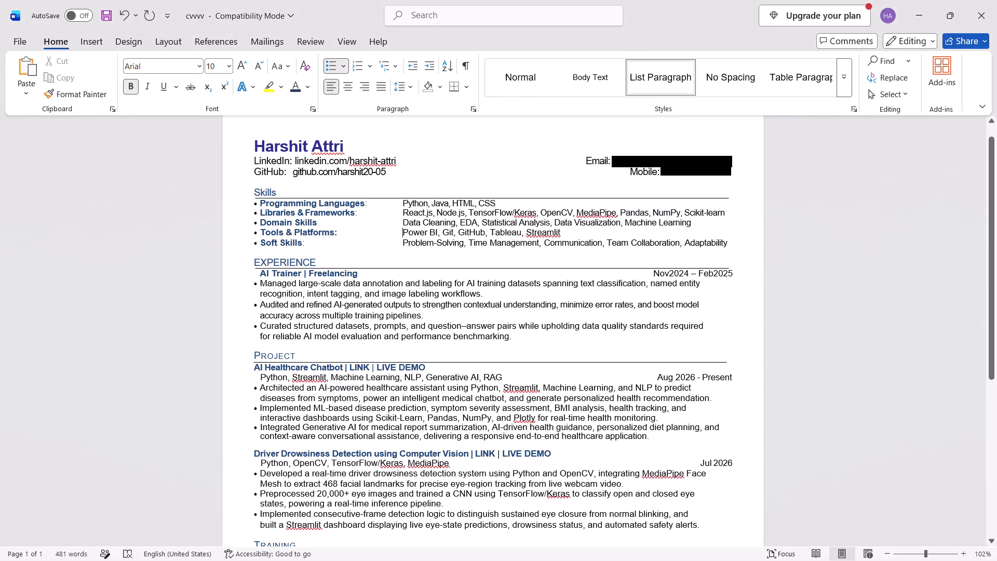
pyautogui.moveTo(400, 230); pyautogui.dragTo(551, 229)
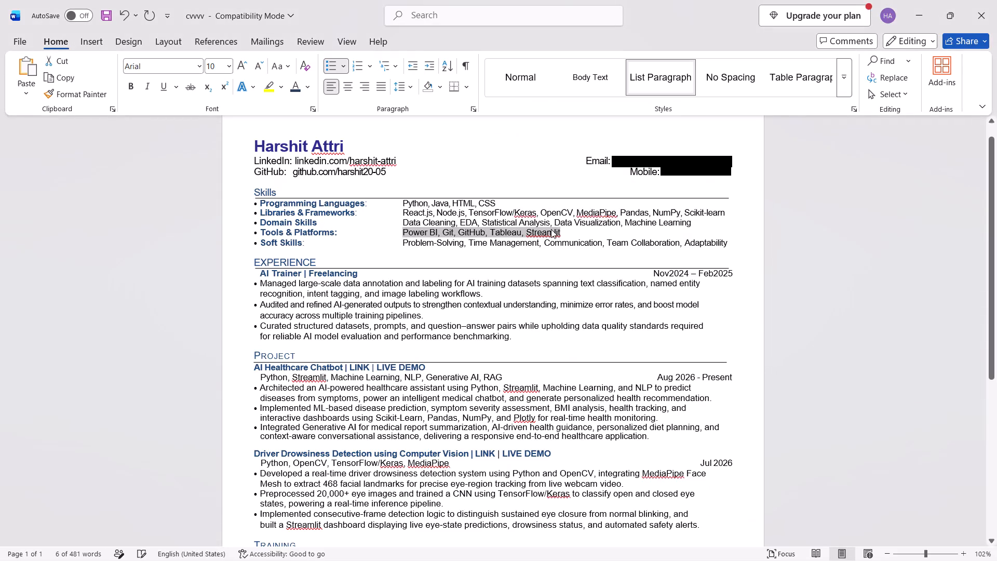
pyautogui.hotkey('ctrl', 'v')
pyautogui.press('BackSpace')
pyautogui.press('BackSpace')
pyautogui.press('BackSpace')
pyautogui.press('BackSpace')
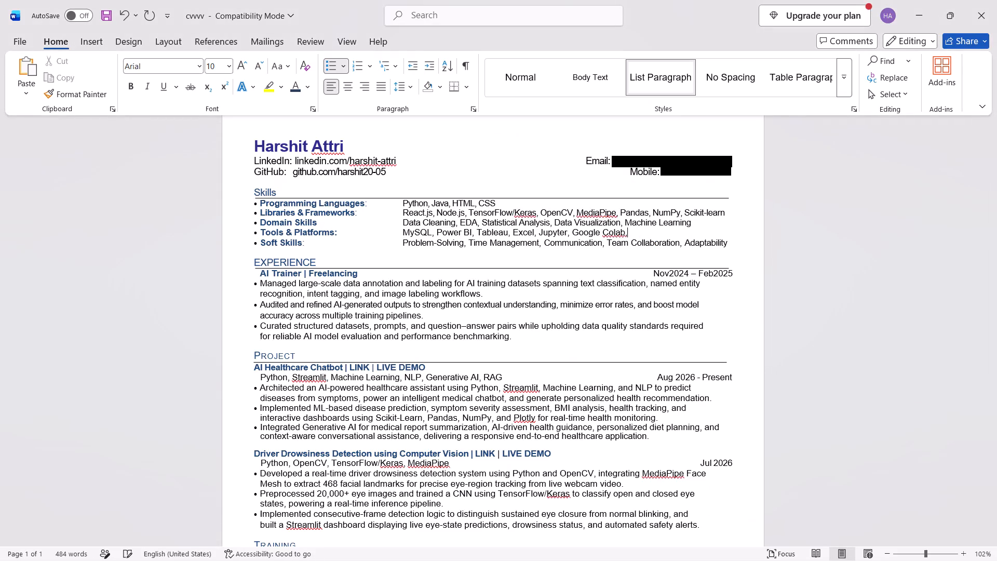
pyautogui.press('BackSpace')
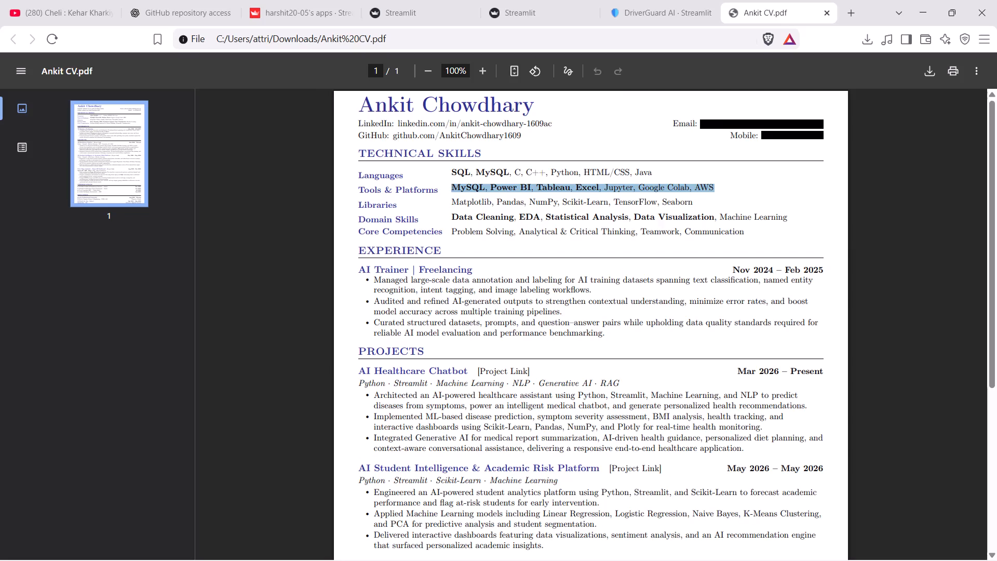
pyautogui.click(446, 210)
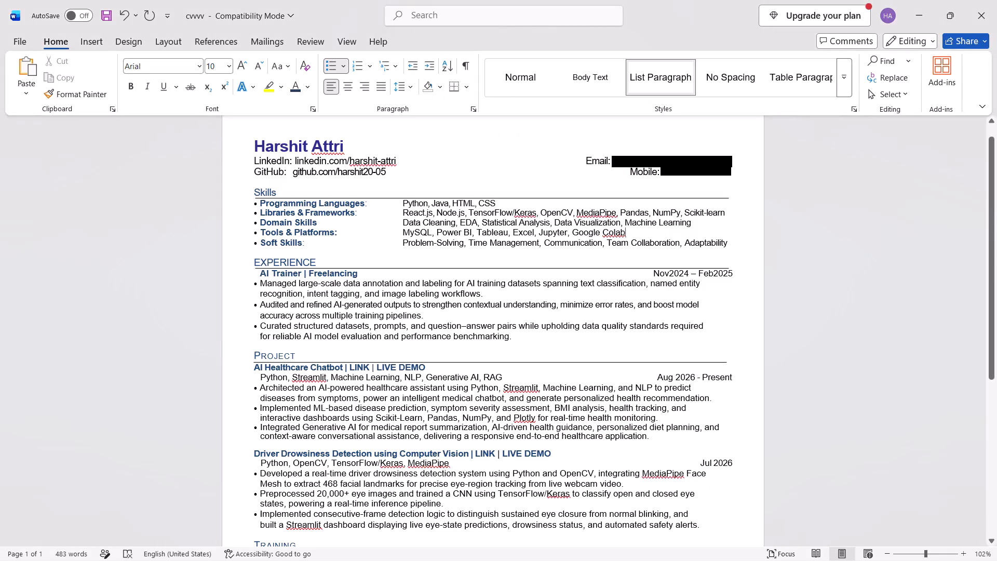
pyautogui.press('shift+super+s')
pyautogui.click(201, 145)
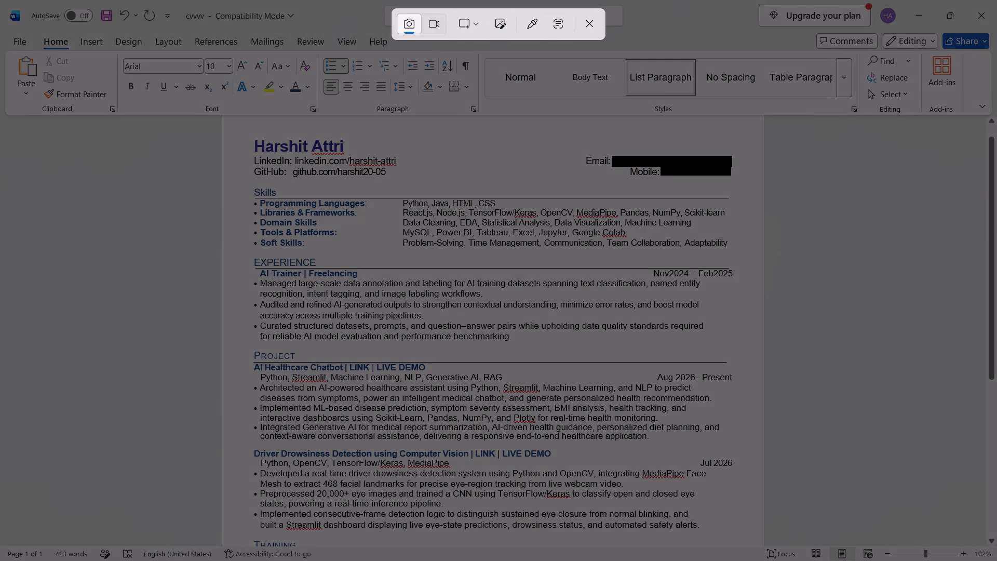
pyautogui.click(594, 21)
pyautogui.keyDown('ctrl'); pyautogui.scroll(-2, 594, 21); pyautogui.keyUp('ctrl')
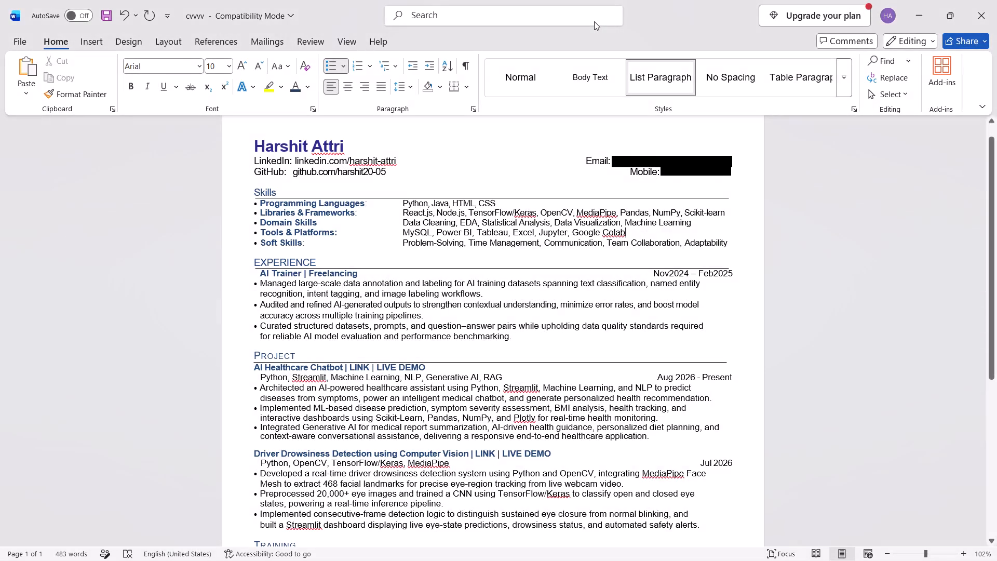
pyautogui.keyDown('ctrl'); pyautogui.scroll(-1, 594, 21); pyautogui.keyUp('ctrl')
pyautogui.keyDown('ctrl'); pyautogui.scroll(-4, 553, 121); pyautogui.keyUp('ctrl')
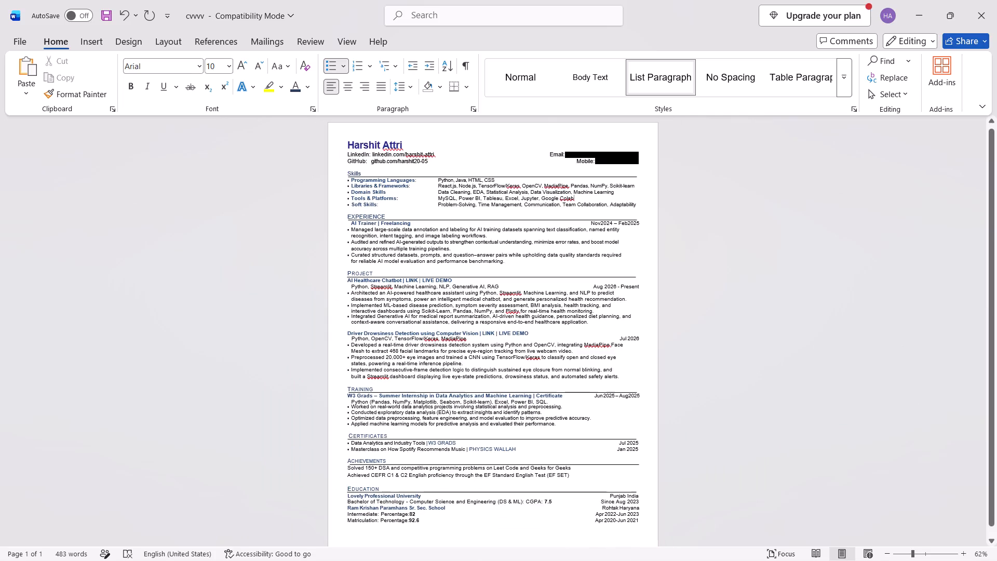
pyautogui.press('shift+super+s')
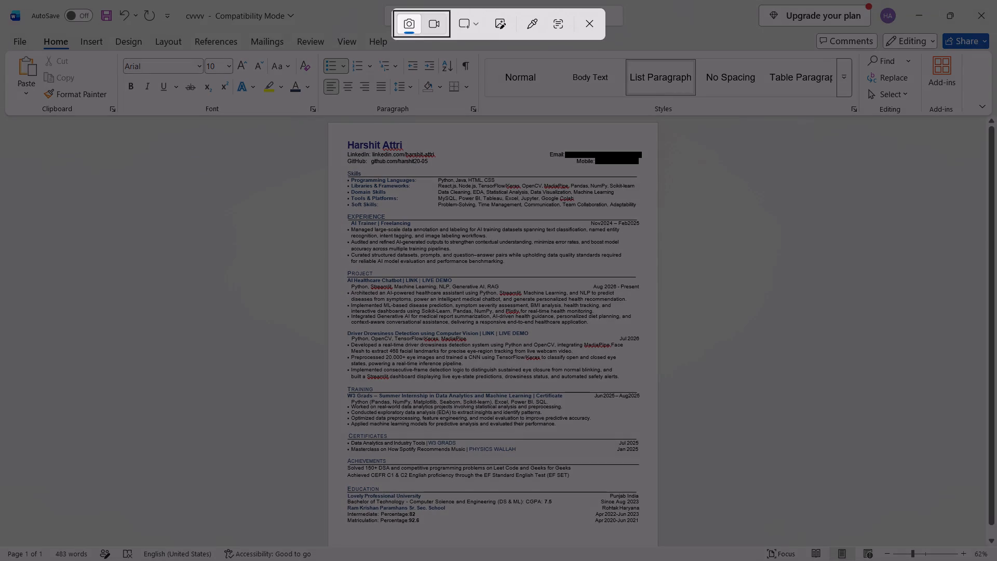
pyautogui.moveTo(331, 134); pyautogui.dragTo(614, 480)
pyautogui.press('shift+super+s')
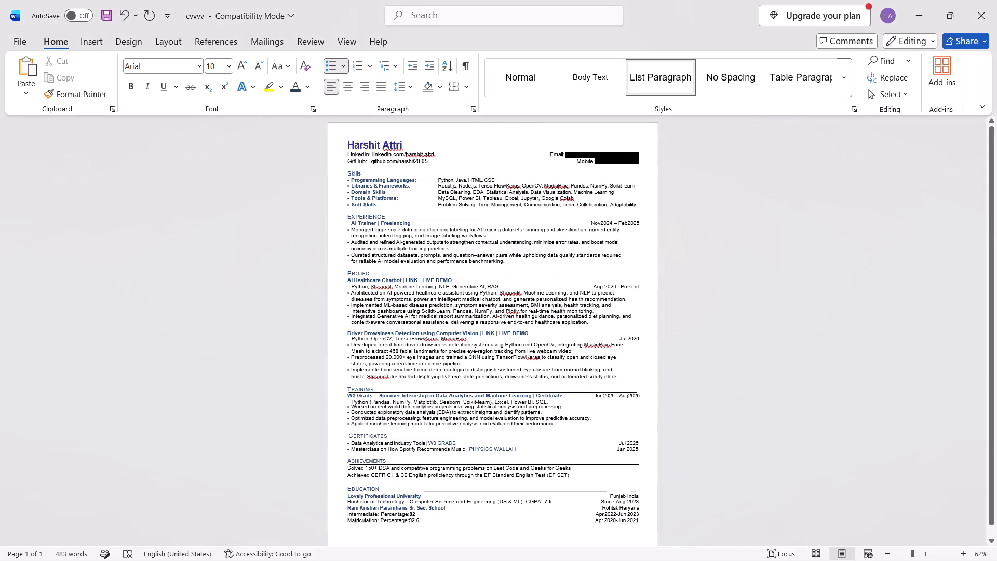
pyautogui.moveTo(329, 118); pyautogui.dragTo(591, 560)
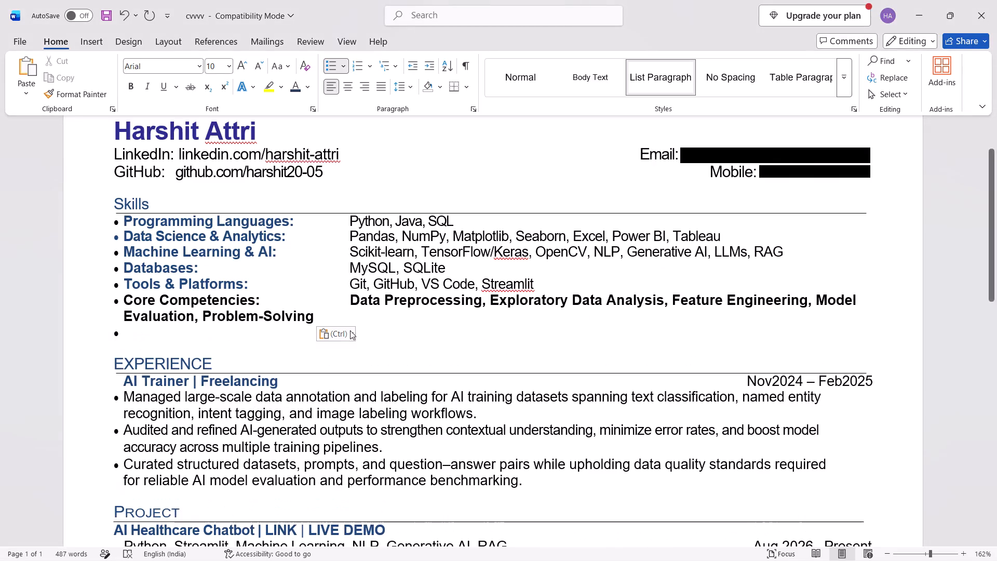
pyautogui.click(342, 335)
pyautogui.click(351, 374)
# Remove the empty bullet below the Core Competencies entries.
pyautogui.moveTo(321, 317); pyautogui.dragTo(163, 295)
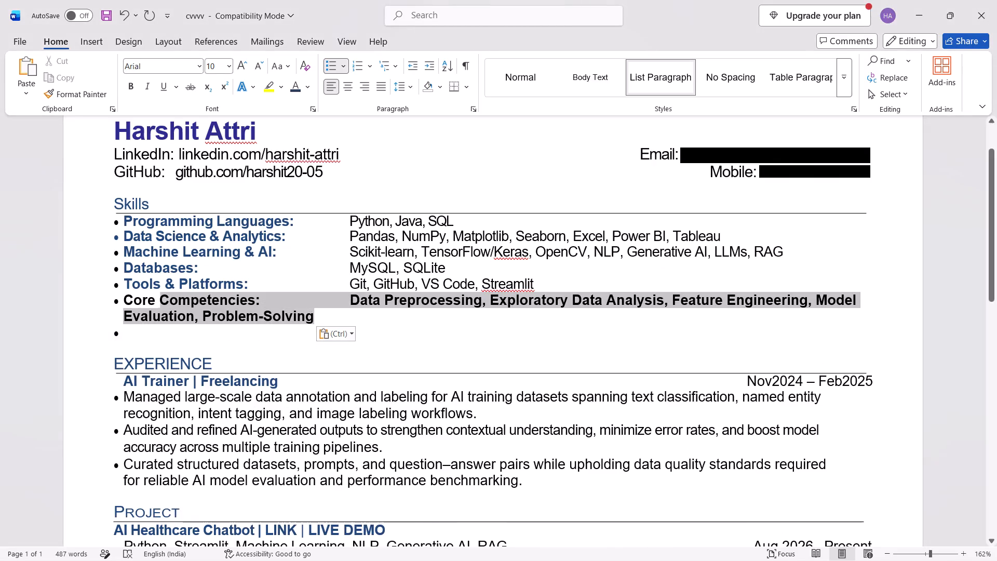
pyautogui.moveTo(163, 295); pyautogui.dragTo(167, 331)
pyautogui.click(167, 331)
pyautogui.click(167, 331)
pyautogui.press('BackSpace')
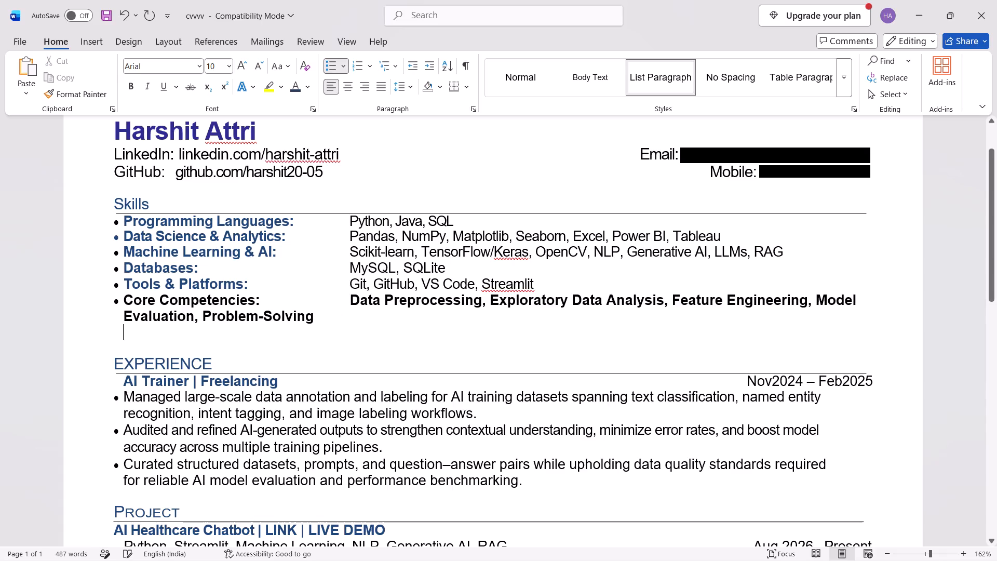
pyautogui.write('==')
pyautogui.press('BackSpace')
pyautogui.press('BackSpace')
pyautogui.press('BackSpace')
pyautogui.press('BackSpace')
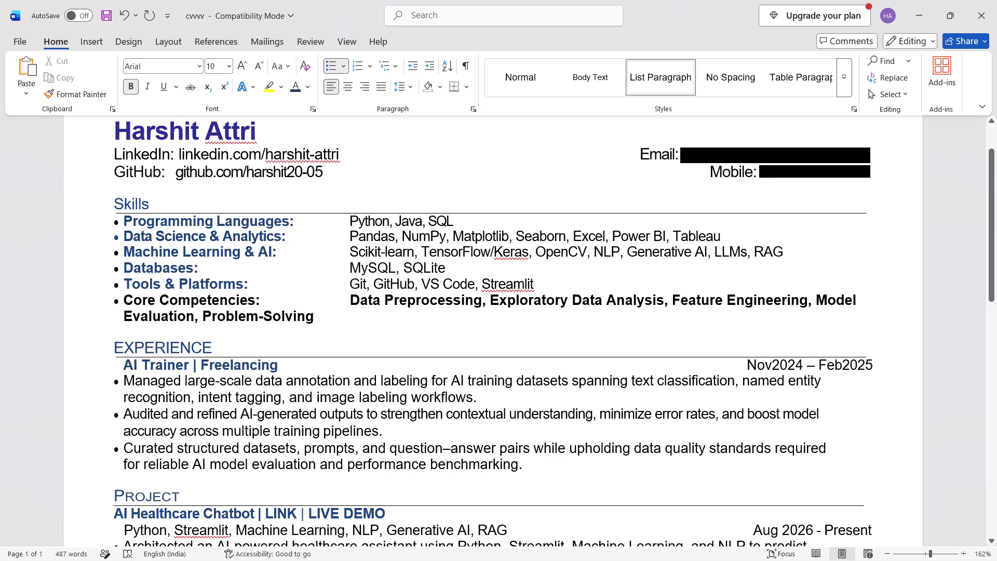
# Delete the whole Core Competencies bullet from Skills, leaving one blank unbulleted line between Tools & Platforms and the EXPERIENCE heading.
pyautogui.moveTo(663, 303); pyautogui.dragTo(529, 299)
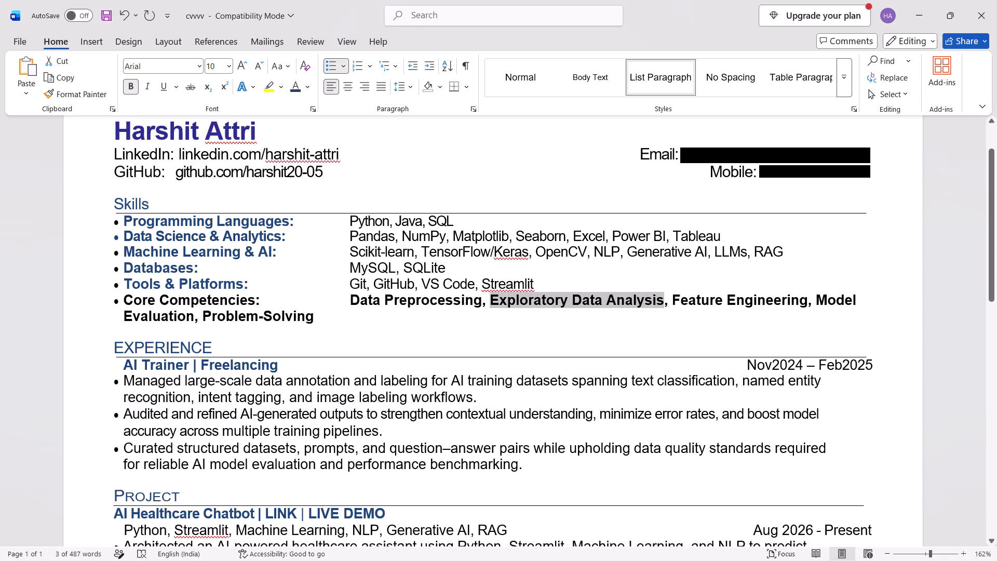
pyautogui.click(326, 308)
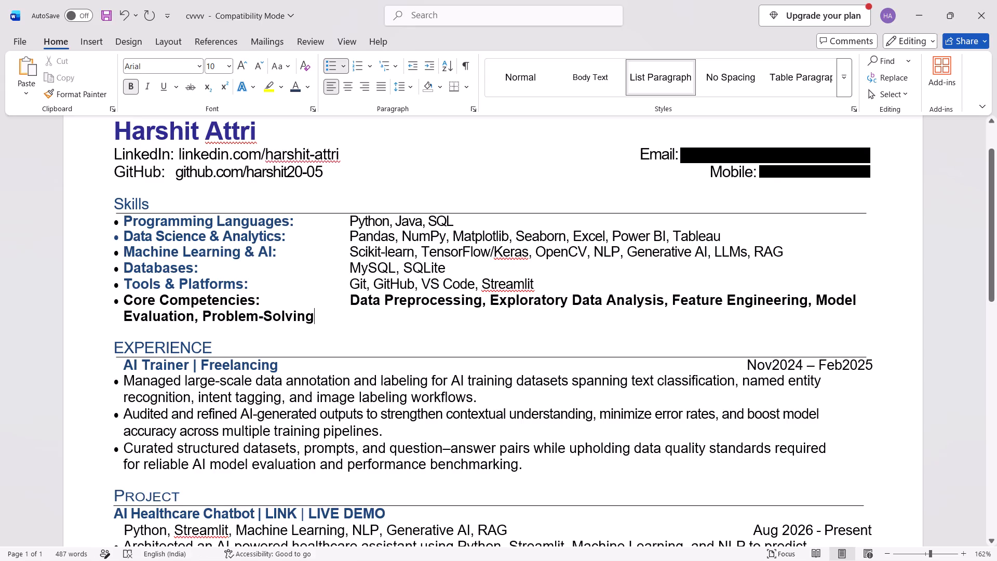
pyautogui.moveTo(319, 314); pyautogui.dragTo(125, 296)
pyautogui.press('BackSpace')
pyautogui.press('BackSpace')
pyautogui.press('BackSpace')
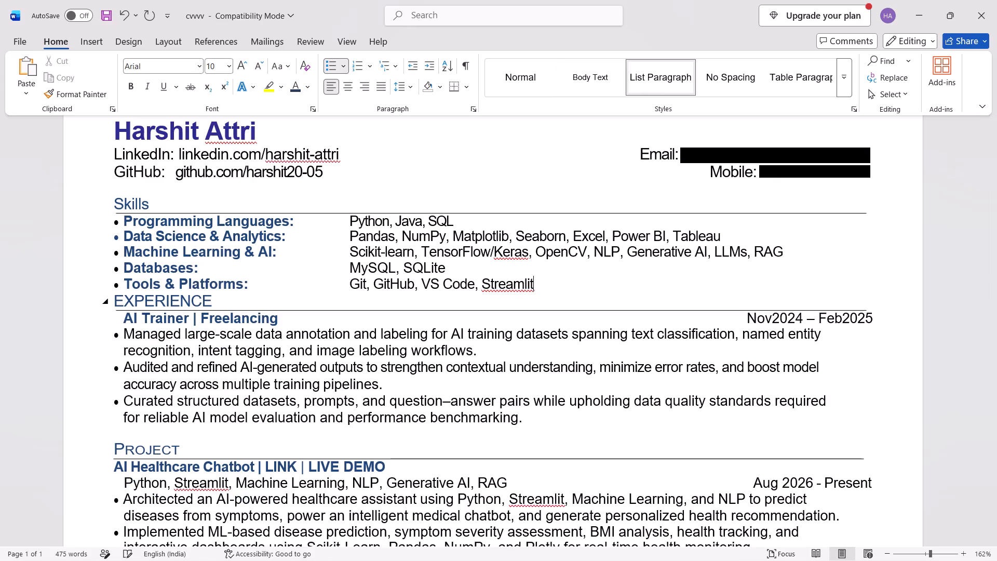
pyautogui.press('Return')
pyautogui.press('BackSpace')
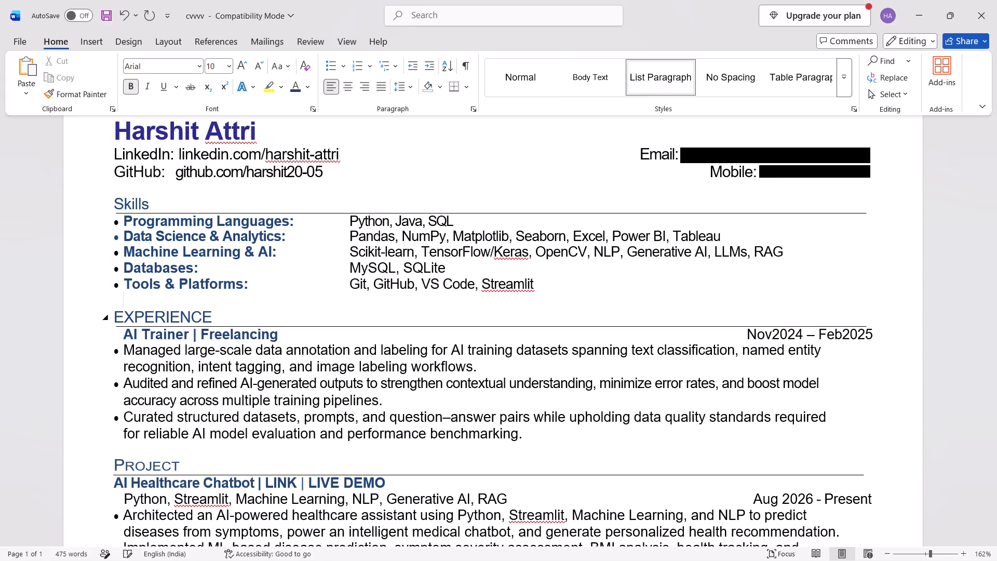
# Check the font size of the blank spacing lines between the later sections and reduce the one above EXPERIENCE by one size.
pyautogui.click(119, 451)
pyautogui.scroll(-2, 140, 459)
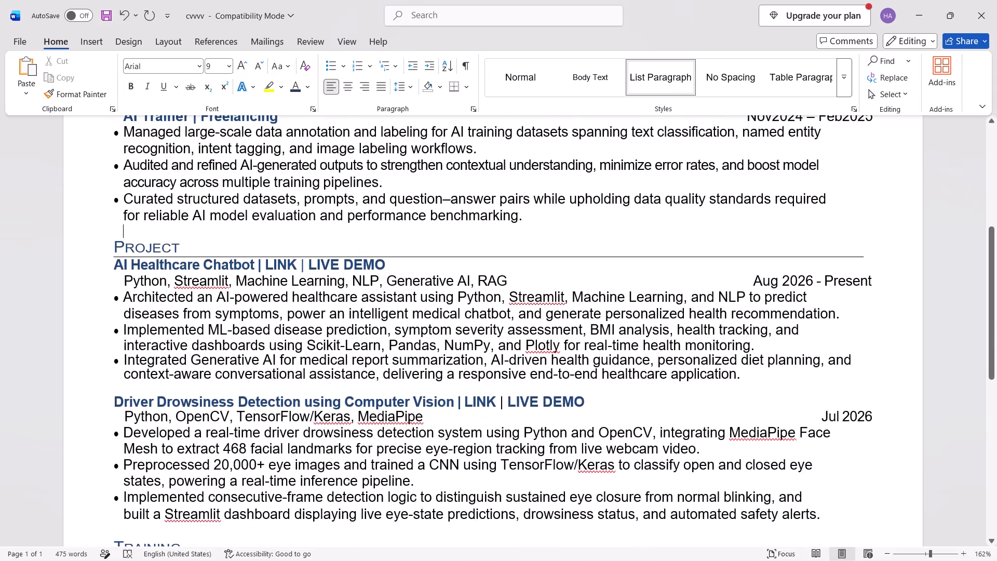
pyautogui.click(134, 388)
pyautogui.scroll(-2, 134, 388)
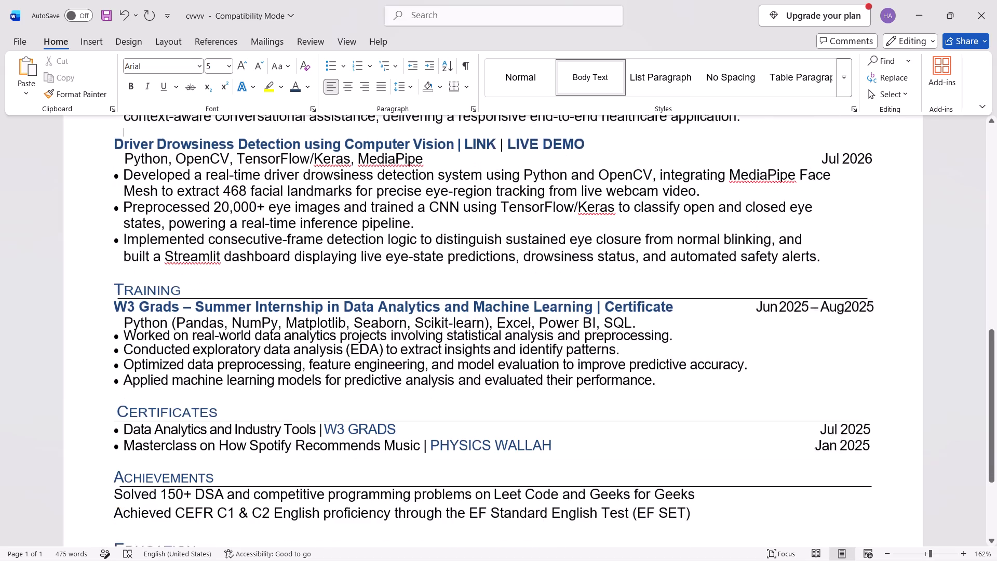
pyautogui.click(134, 236)
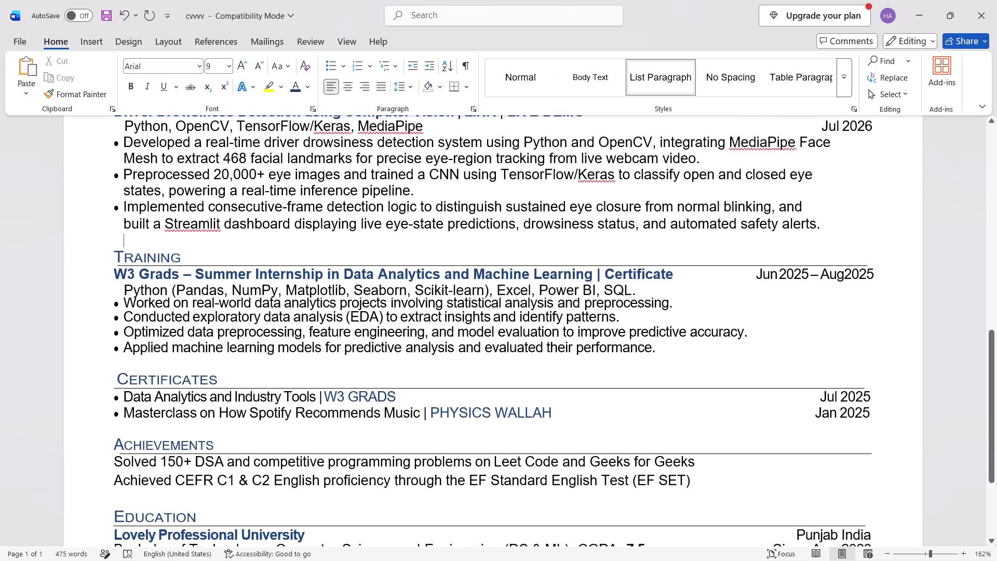
pyautogui.scroll(4, 134, 236)
pyautogui.click(132, 369)
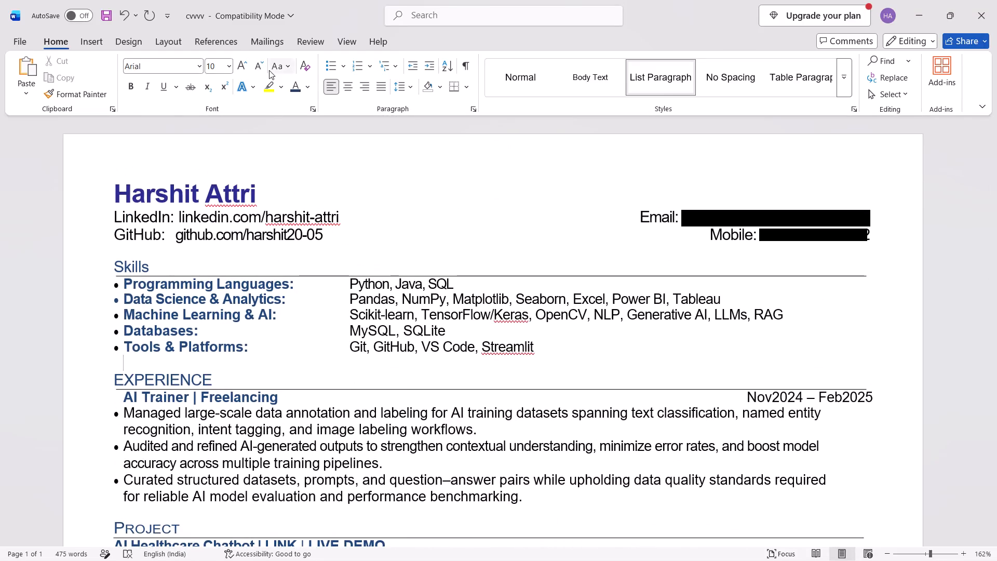
pyautogui.click(253, 70)
pyautogui.click(478, 272)
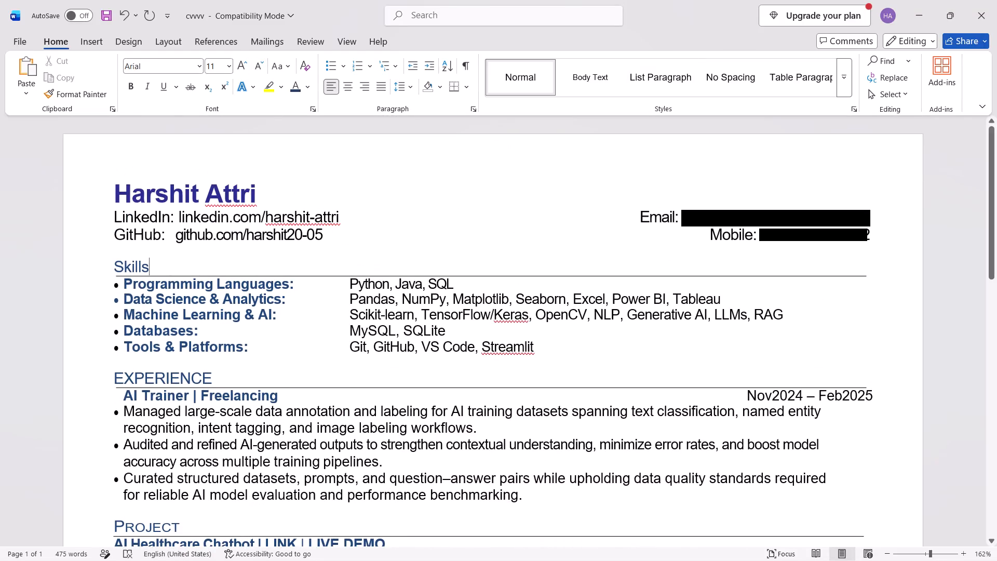
# Review the full CV page from Skills to Education and save the document.
pyautogui.keyDown('ctrl'); pyautogui.scroll(-4, 589, 338); pyautogui.keyUp('ctrl')
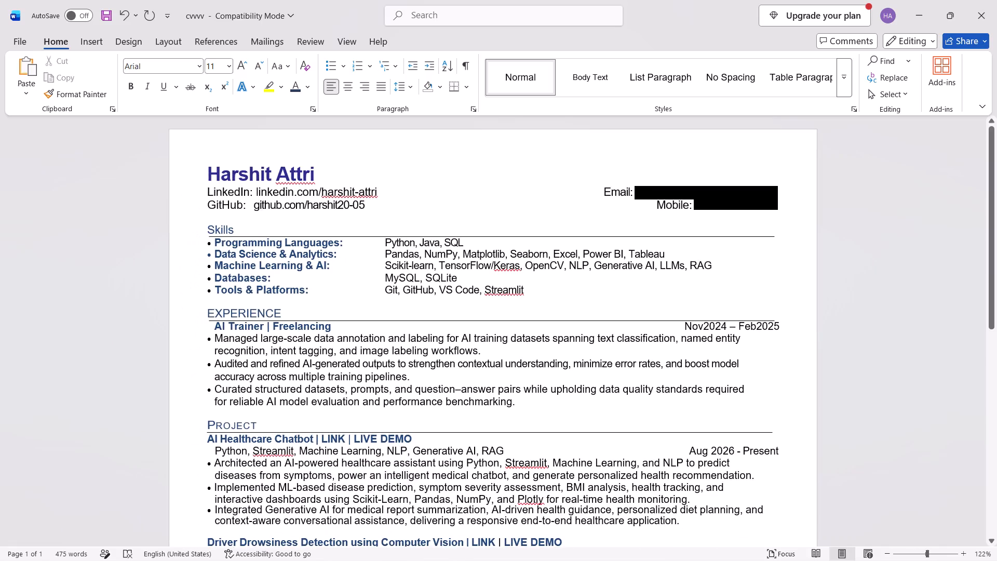
pyautogui.keyDown('ctrl'); pyautogui.scroll(-3, 589, 338); pyautogui.keyUp('ctrl')
pyautogui.scroll(-7, 589, 338)
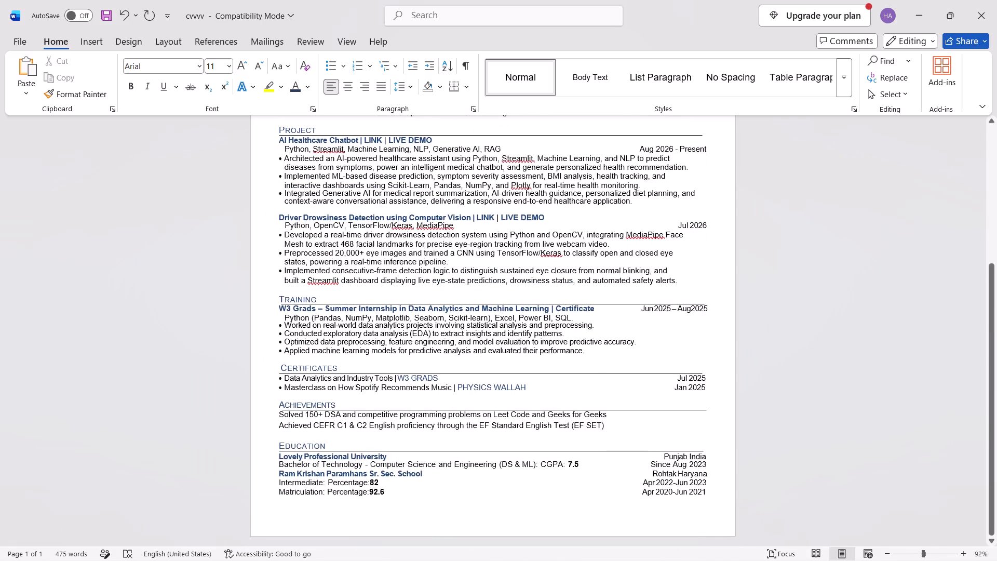
pyautogui.scroll(1, 589, 338)
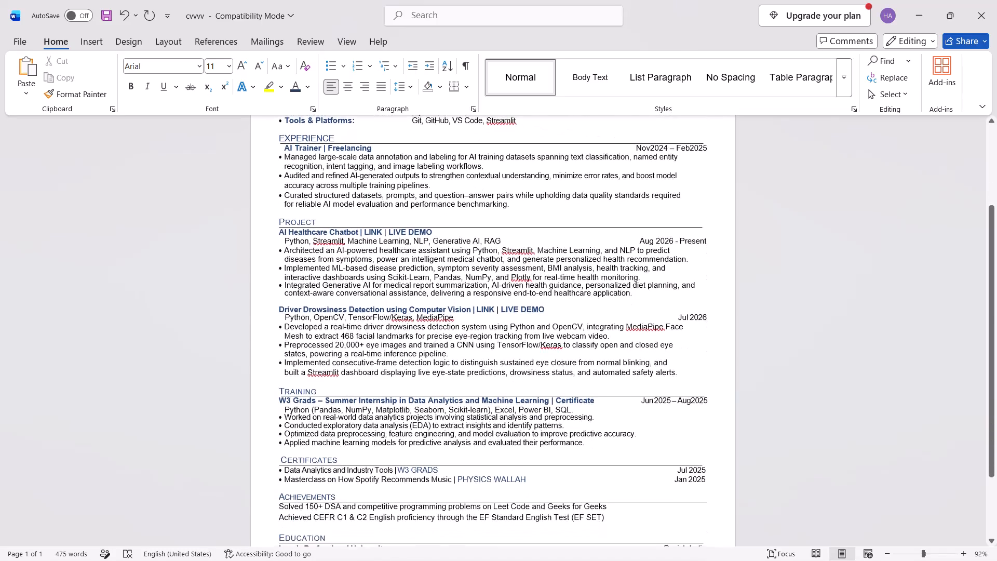
pyautogui.scroll(3, 589, 338)
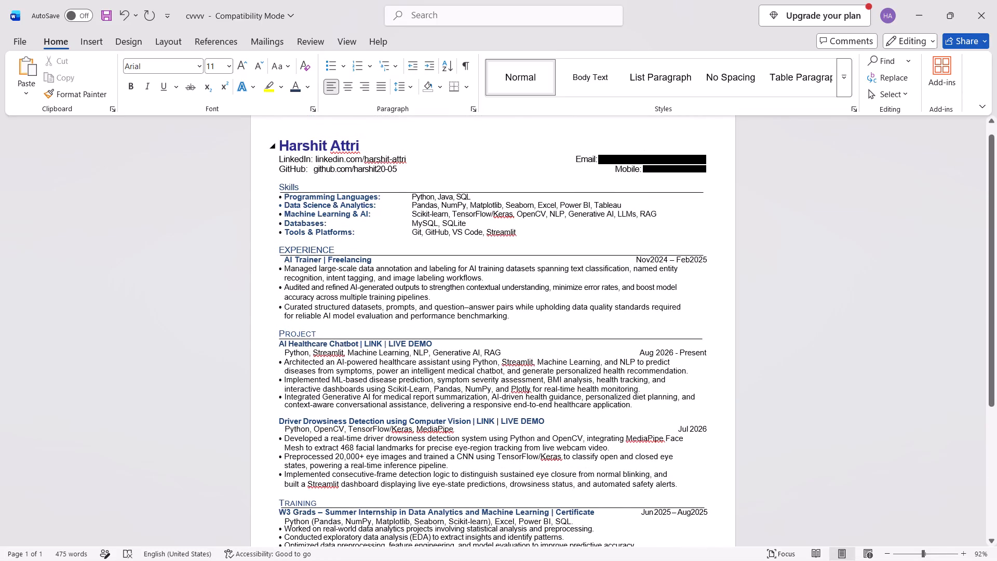
pyautogui.hotkey('ctrl', 's')
pyautogui.hotkey('ctrl', 's')
pyautogui.hotkey('ctrl', 's')
pyautogui.hotkey('ctrl', 's')
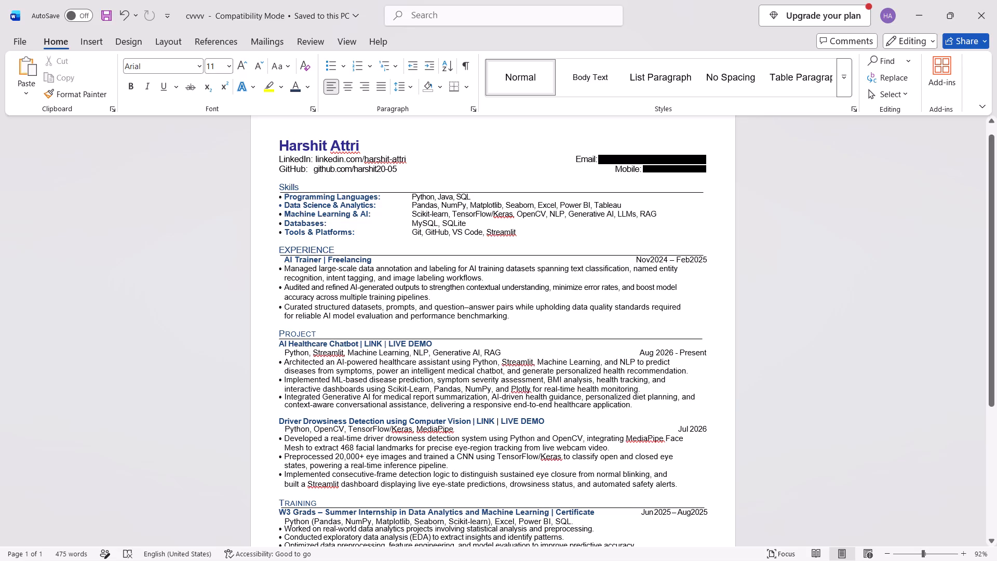
pyautogui.hotkey('ctrl', 's')
pyautogui.hotkey('ctrl', 's')
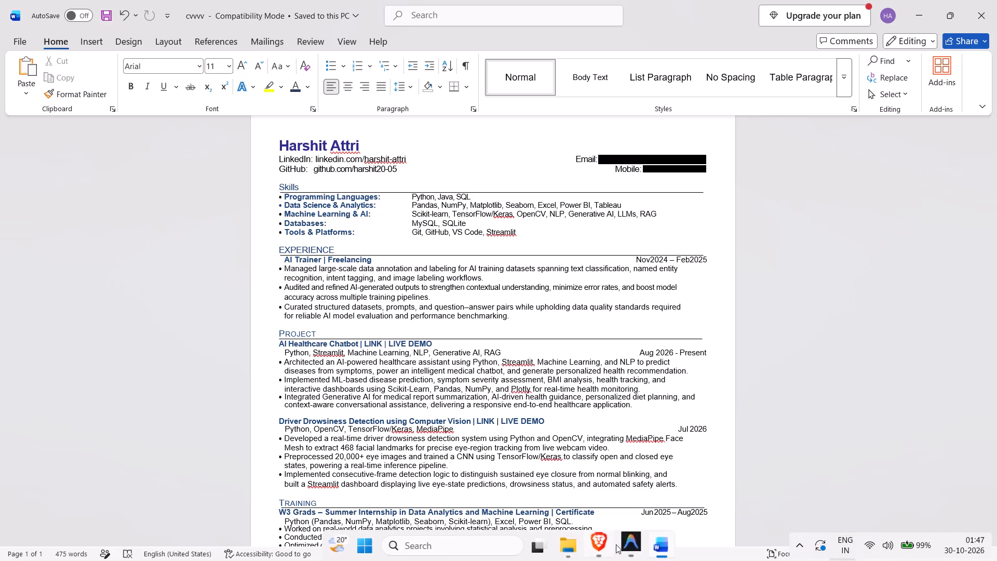
# Switch to Brave, search for "resume analyzer" in a new tab and open Enhancv's Free ATS Resume Checker.
pyautogui.click(608, 544)
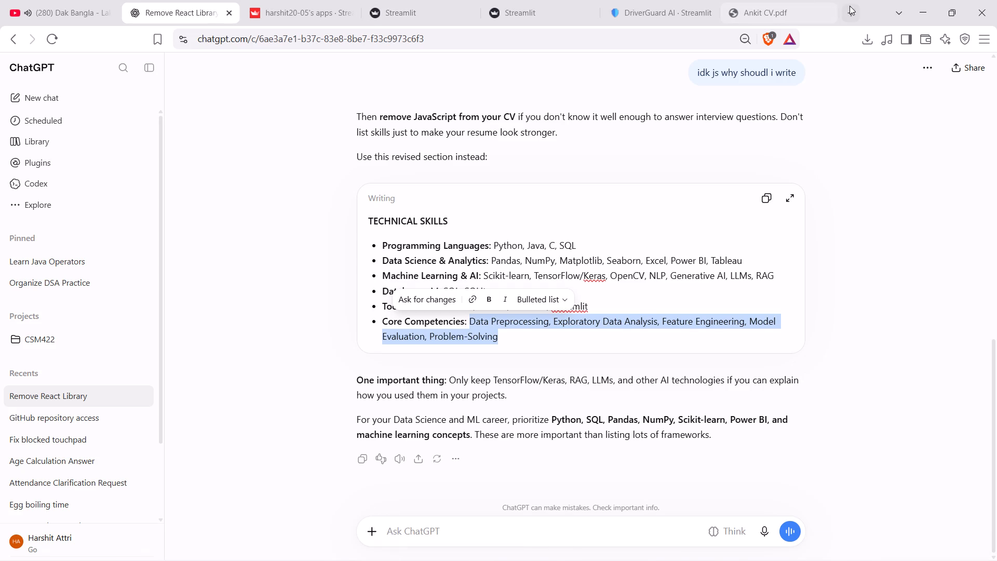
pyautogui.click(850, 6)
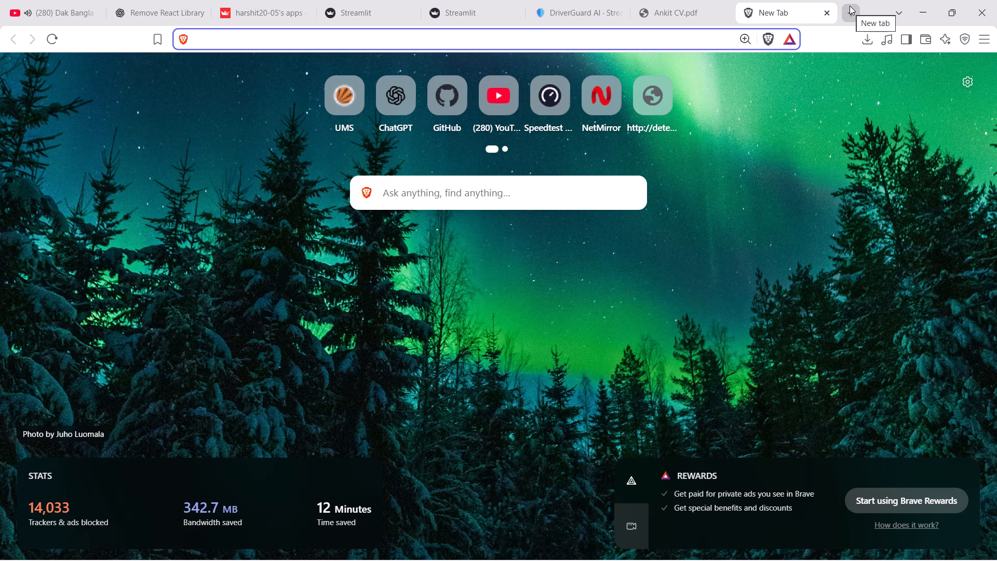
pyautogui.write('re')
pyautogui.press('BackSpace')
pyautogui.press('BackSpace')
pyautogui.press('BackSpace')
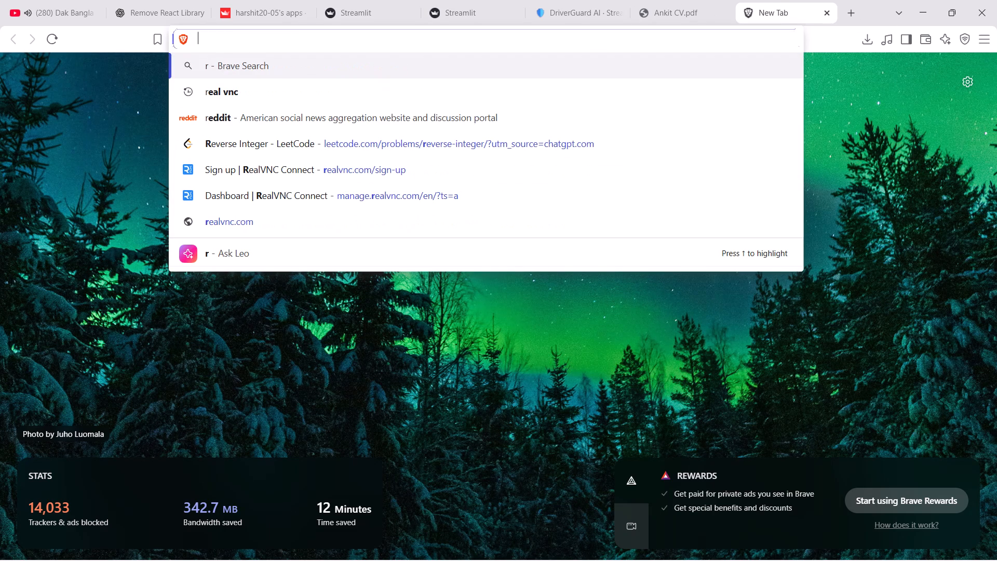
pyautogui.write('res')
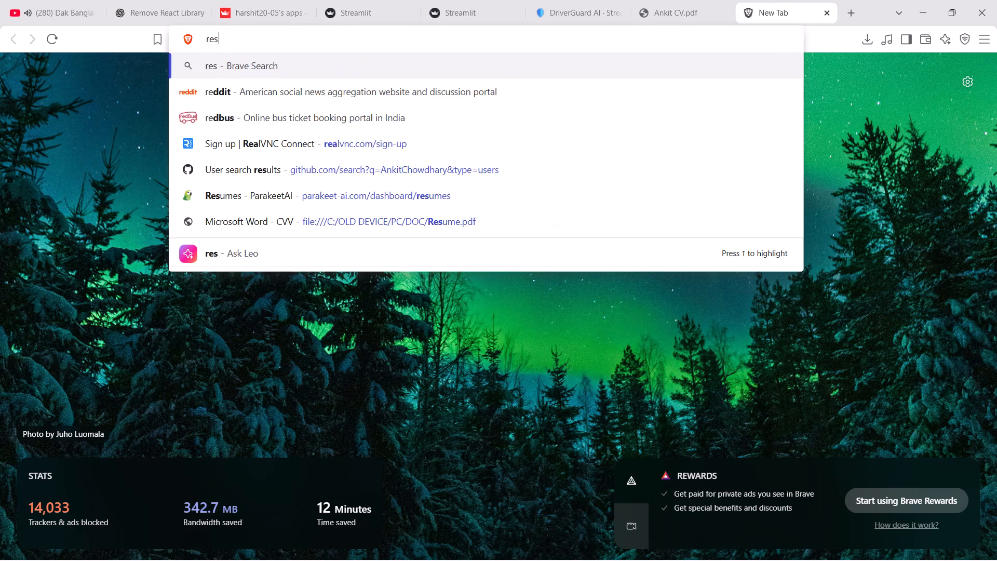
pyautogui.write('ume')
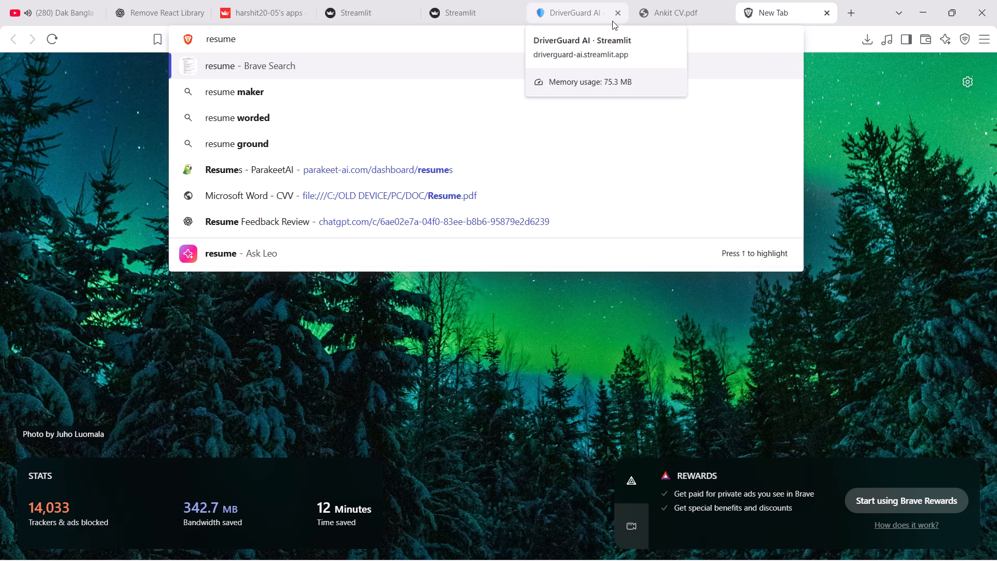
pyautogui.write('ana')
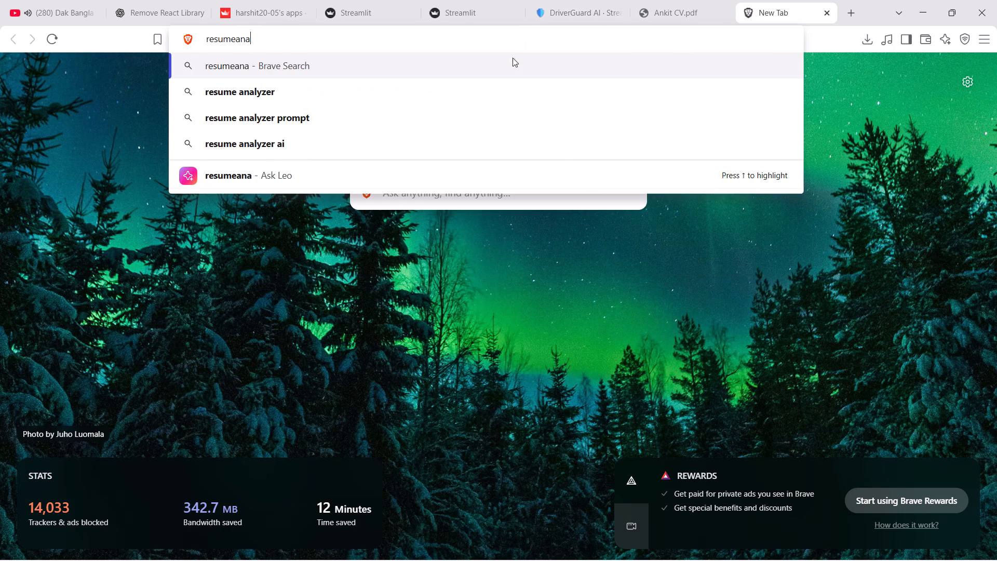
pyautogui.click(482, 79)
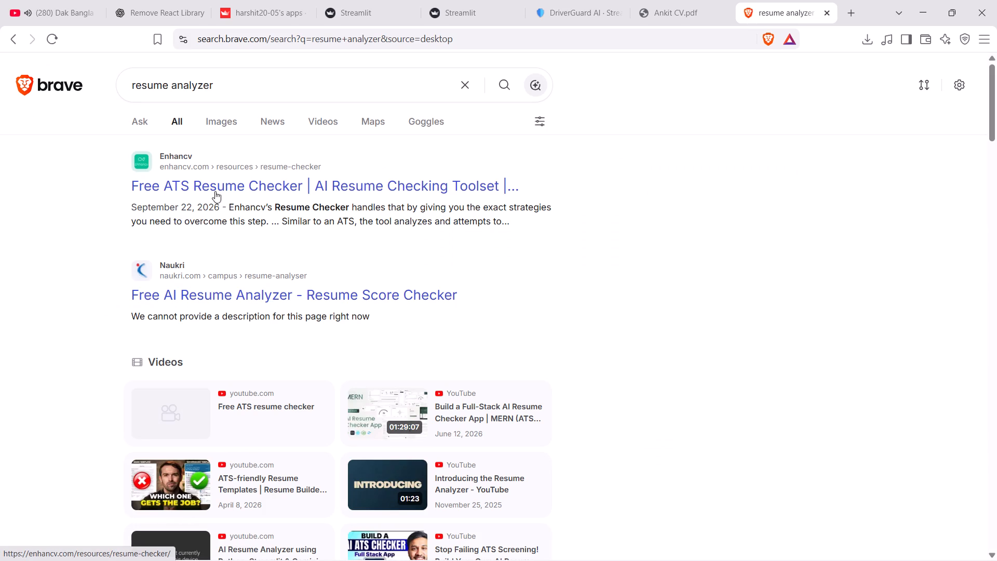
pyautogui.click(220, 185)
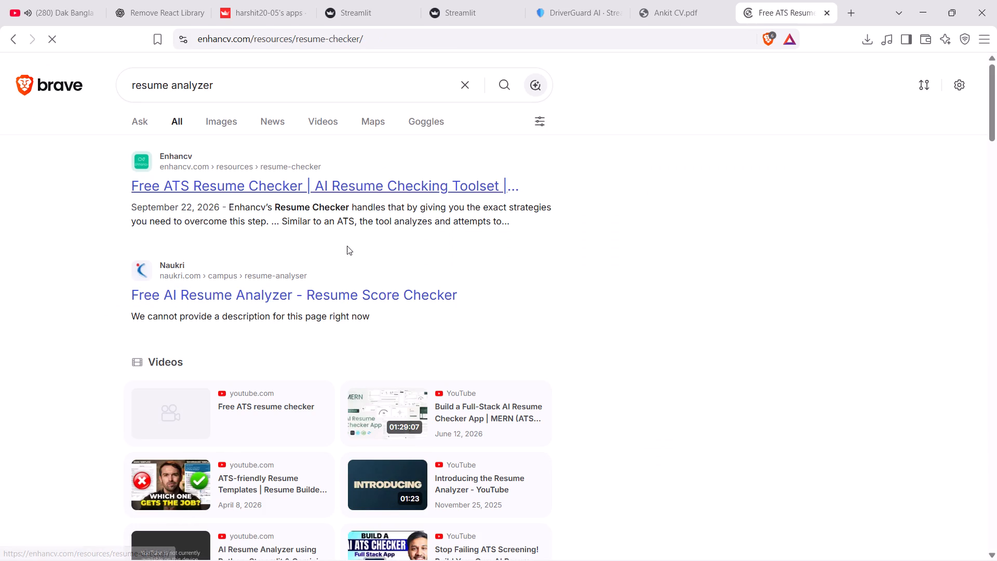
# Upload the cvvvv Word document from Downloads to Enhancv's resume checker for analysis.
pyautogui.click(318, 426)
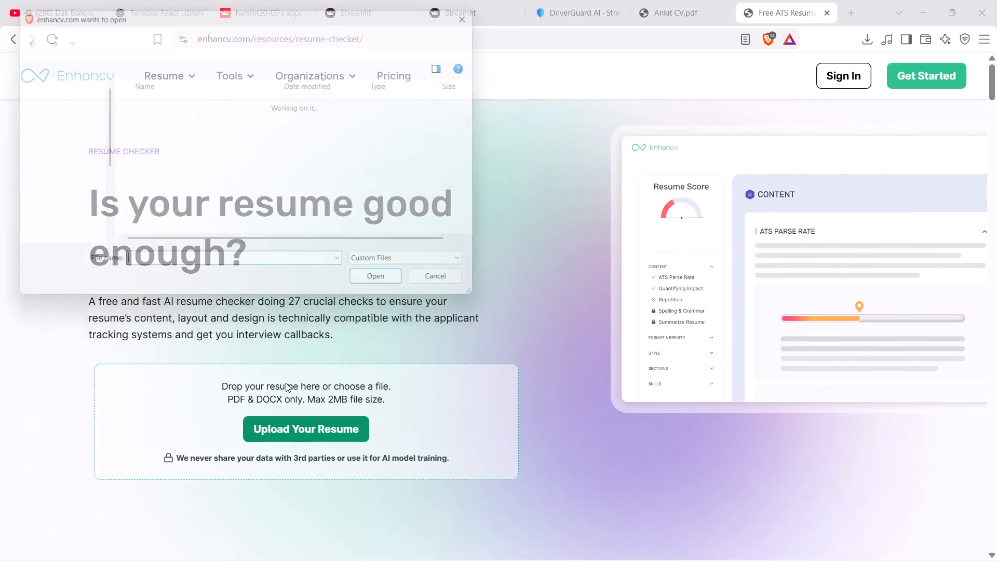
pyautogui.click(200, 127)
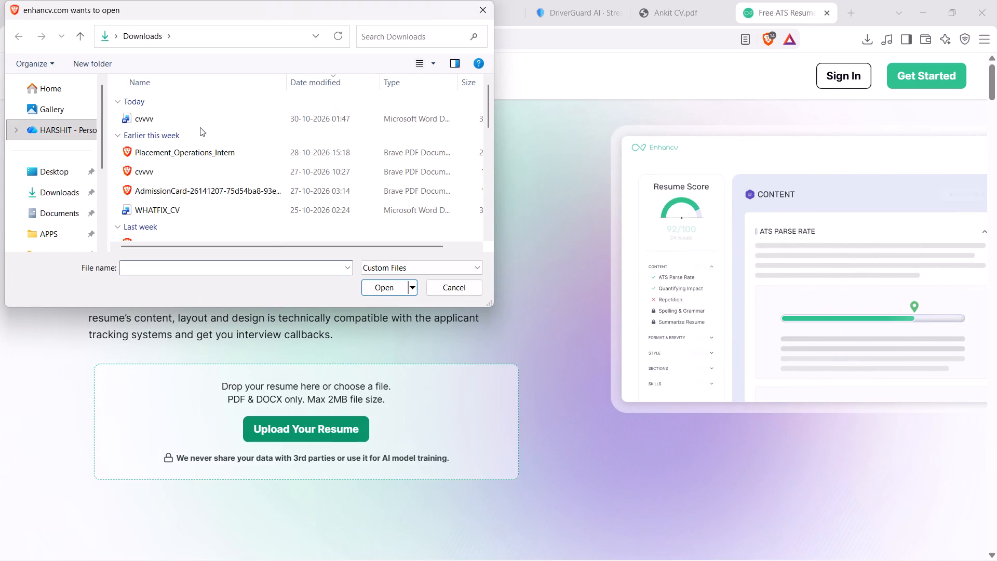
pyautogui.moveTo(227, 127); pyautogui.dragTo(257, 124)
pyautogui.click(257, 124)
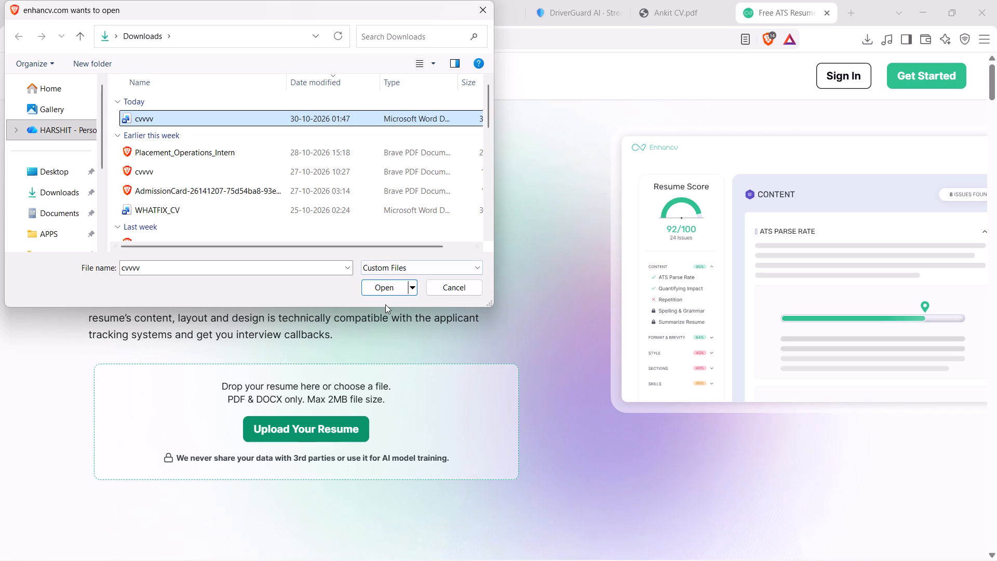
pyautogui.click(389, 290)
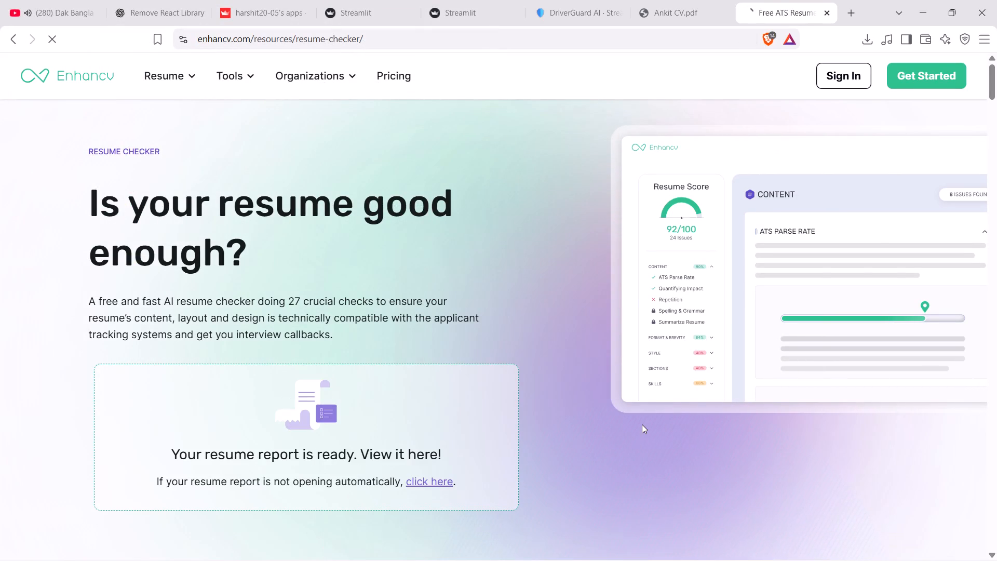
# Search Windows for "k" and open the best match.
pyautogui.press('k')
pyautogui.press('Return')
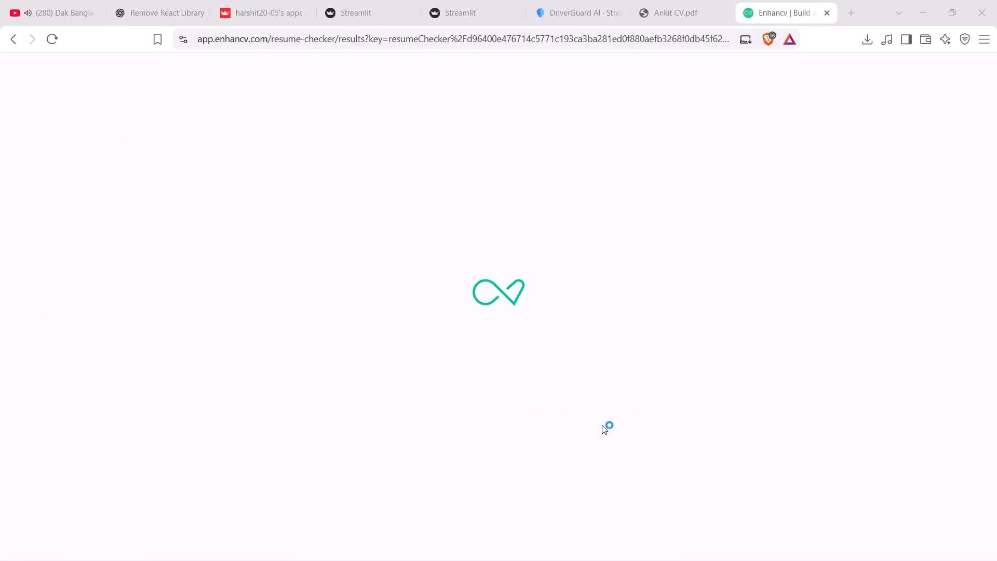
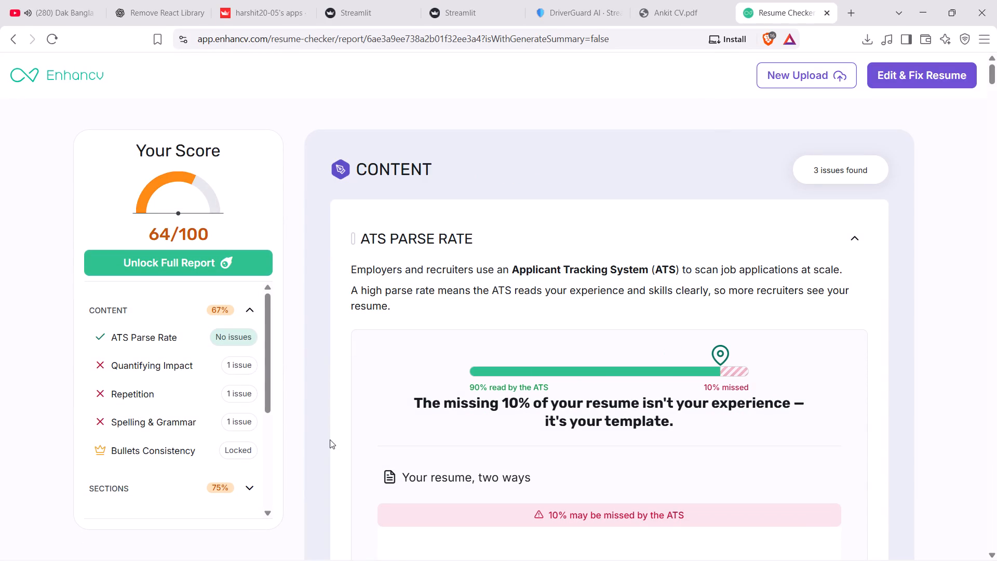
# Switch to the cvvvv resume in Word and review its content from the Skills section down to Education, including the project dates.
pyautogui.click(241, 370)
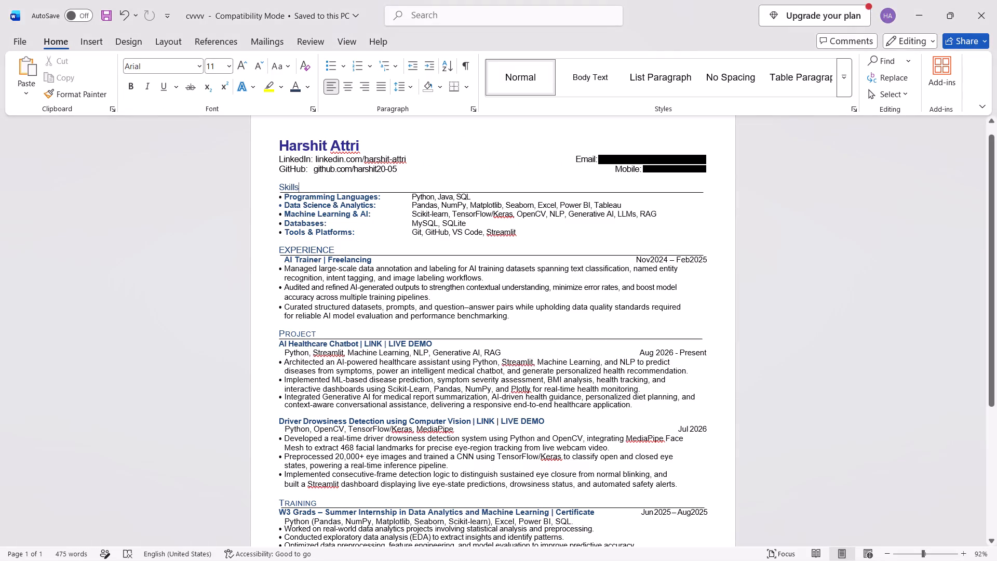
pyautogui.scroll(-1, 630, 386)
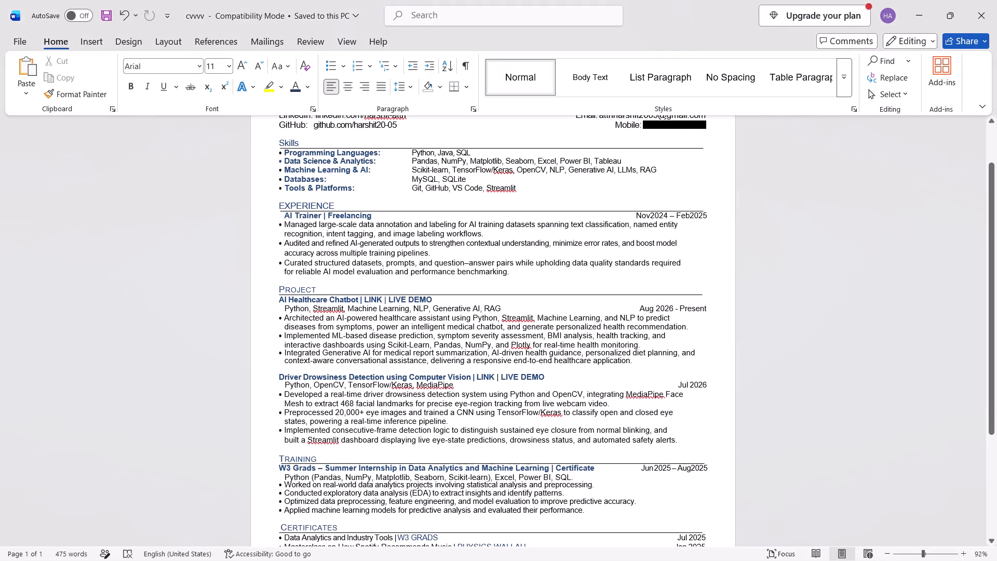
pyautogui.moveTo(640, 308); pyautogui.dragTo(696, 312)
pyautogui.click(696, 312)
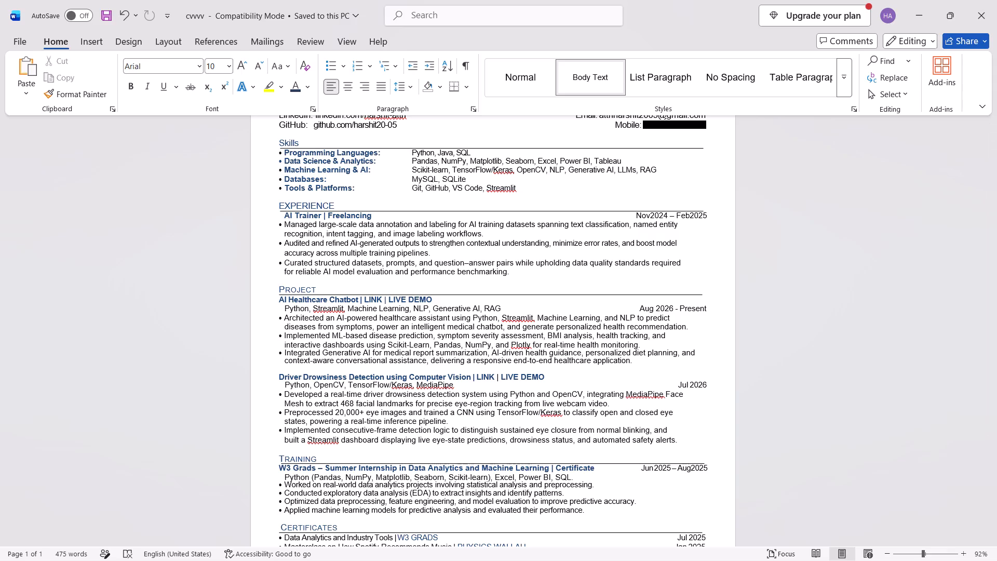
pyautogui.scroll(-3, 698, 375)
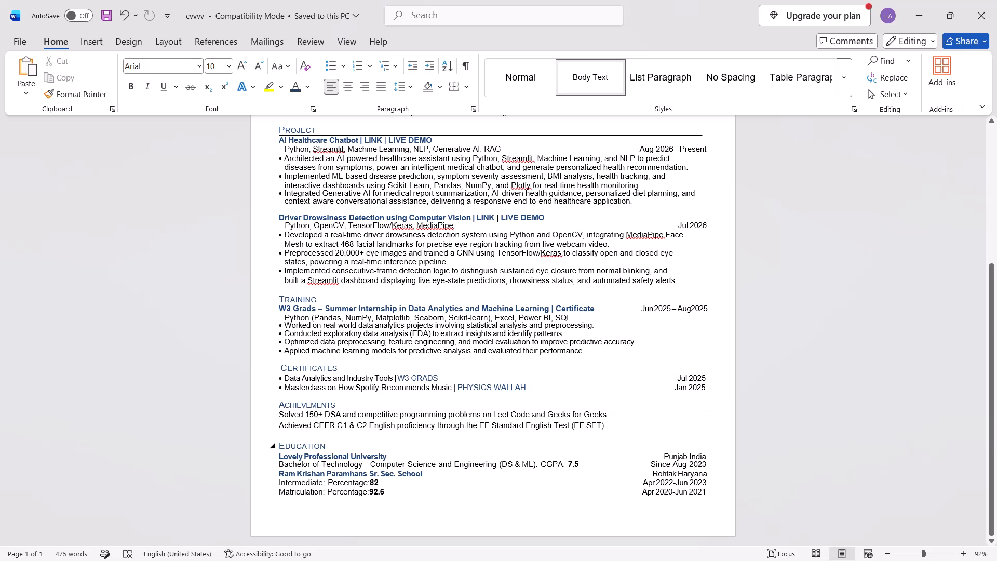
pyautogui.scroll(2, 521, 428)
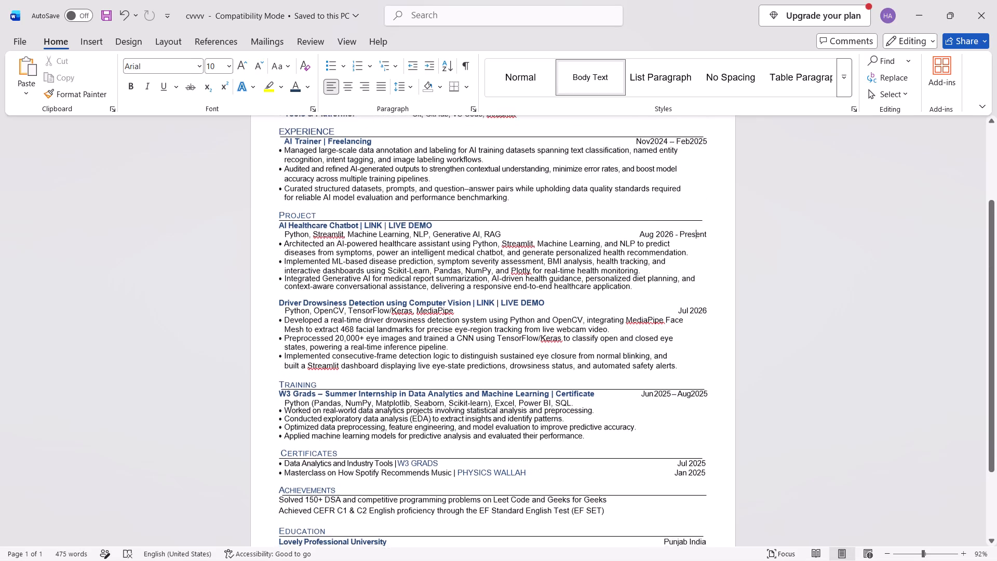
pyautogui.scroll(1, 521, 428)
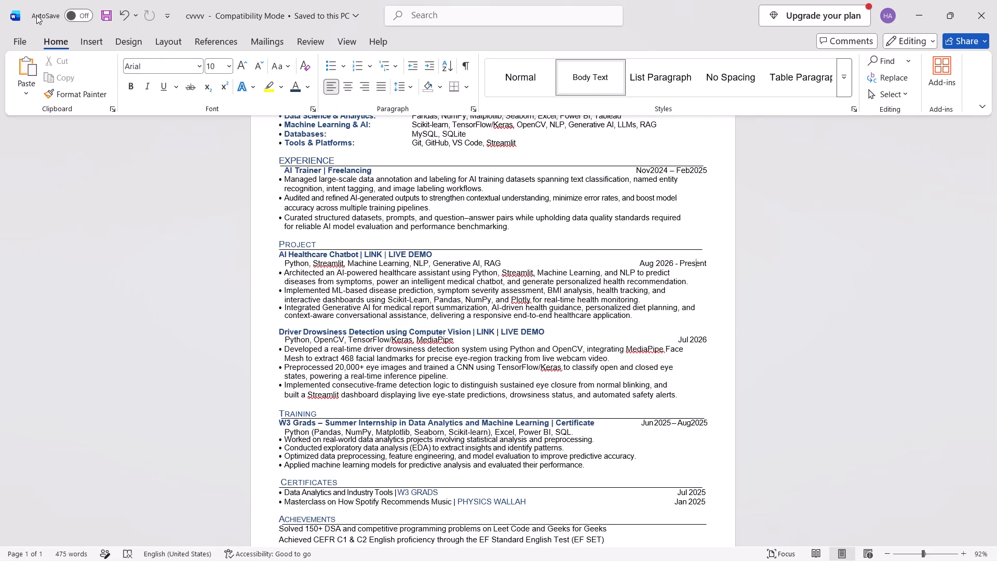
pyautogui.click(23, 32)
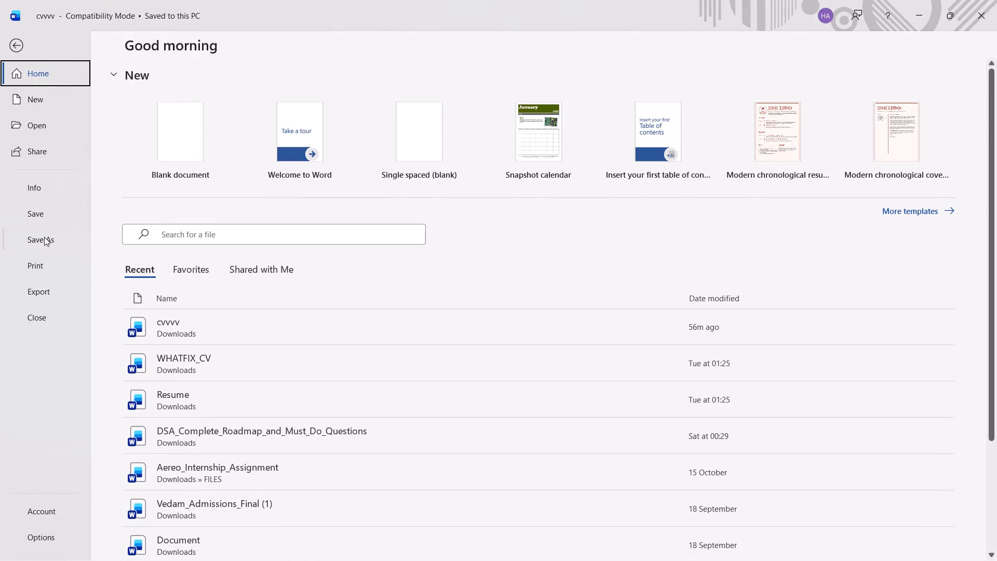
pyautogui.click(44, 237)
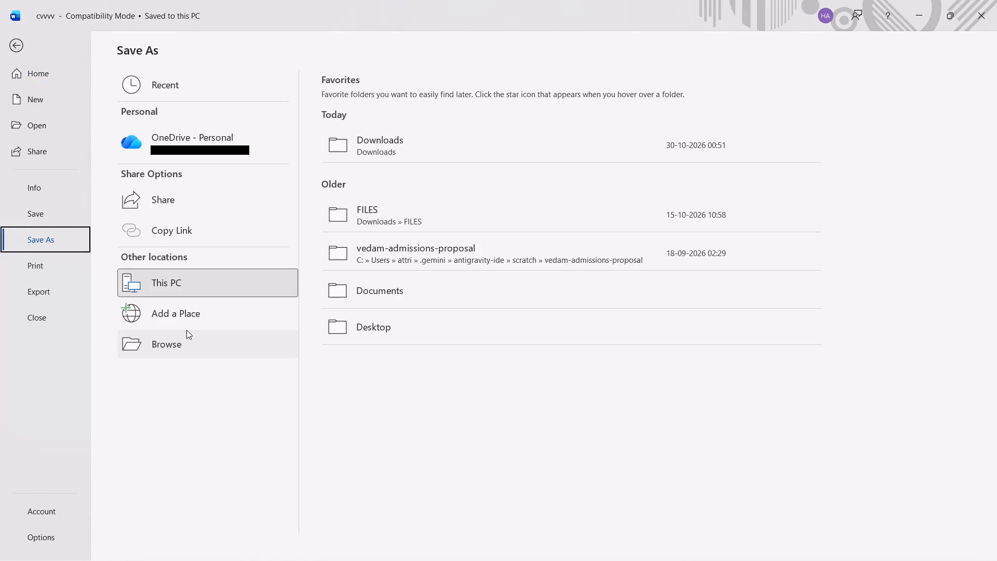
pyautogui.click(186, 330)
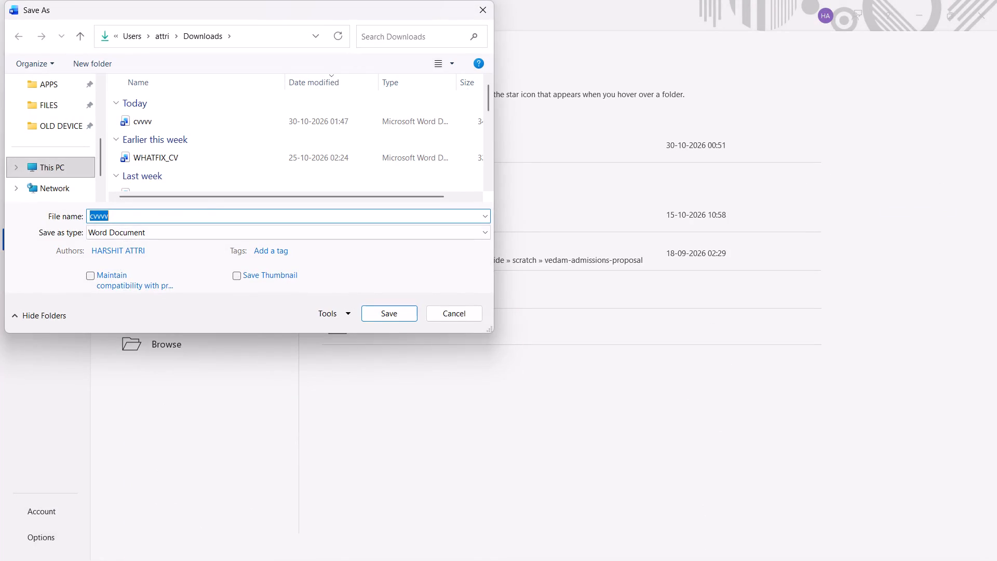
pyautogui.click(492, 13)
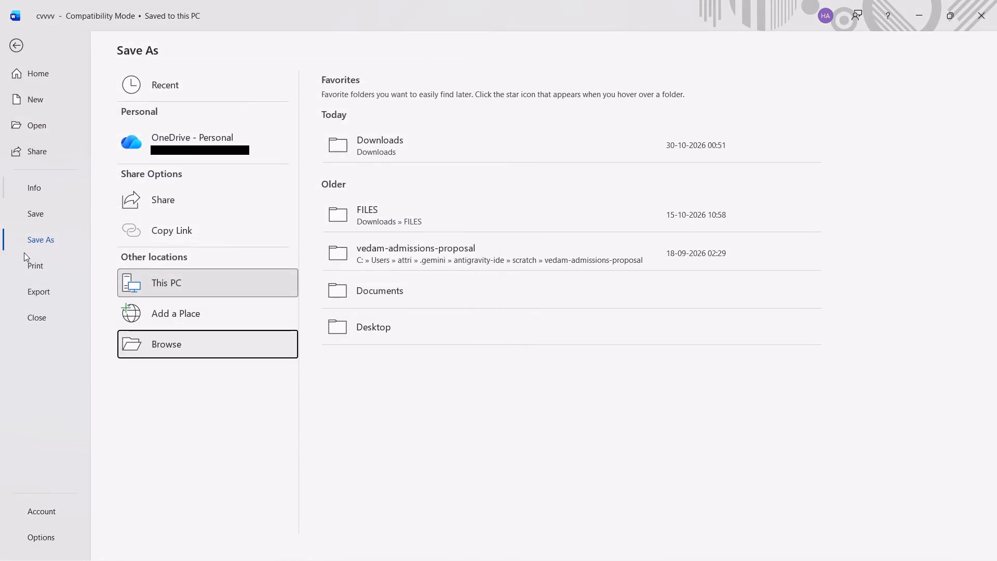
# Start saving a copy of the resume in the Downloads folder, with the whole file name selected for replacement.
pyautogui.click(51, 239)
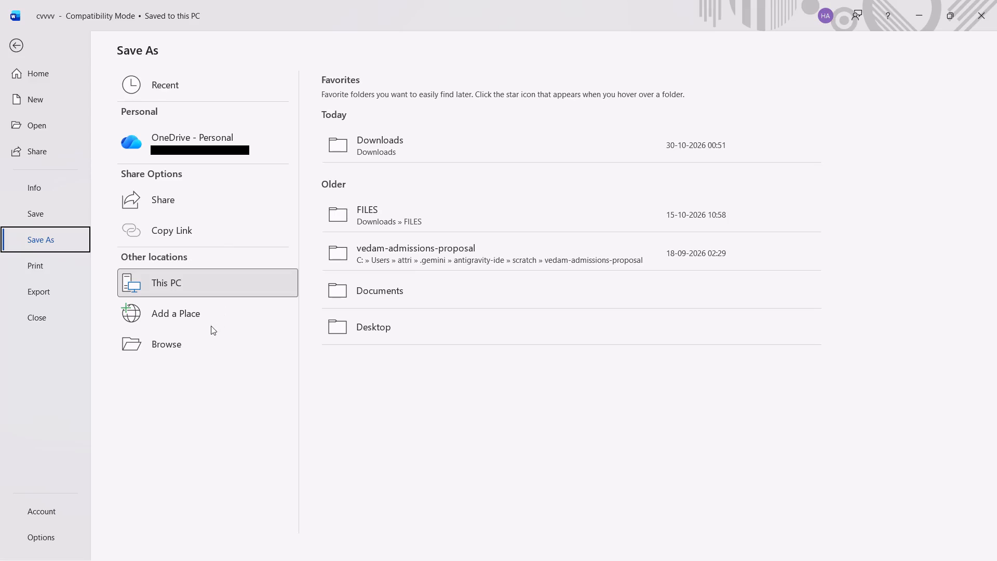
pyautogui.click(201, 339)
pyautogui.click(201, 339)
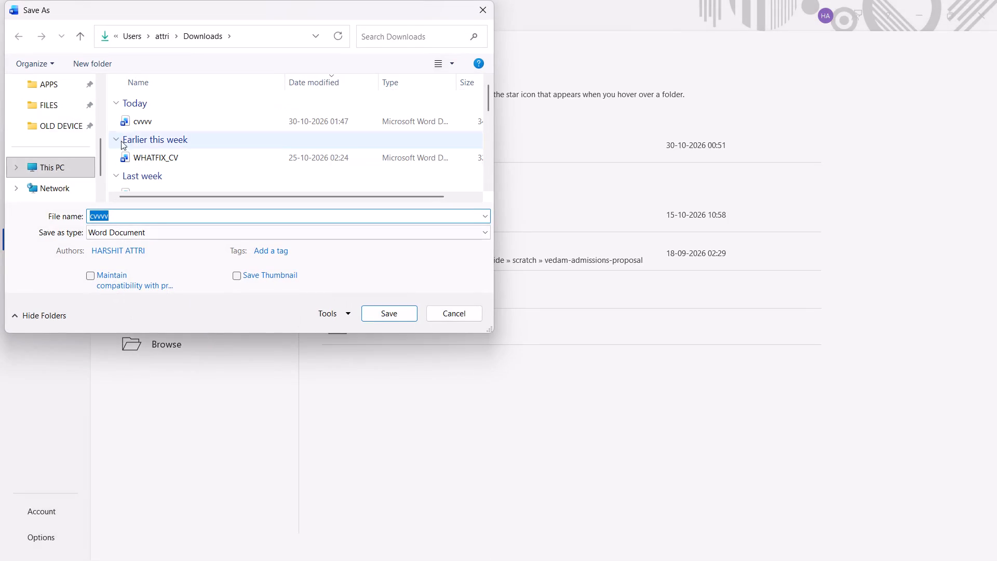
pyautogui.click(89, 131)
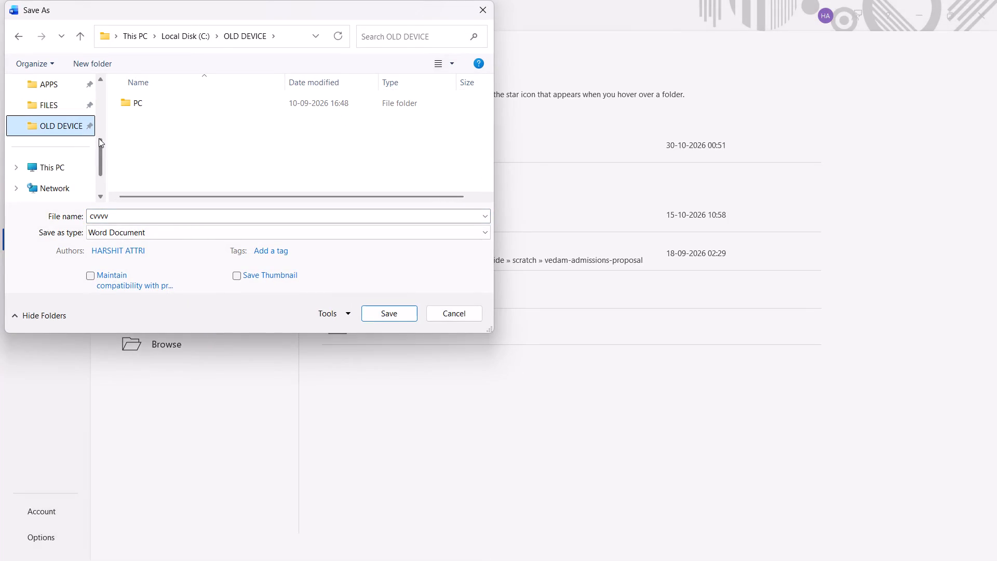
pyautogui.click(99, 138)
pyautogui.moveTo(99, 138); pyautogui.dragTo(108, 106)
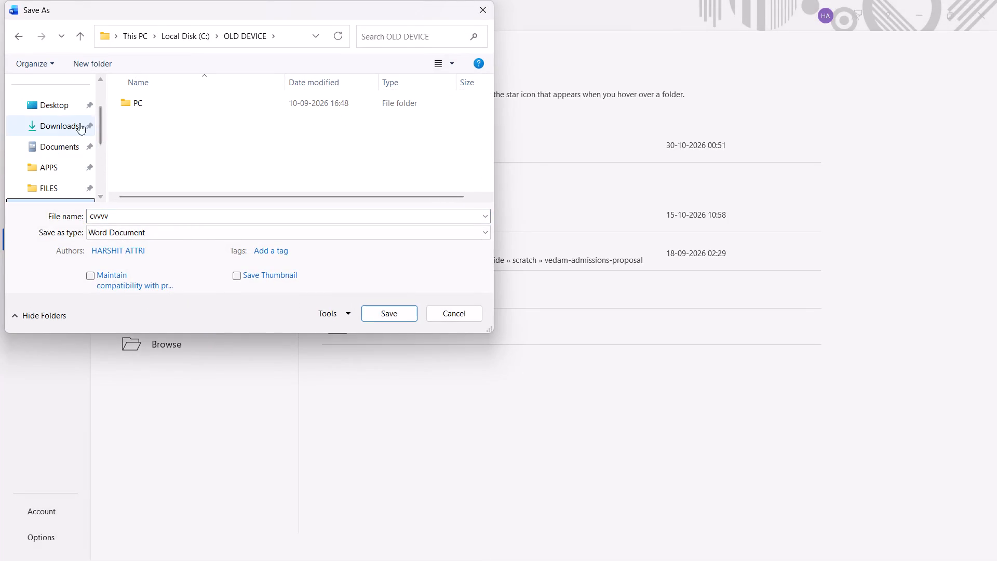
pyautogui.click(70, 128)
pyautogui.moveTo(154, 210); pyautogui.dragTo(67, 217)
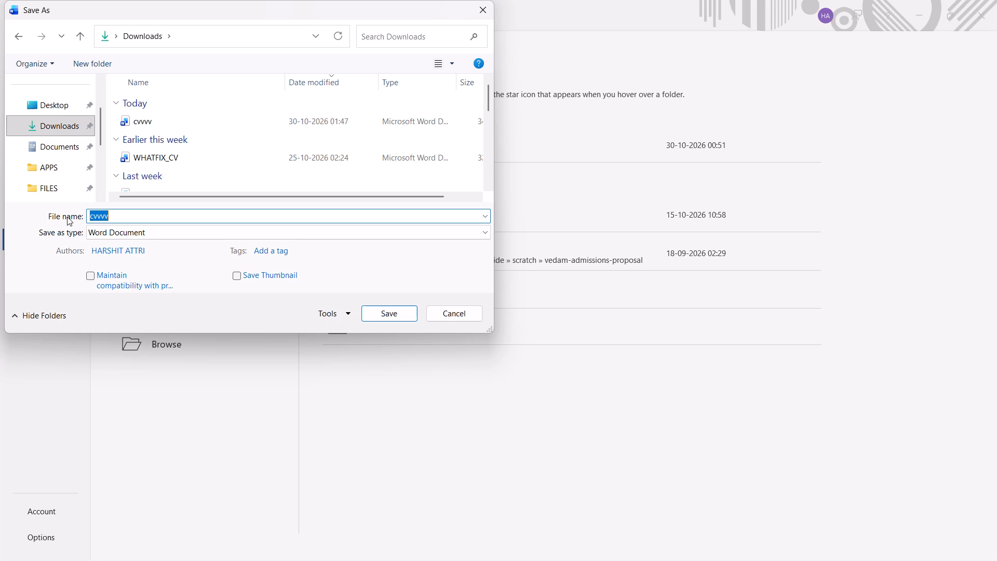
# Save the resume in Downloads as a PDF named DATA SCIENCE.
pyautogui.press('=')
pyautogui.press('BackSpace')
pyautogui.press('BackSpace')
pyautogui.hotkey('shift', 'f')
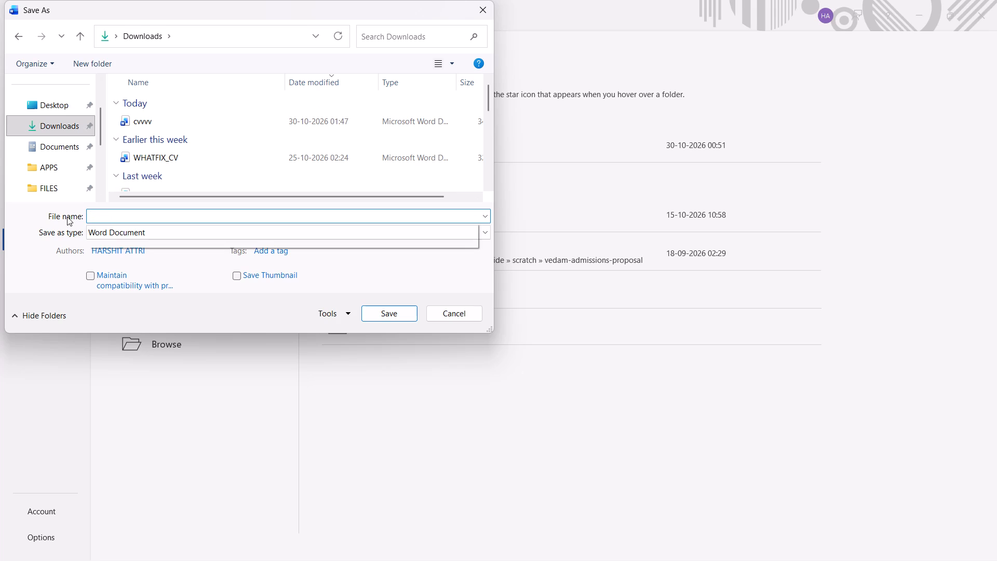
pyautogui.hotkey('shift', 'BackSpace')
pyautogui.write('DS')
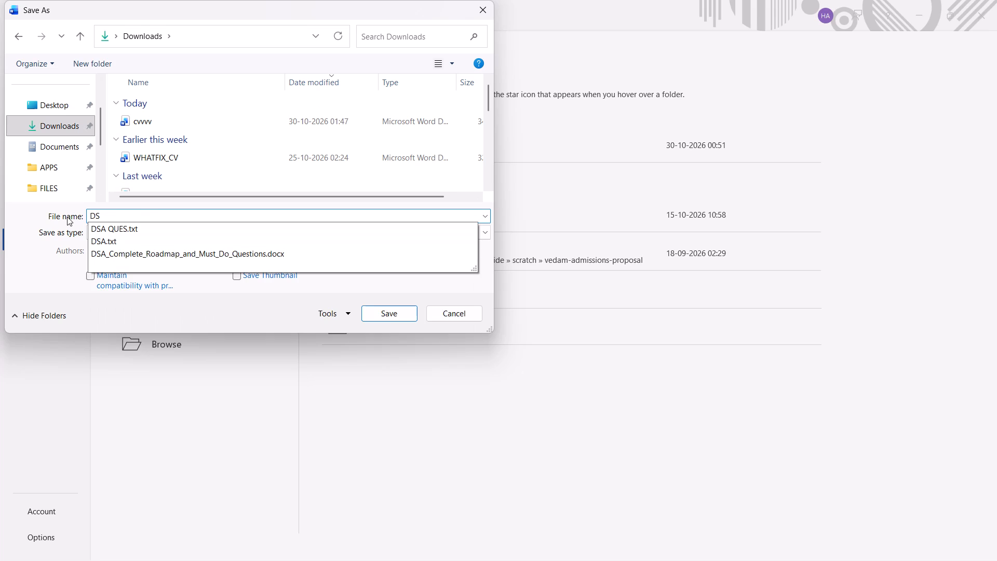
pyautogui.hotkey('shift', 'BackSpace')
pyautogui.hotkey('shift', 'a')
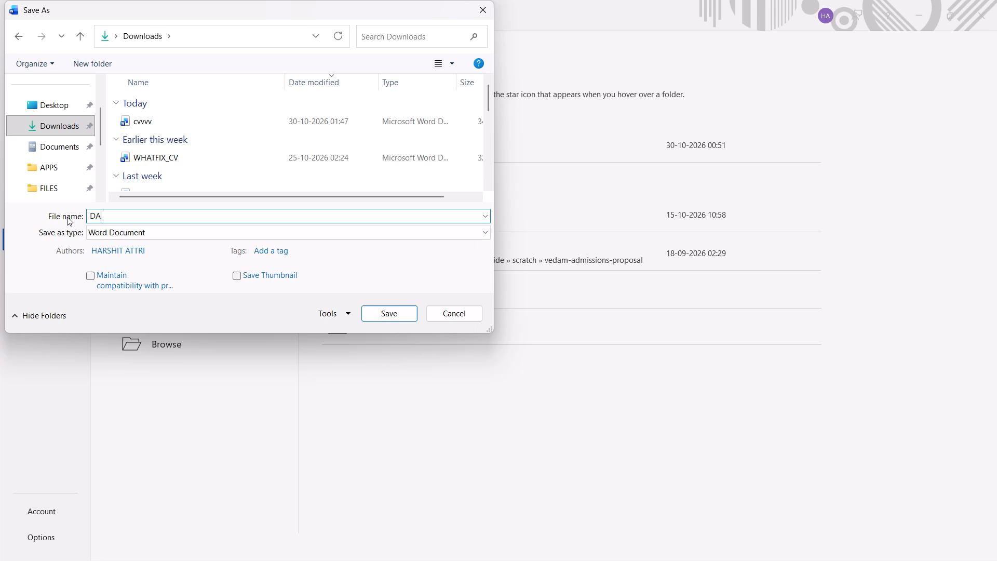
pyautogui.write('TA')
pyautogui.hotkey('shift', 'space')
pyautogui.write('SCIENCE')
pyautogui.click(132, 231)
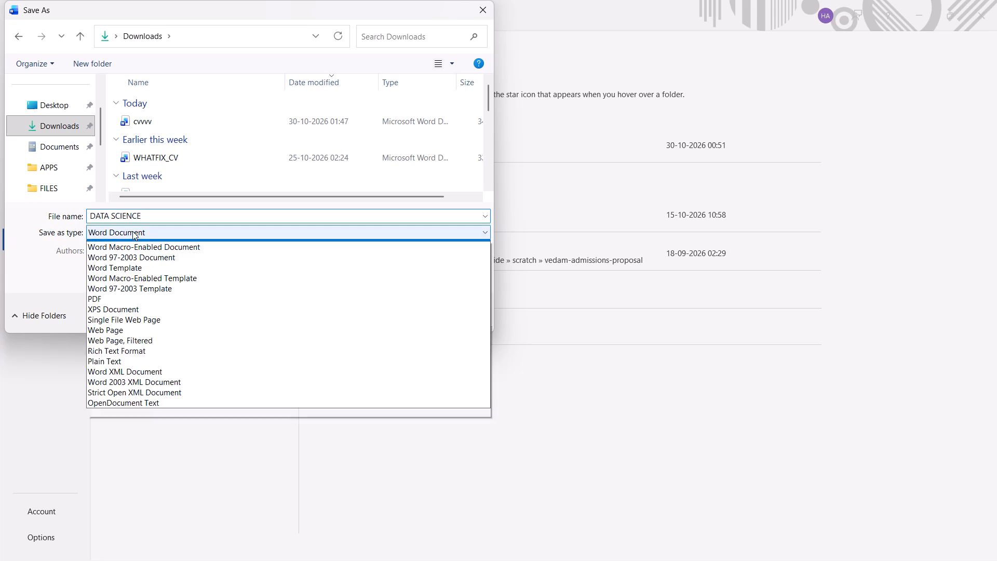
pyautogui.click(106, 310)
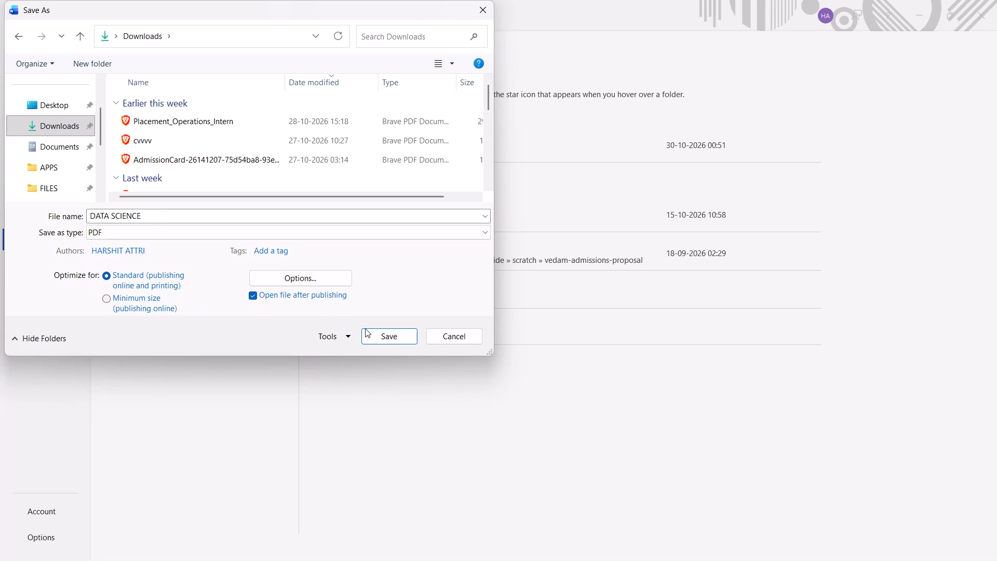
pyautogui.click(386, 338)
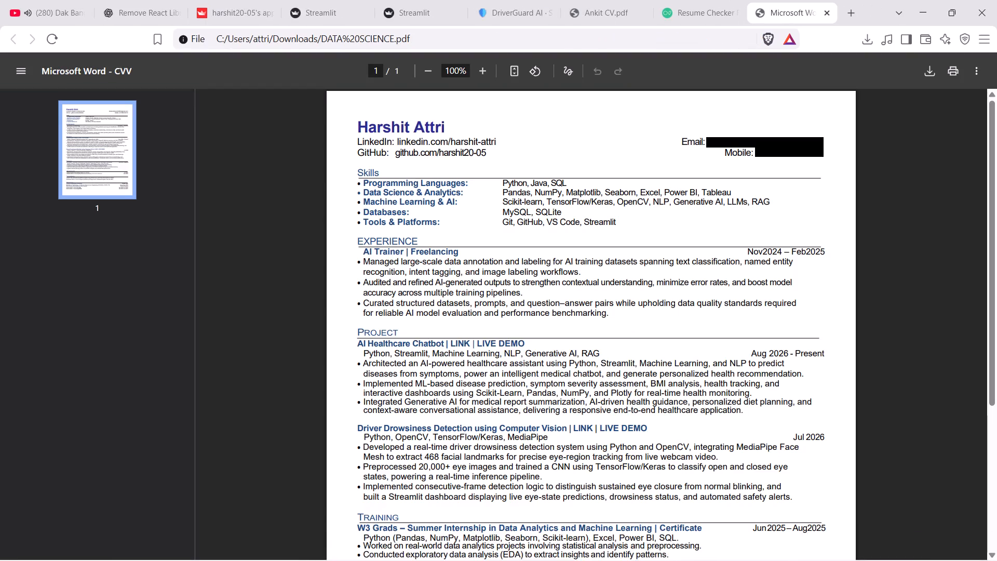
# Switch to Word and close the cvvvv resume, returning to the exported PDF in Brave.
pyautogui.click(666, 543)
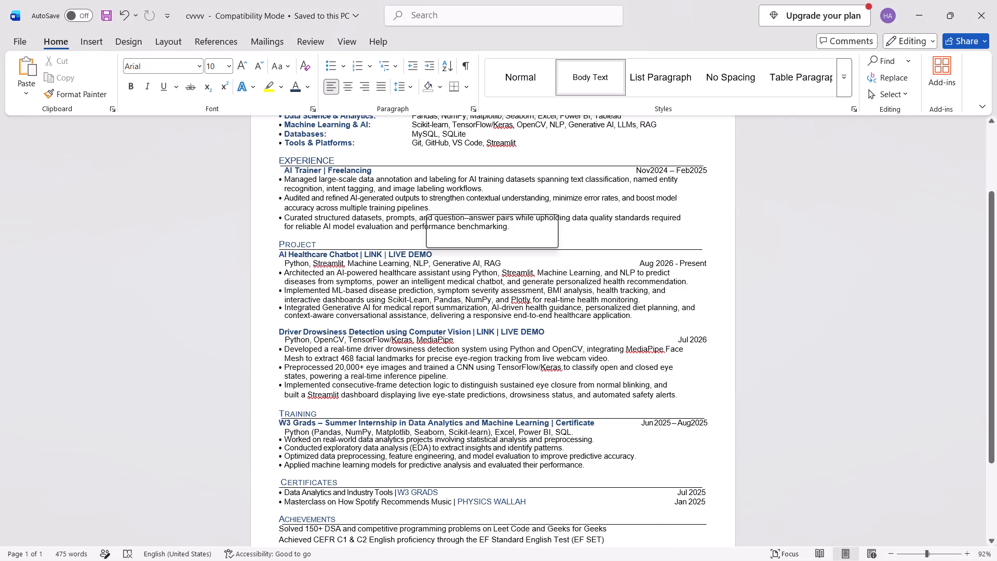
pyautogui.click(423, 256)
pyautogui.click(996, 0)
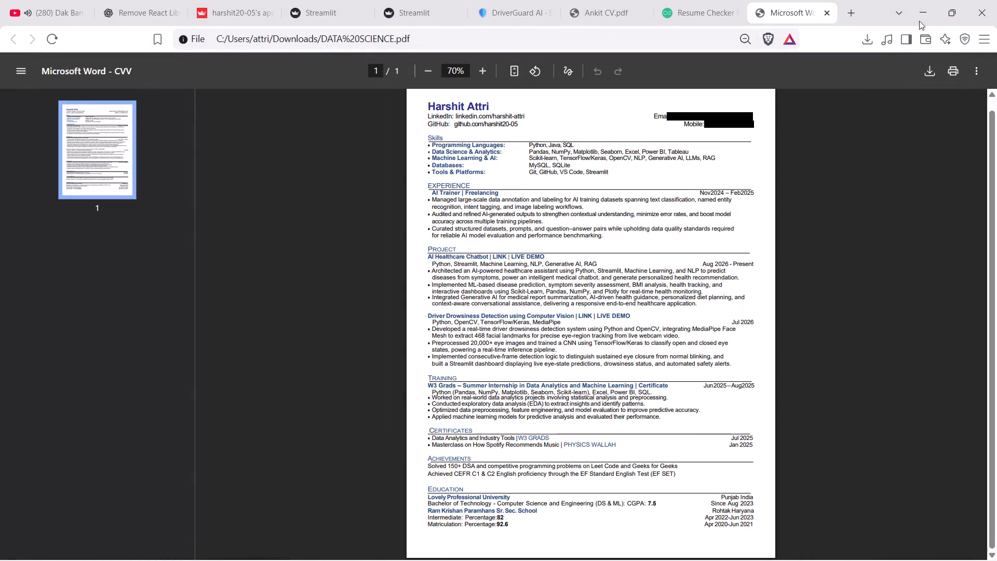
# Search the web for "whatsapp web" in a new Brave tab.
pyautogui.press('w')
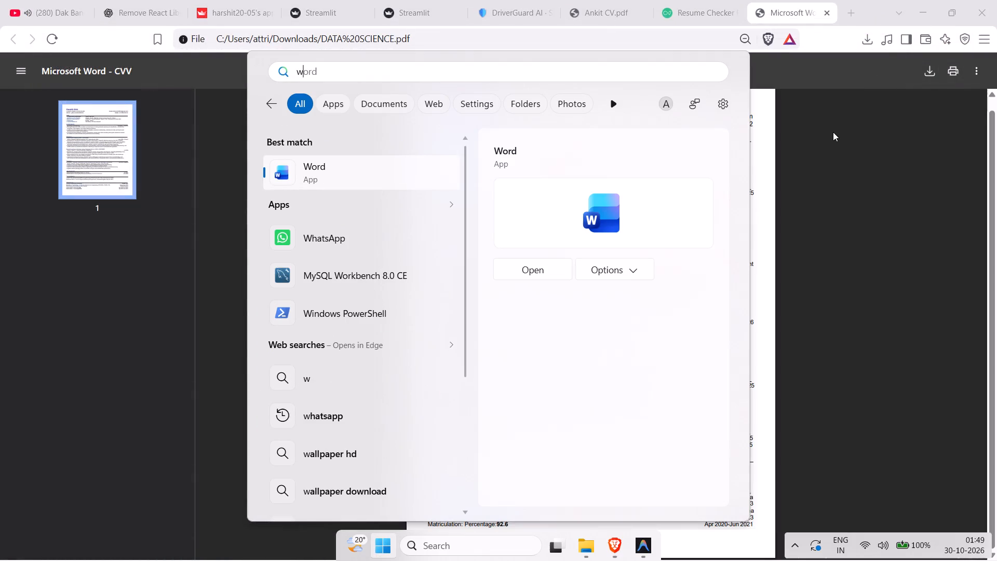
pyautogui.click(837, 13)
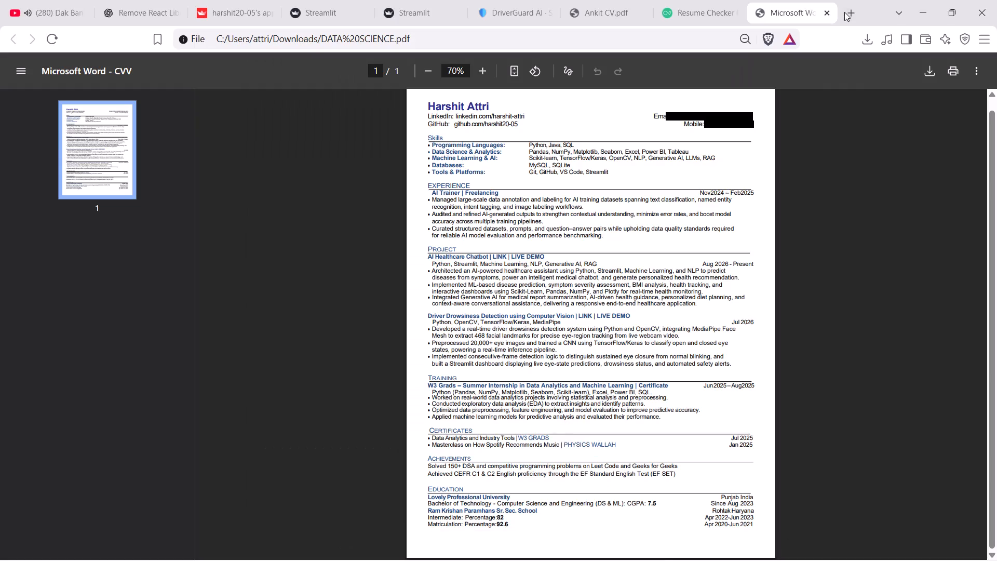
pyautogui.click(844, 12)
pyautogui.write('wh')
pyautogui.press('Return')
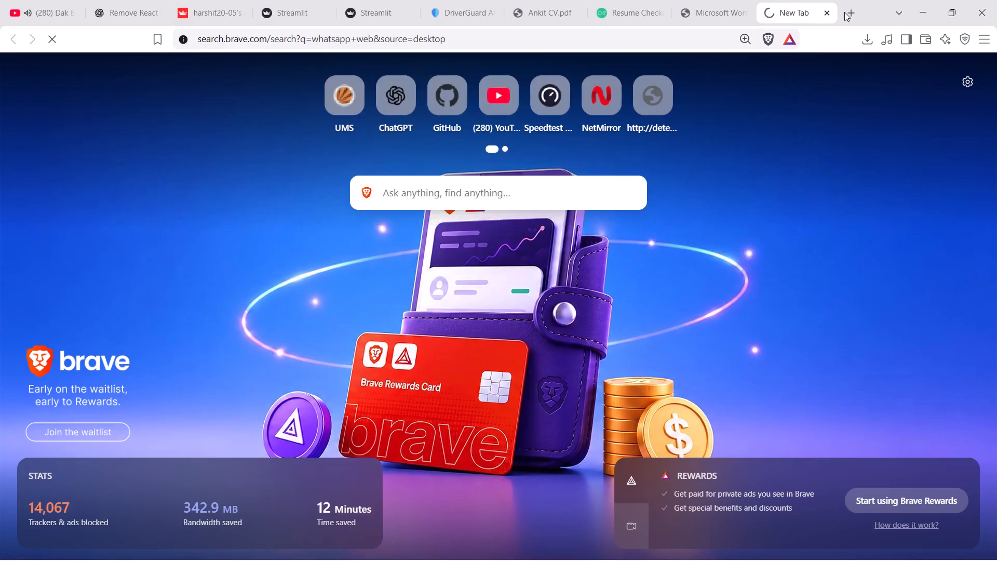